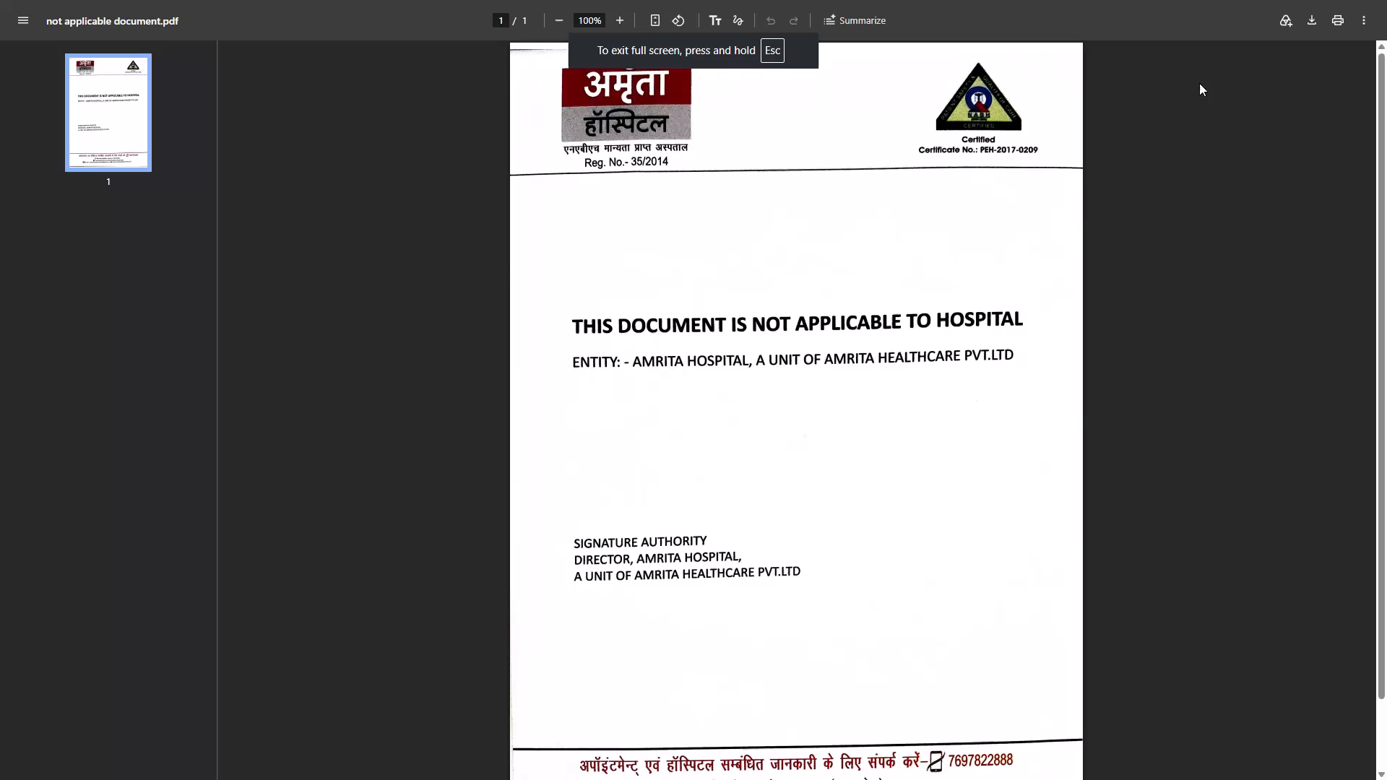
Exit full screen, open the PDF "not applicable document with sign" from the Downloads folder and review its digital signature.
{"action": "key", "text": "Escape"}
{"action": "key", "text": "F10"}
{"action": "key", "text": "F10"}
{"action": "key", "text": "F11"}
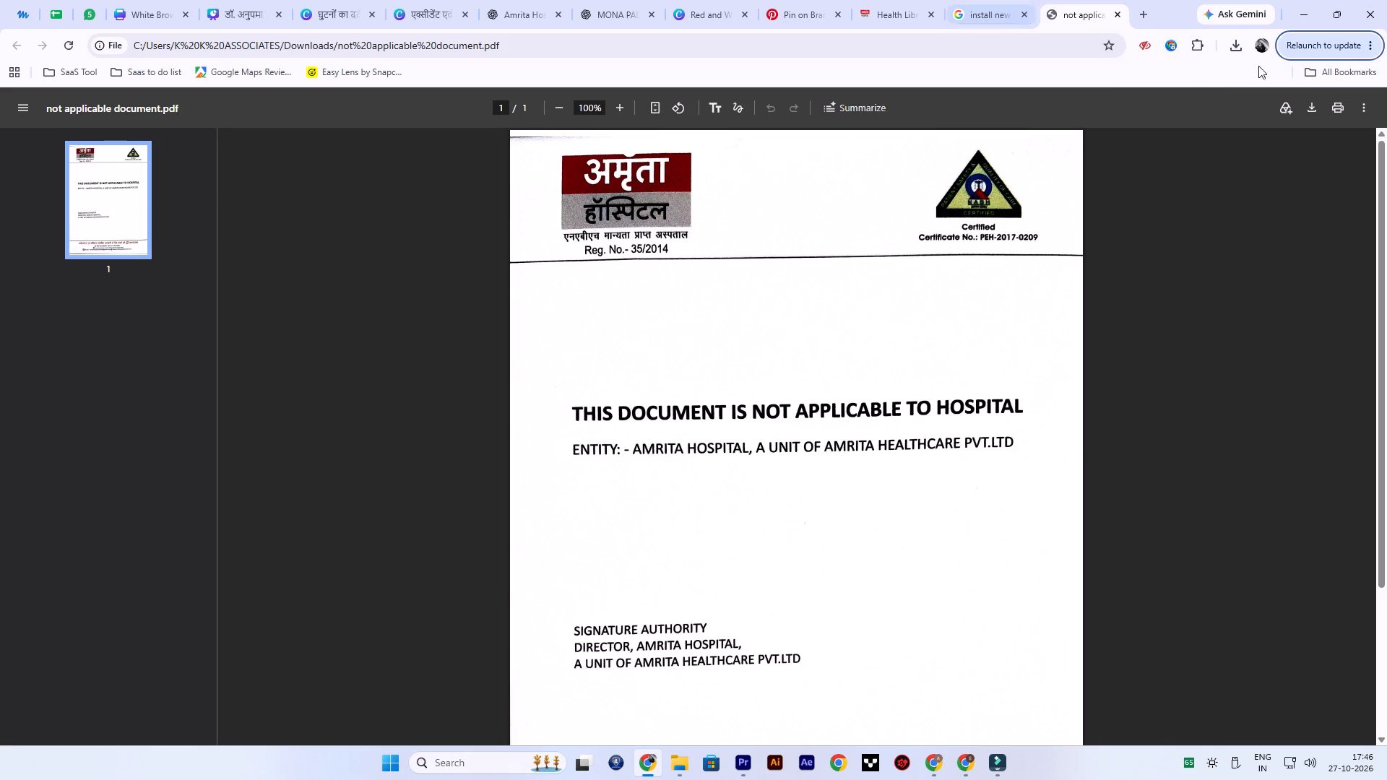
{"action": "left_click", "coordinate": [1235, 45]}
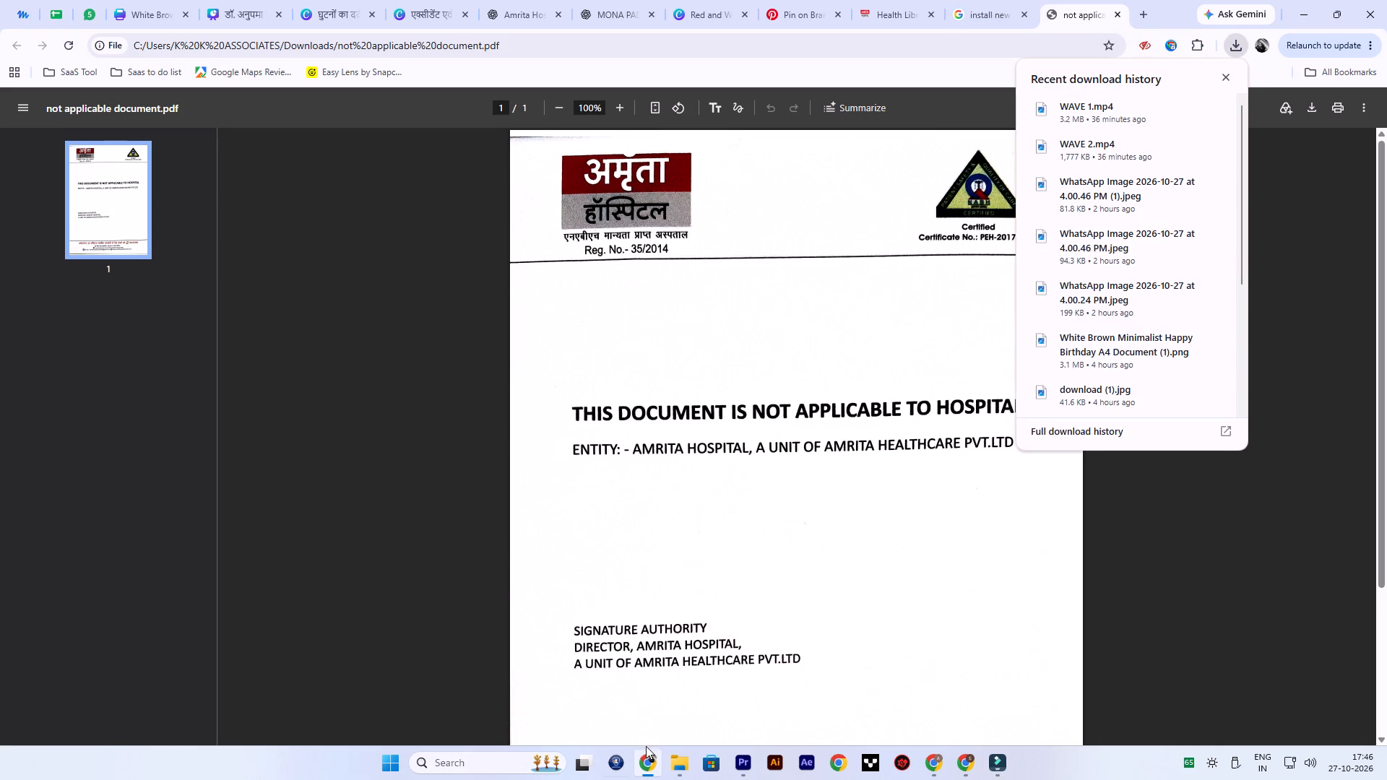
{"action": "left_click", "coordinate": [676, 763]}
{"action": "left_click", "coordinate": [59, 204]}
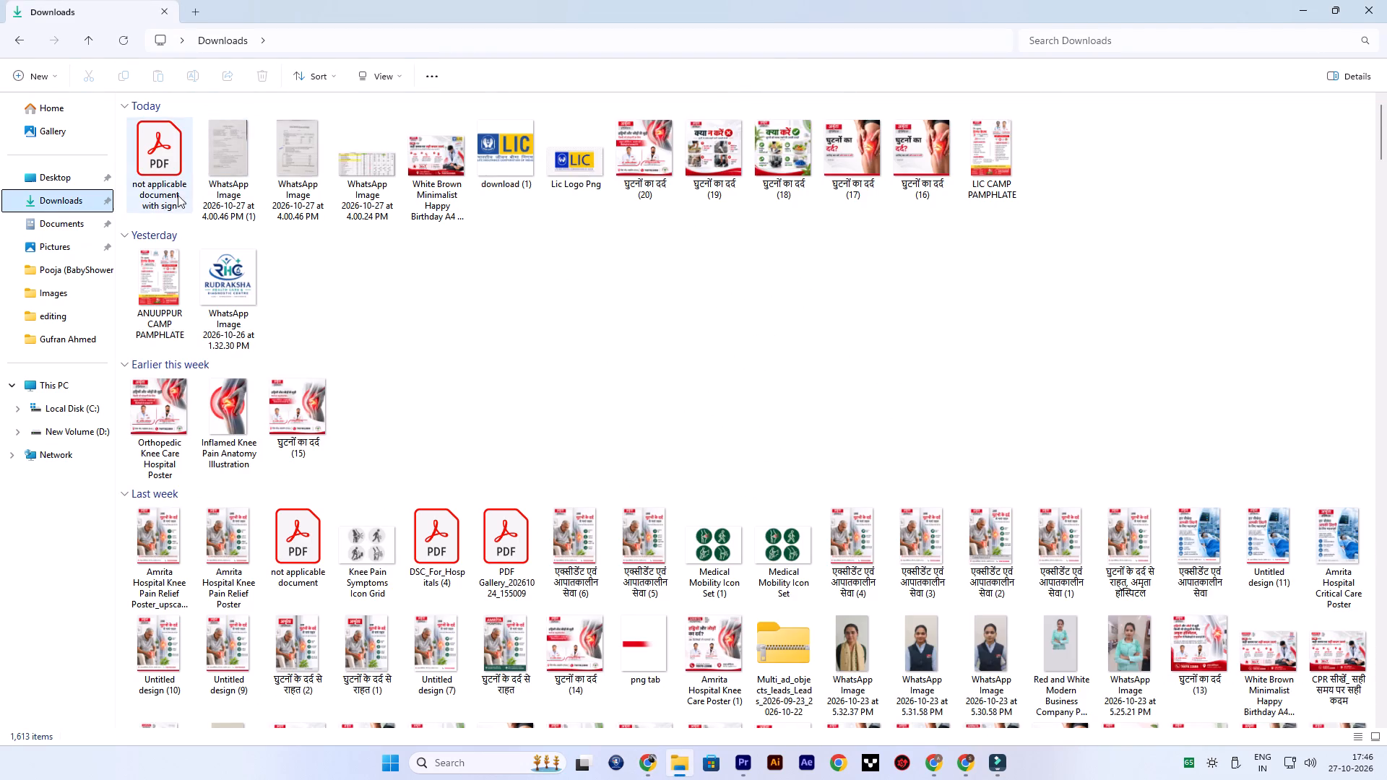
{"action": "double_click", "coordinate": [146, 171]}
{"action": "scroll", "coordinate": [746, 438], "scroll_direction": "down", "scroll_amount": 1}
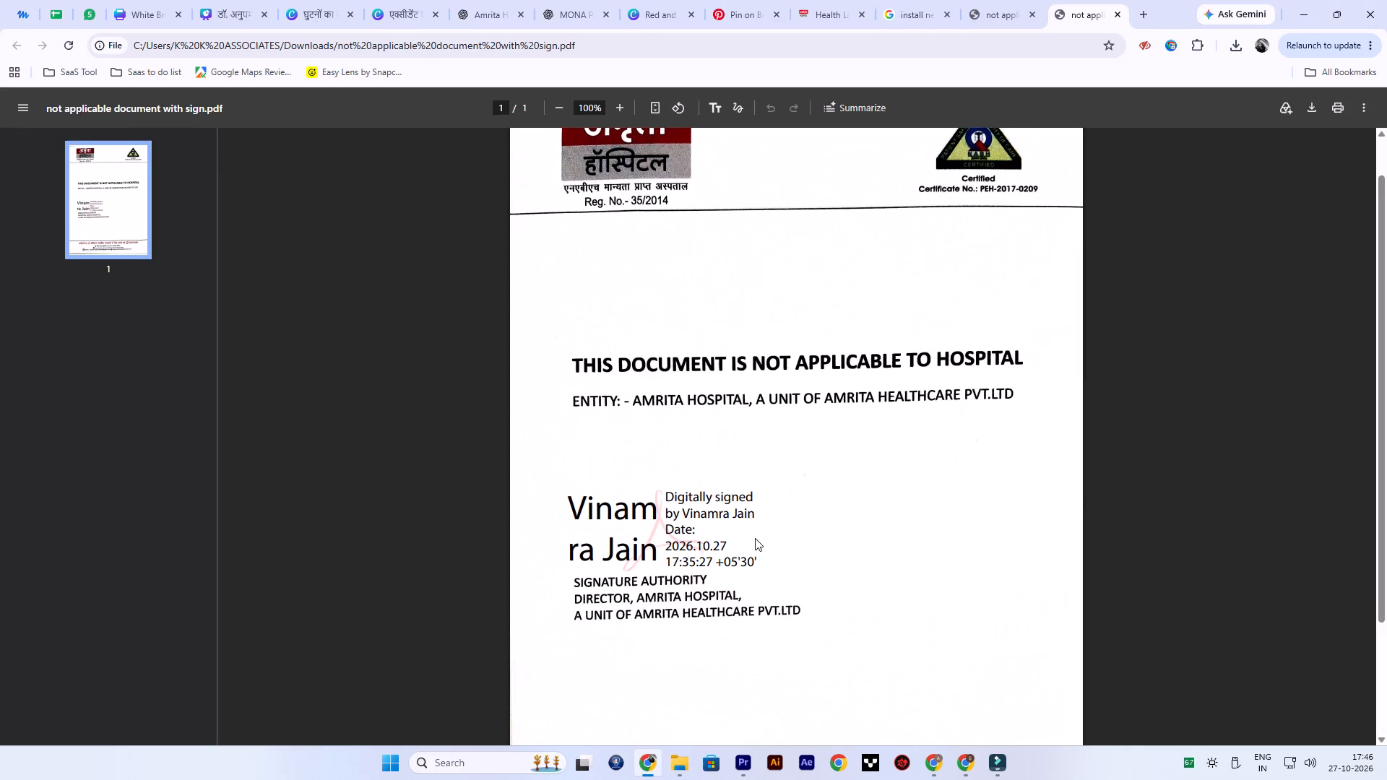
{"action": "scroll", "coordinate": [723, 378], "scroll_direction": "down", "scroll_amount": 4, "text": "alt"}
{"action": "scroll", "coordinate": [779, 411], "scroll_direction": "down", "scroll_amount": 7}
{"action": "scroll", "coordinate": [779, 411], "scroll_direction": "up", "scroll_amount": 7}
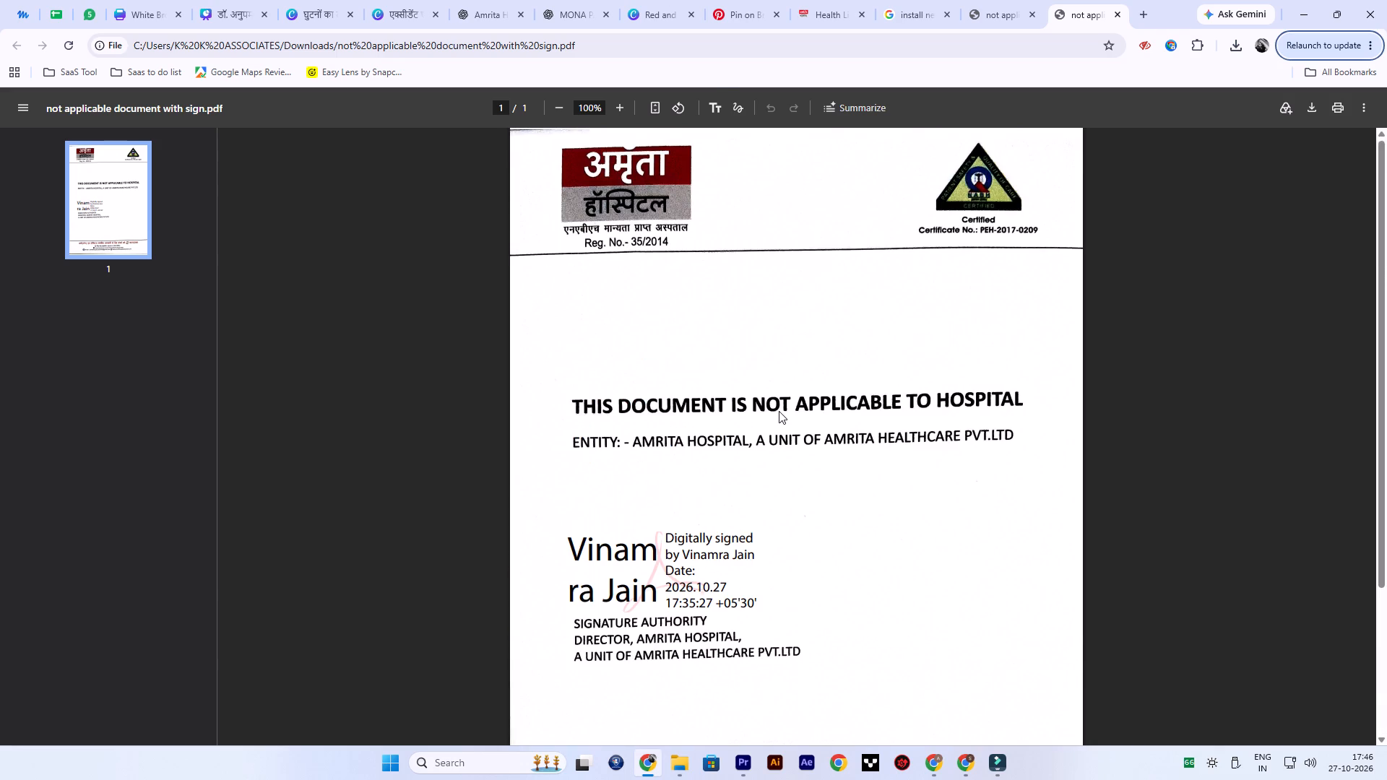
{"action": "scroll", "coordinate": [779, 411], "scroll_direction": "down", "scroll_amount": 1}
{"action": "right_click", "coordinate": [703, 524]}
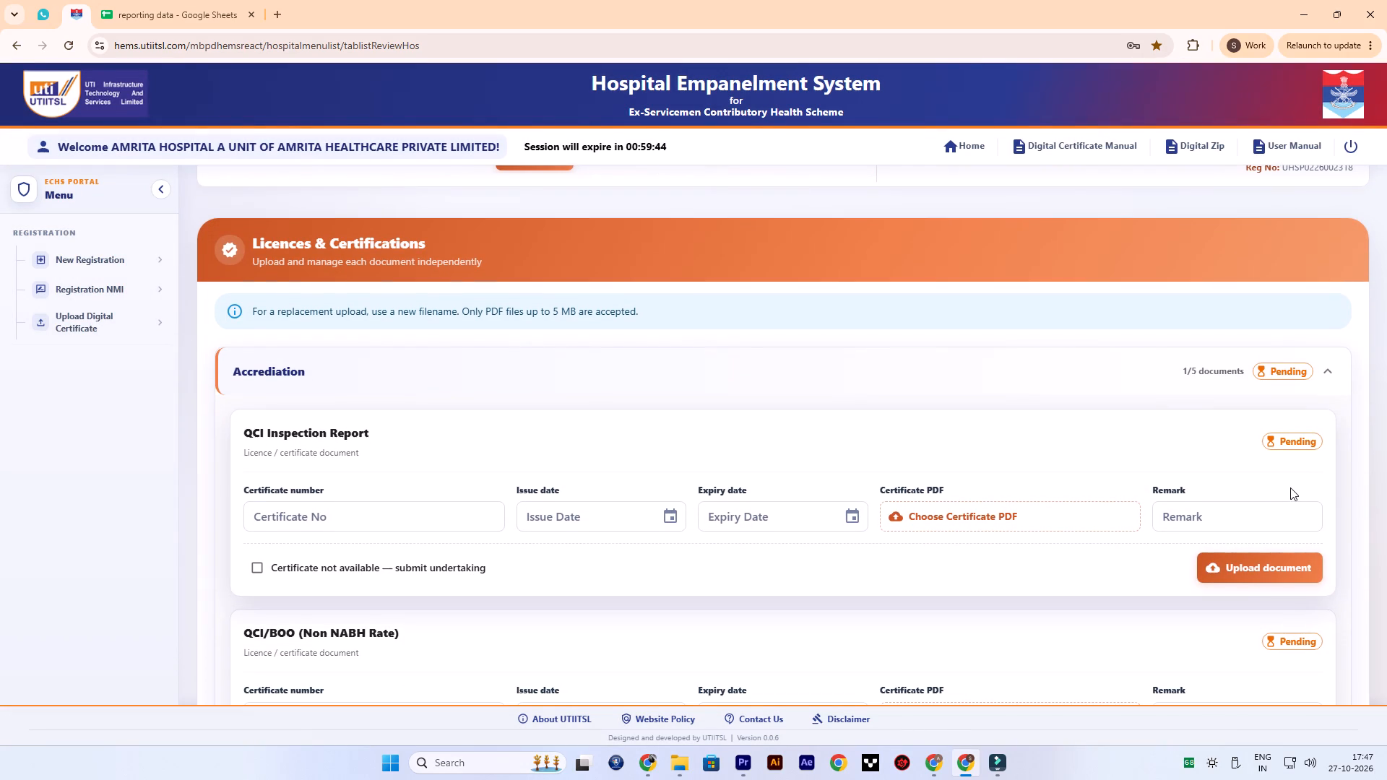
On the Hospital Empanelment System page, examine the Accrediation document entries under Licences & Certifications for their upload status.
{"action": "key", "text": "ctrl+f"}
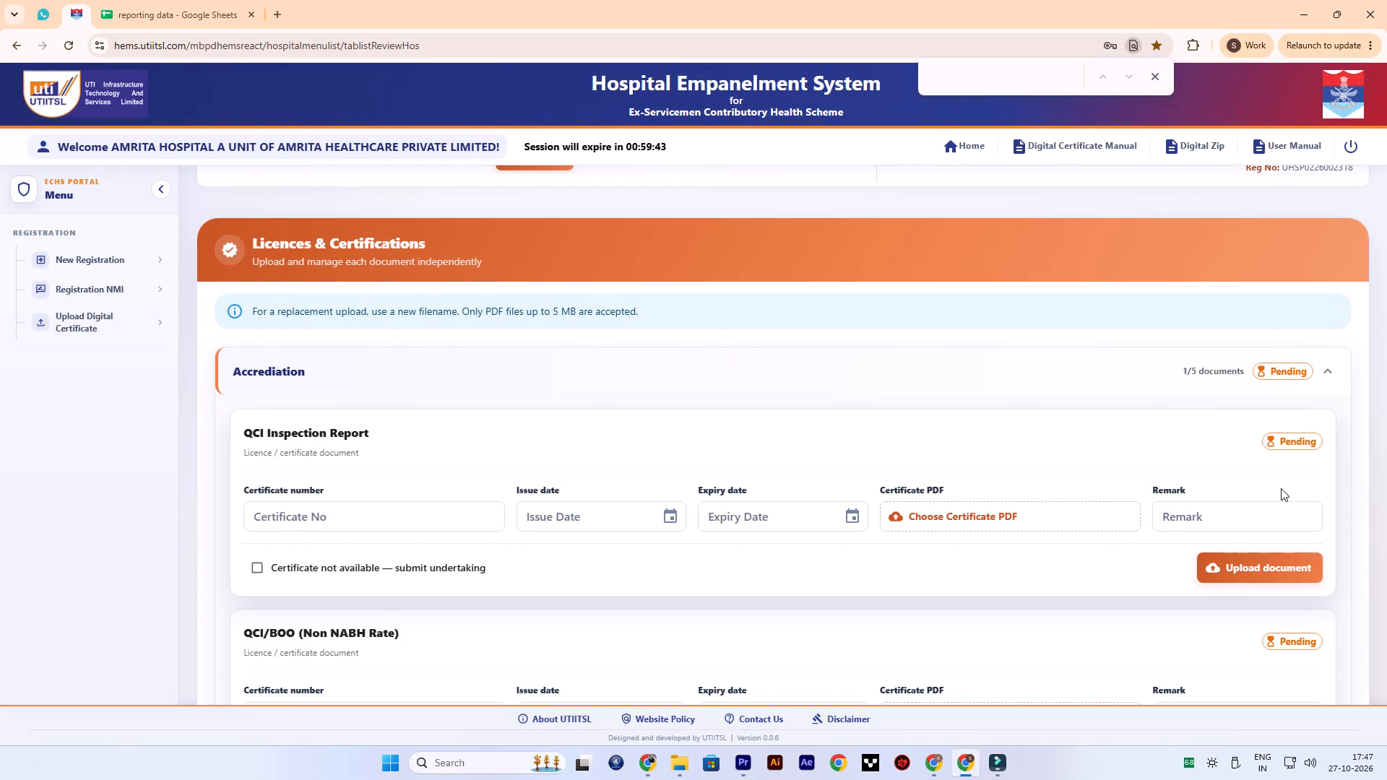
{"action": "scroll", "coordinate": [1211, 475], "scroll_direction": "down", "scroll_amount": 4}
{"action": "scroll", "coordinate": [909, 435], "scroll_direction": "down", "scroll_amount": 14}
{"action": "scroll", "coordinate": [798, 453], "scroll_direction": "up", "scroll_amount": 7}
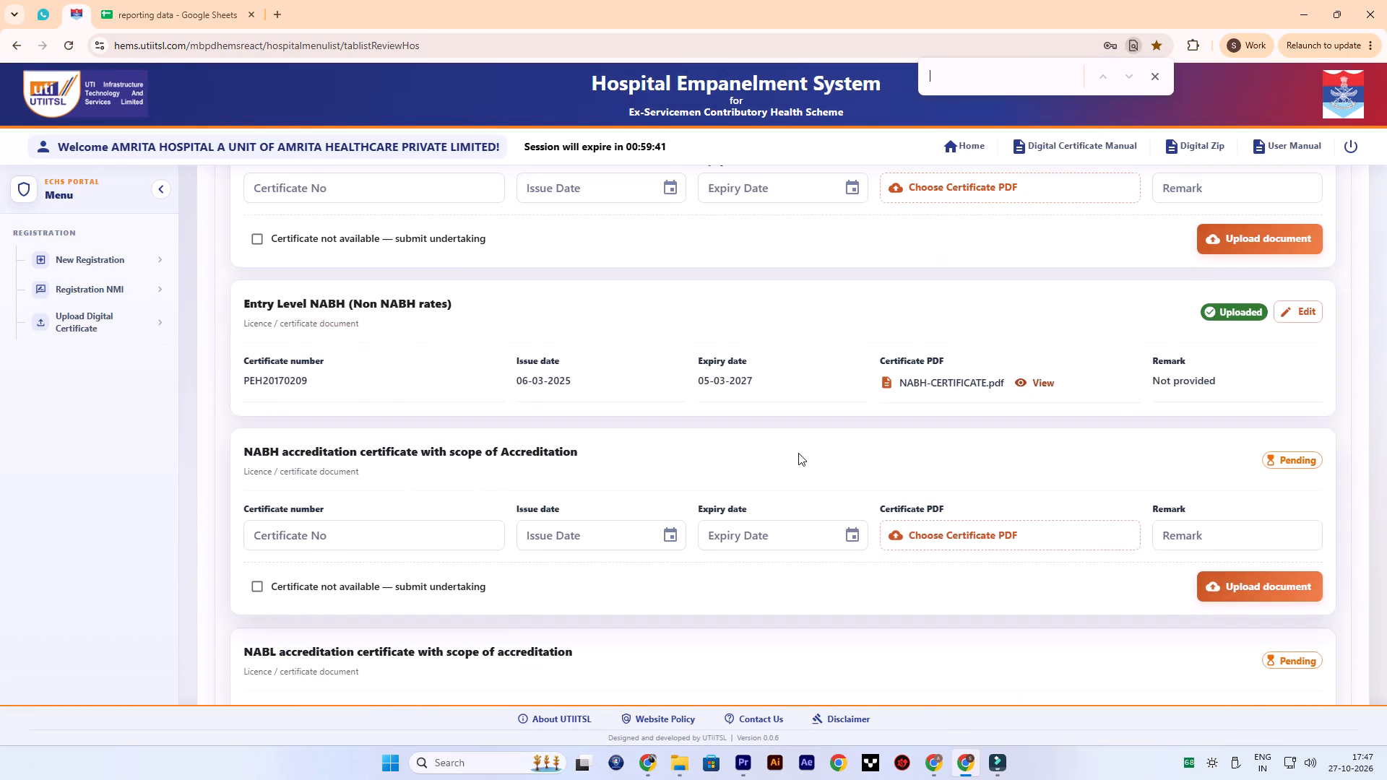
{"action": "scroll", "coordinate": [798, 453], "scroll_direction": "down", "scroll_amount": 10}
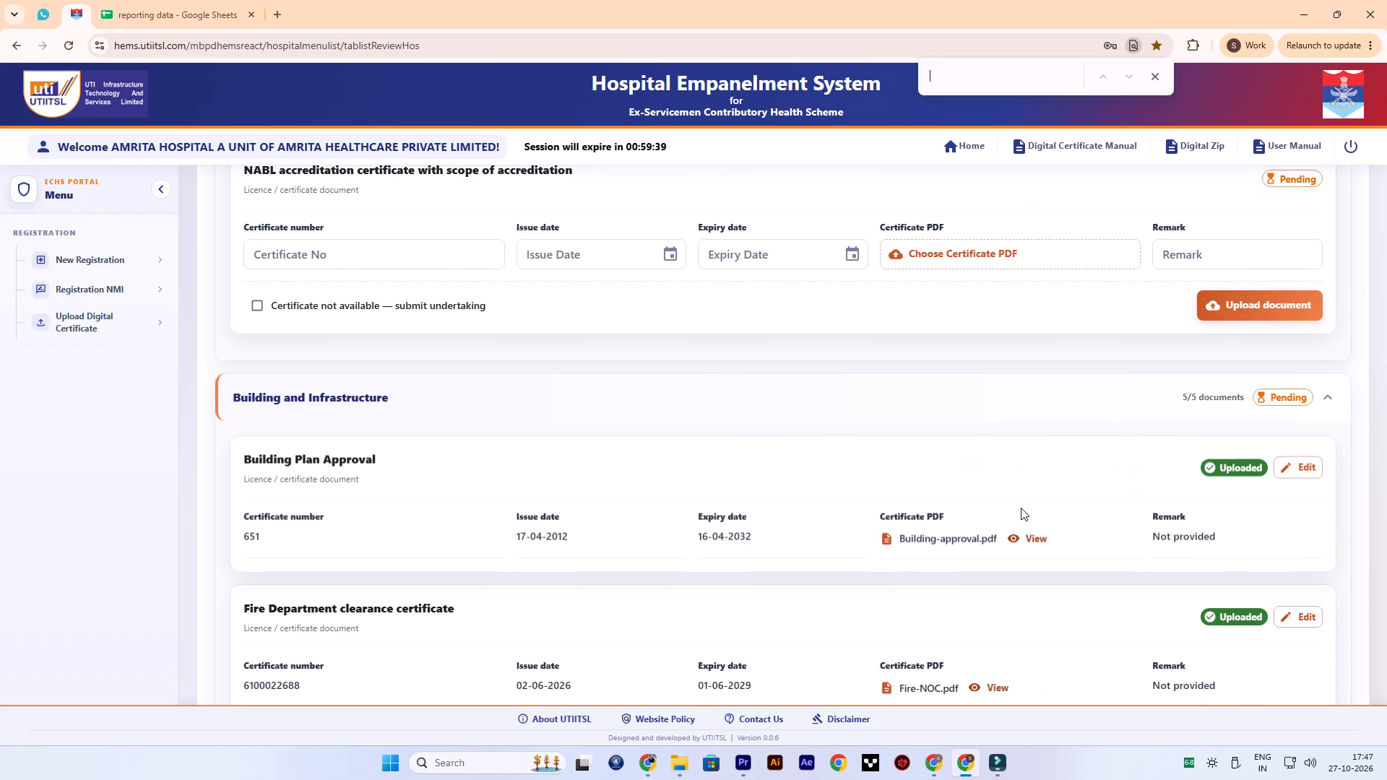
{"action": "scroll", "coordinate": [1228, 495], "scroll_direction": "up", "scroll_amount": 4}
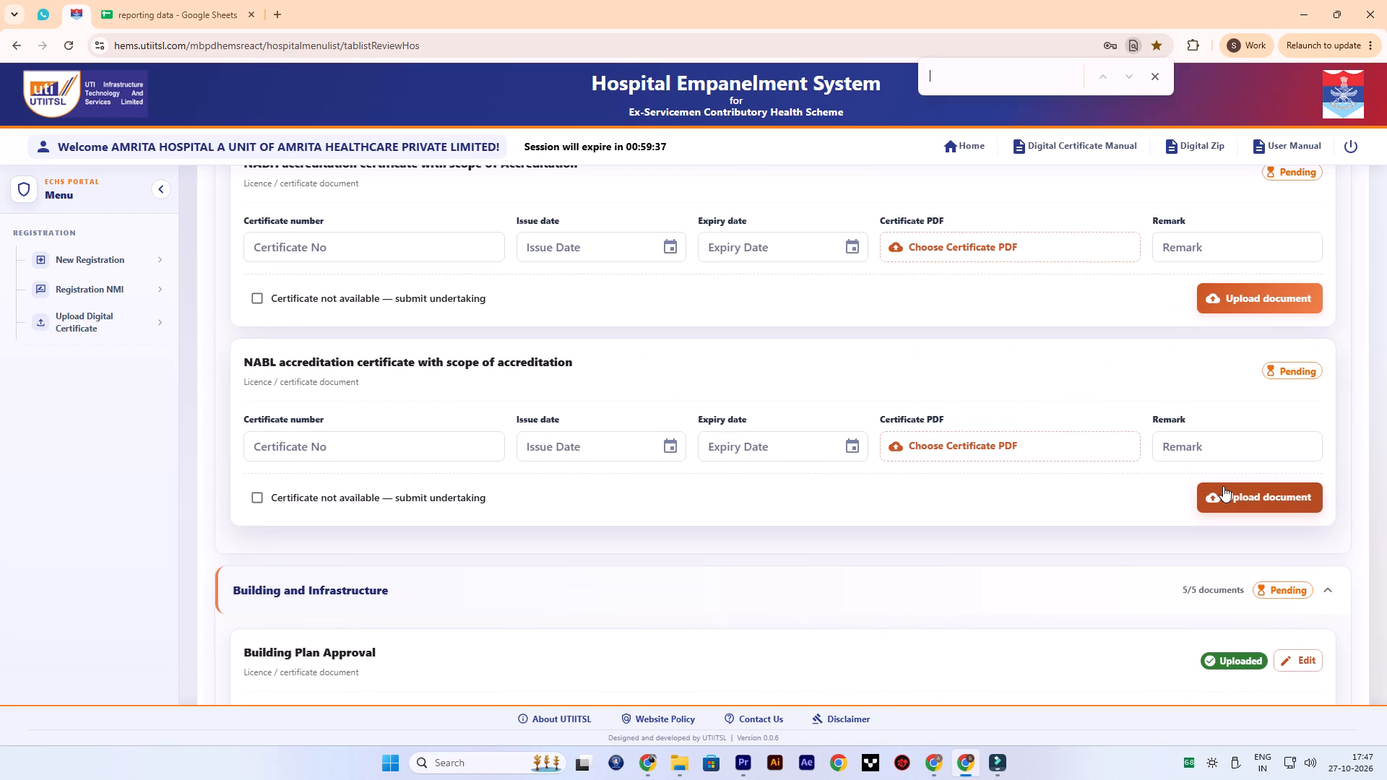
{"action": "scroll", "coordinate": [1223, 486], "scroll_direction": "up", "scroll_amount": 4}
{"action": "scroll", "coordinate": [1272, 345], "scroll_direction": "up", "scroll_amount": 2}
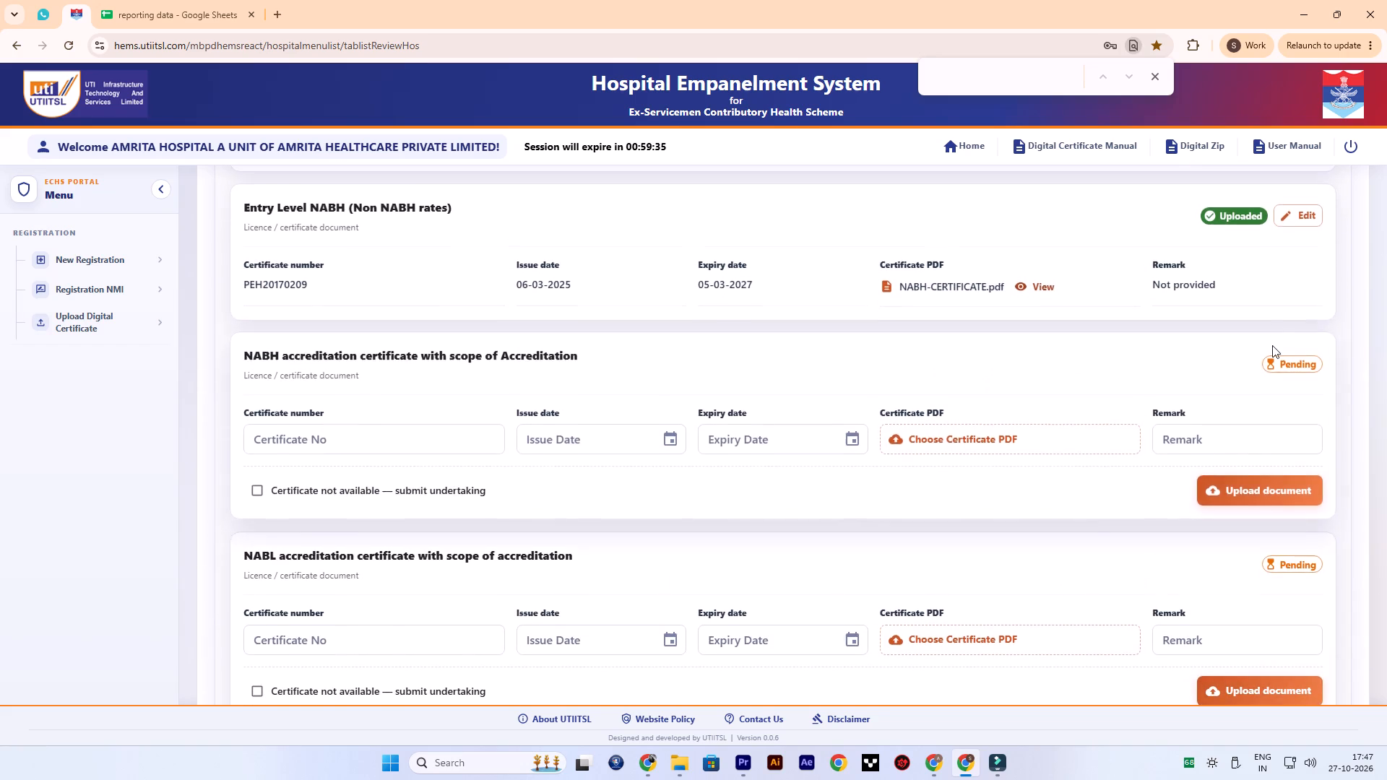
{"action": "scroll", "coordinate": [1272, 345], "scroll_direction": "up", "scroll_amount": 13}
{"action": "scroll", "coordinate": [1047, 415], "scroll_direction": "down", "scroll_amount": 1}
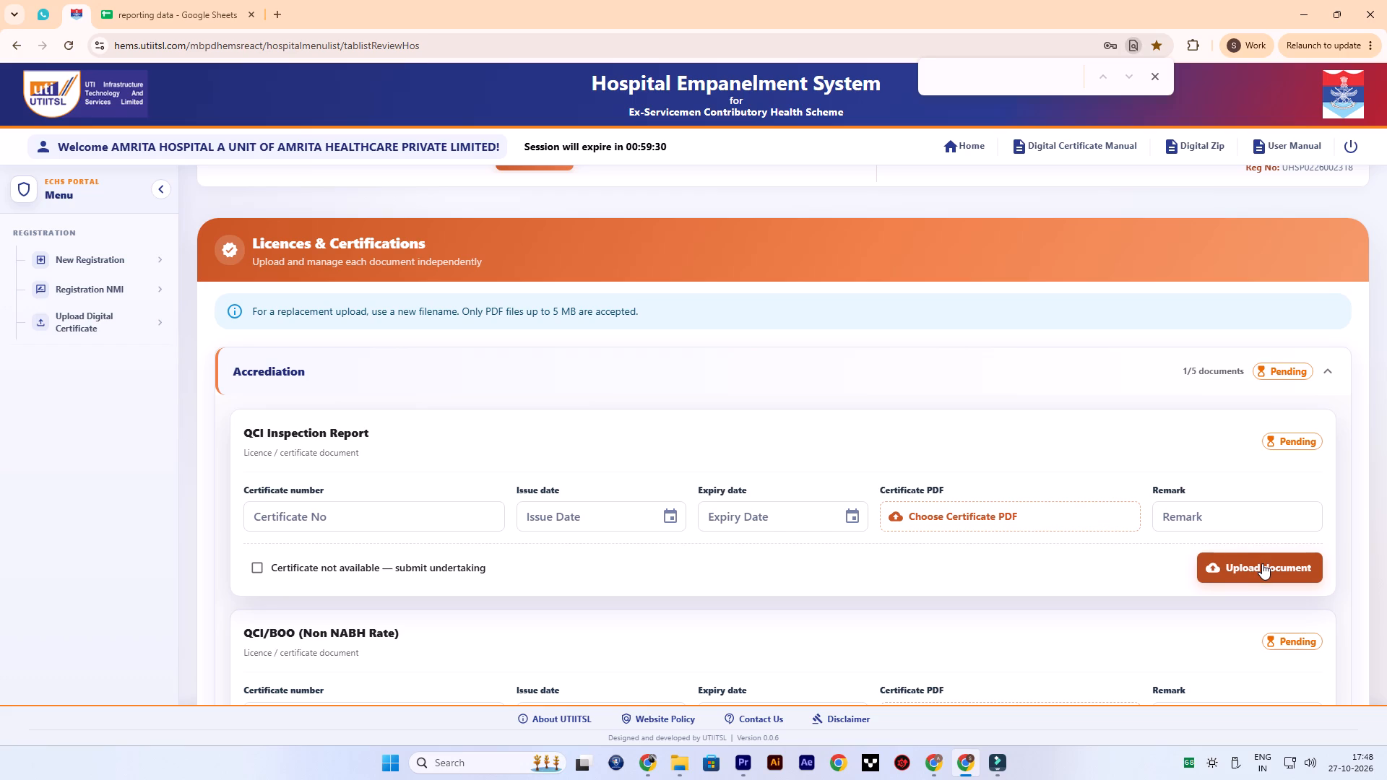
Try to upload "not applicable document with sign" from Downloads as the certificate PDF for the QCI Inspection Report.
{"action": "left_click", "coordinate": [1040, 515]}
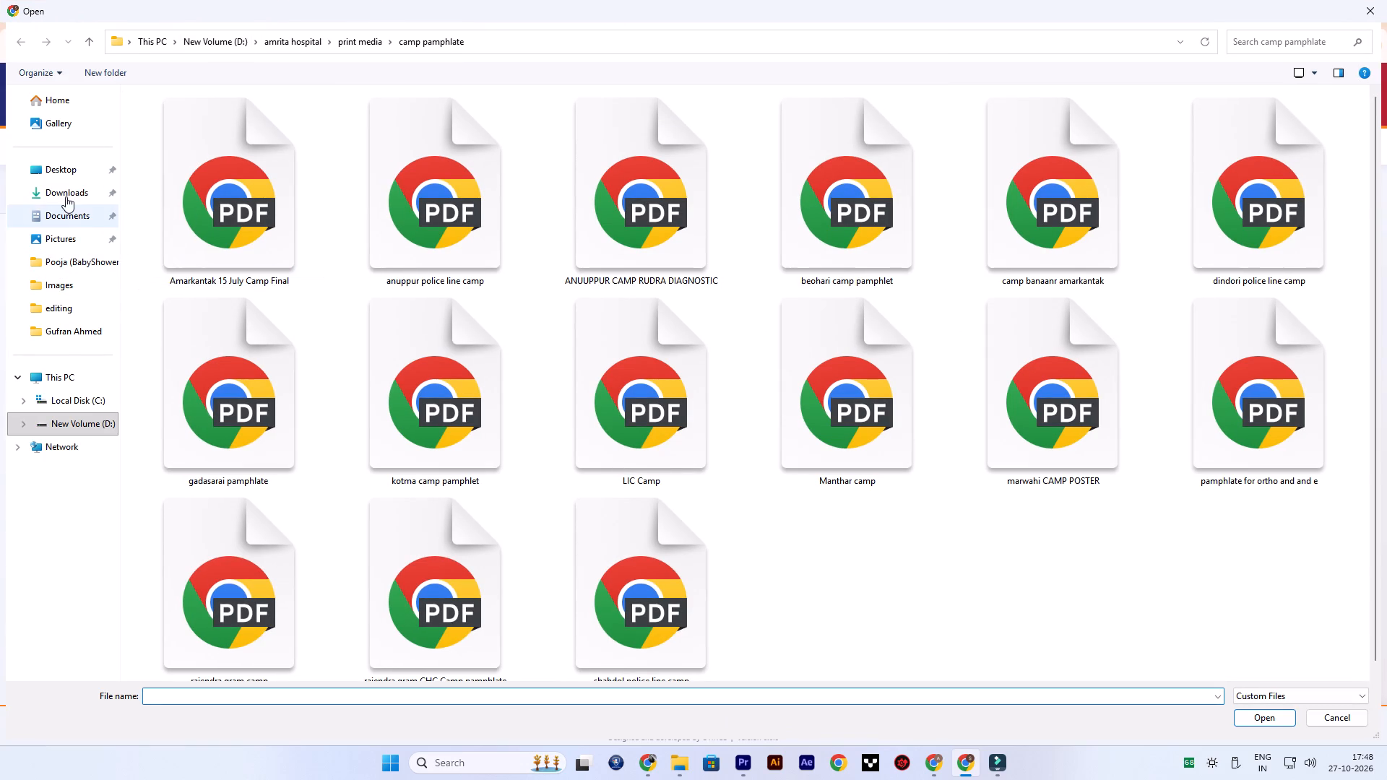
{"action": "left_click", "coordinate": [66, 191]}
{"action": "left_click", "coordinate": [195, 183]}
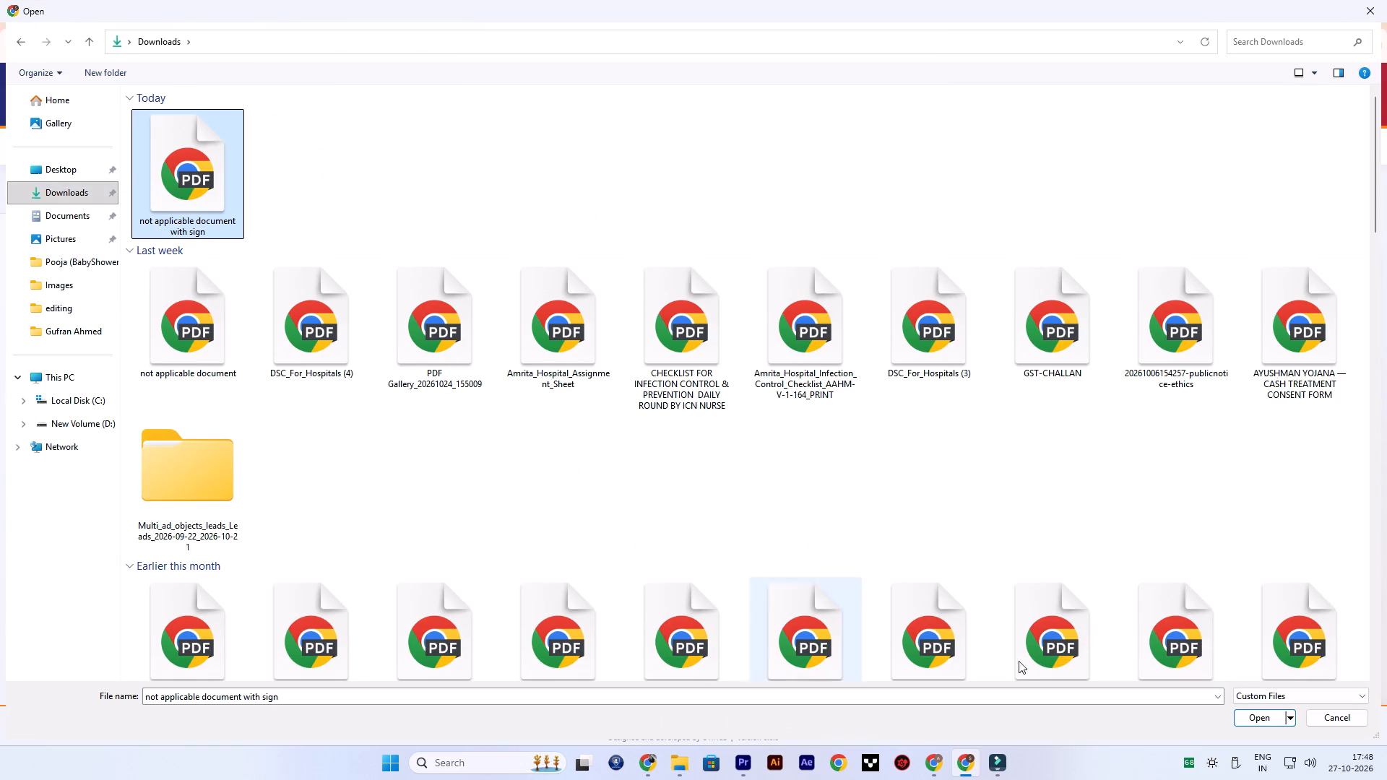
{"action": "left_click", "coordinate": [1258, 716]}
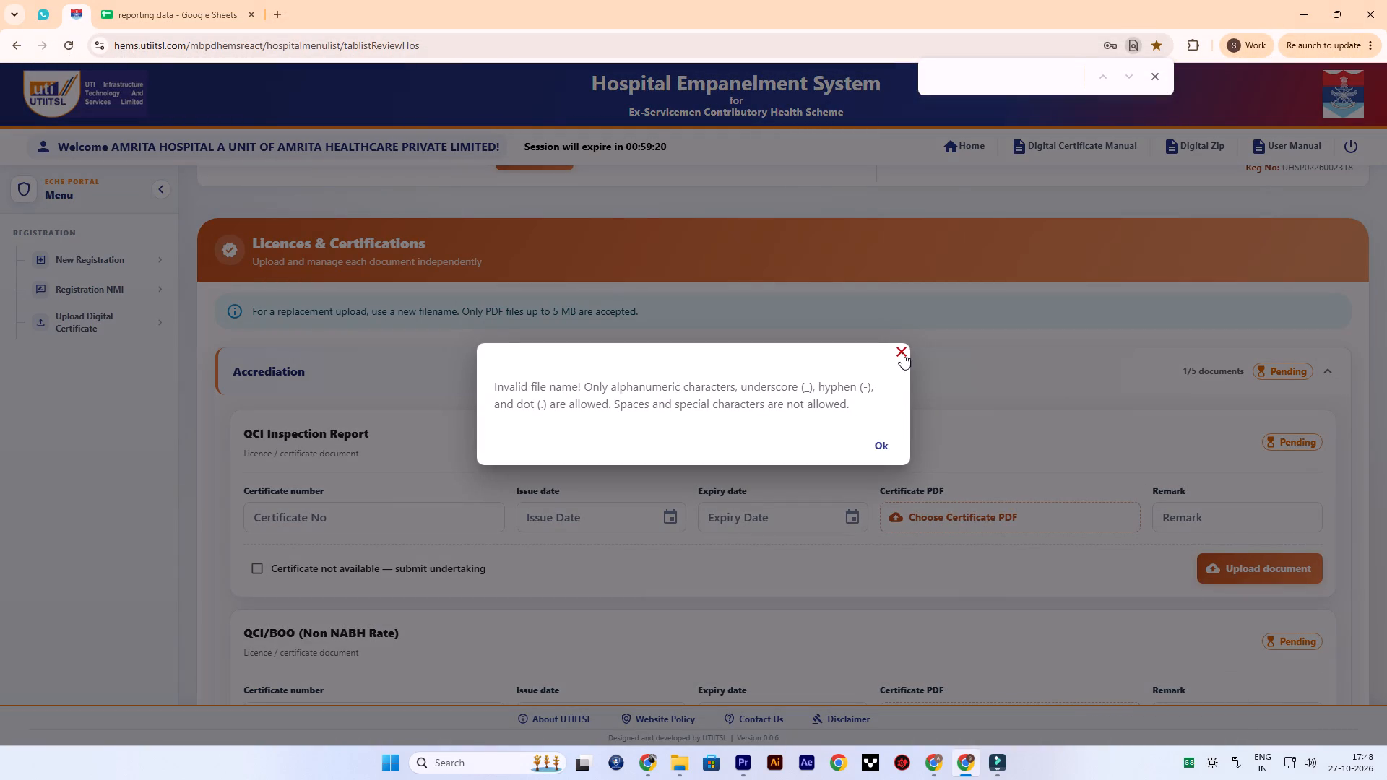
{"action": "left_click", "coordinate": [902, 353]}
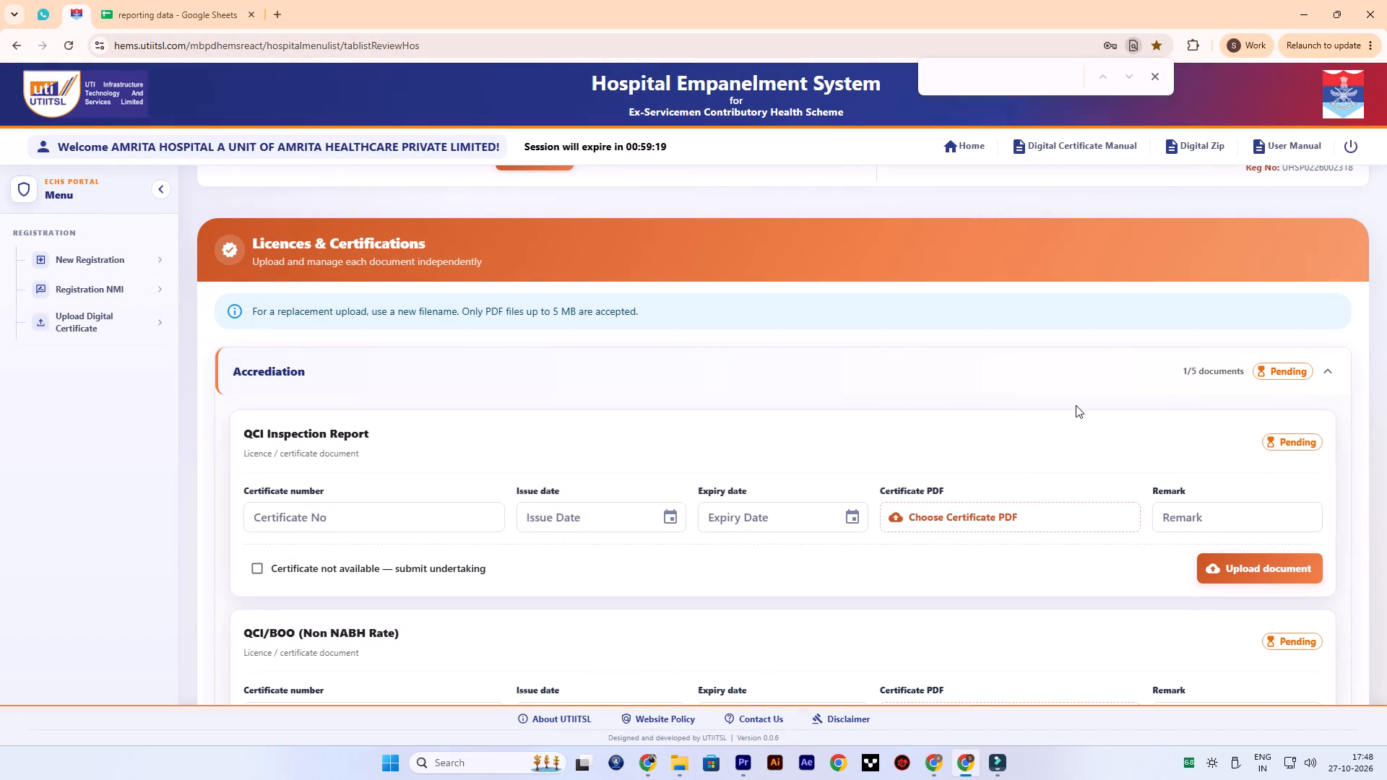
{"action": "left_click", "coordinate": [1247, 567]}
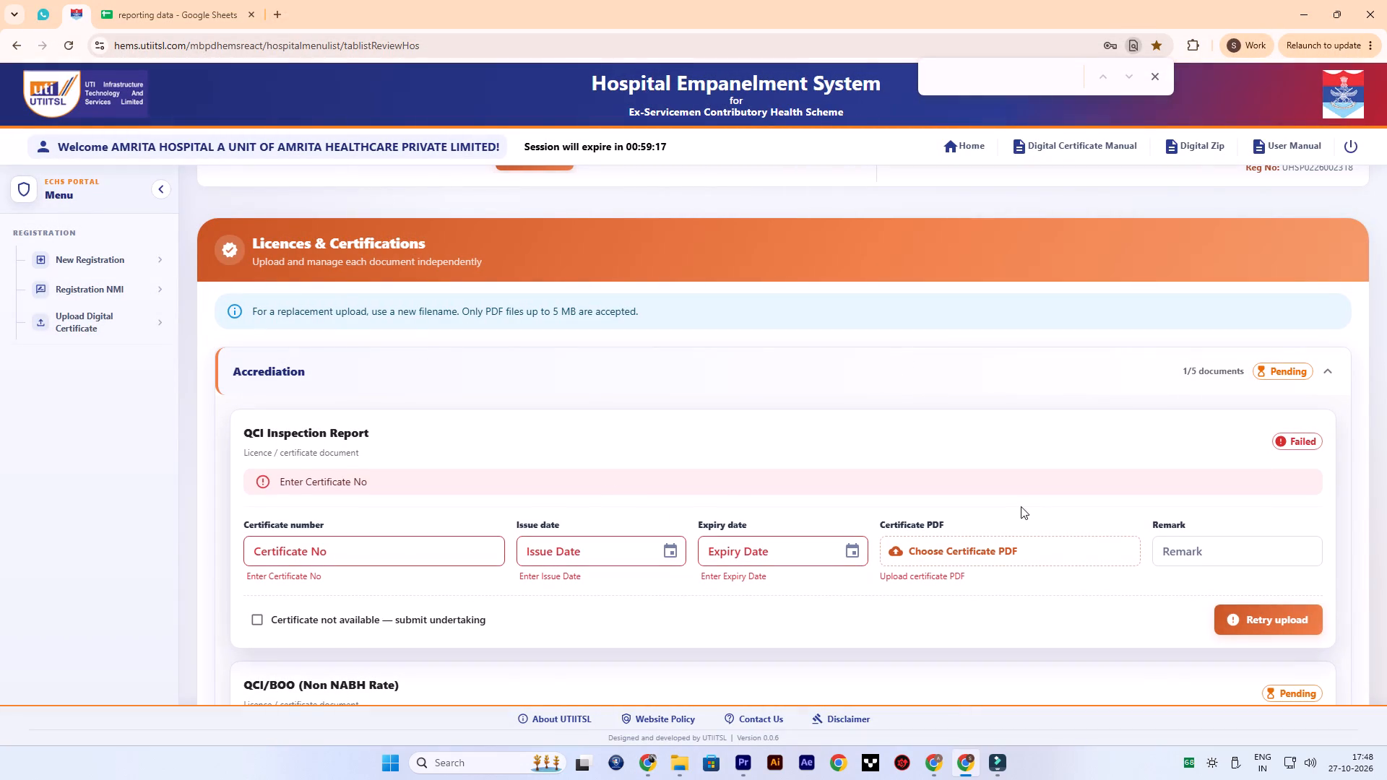
While choosing the QCI Inspection Report's certificate file, rename "not applicable document with sign" in Downloads as digitalsign.
{"action": "left_click", "coordinate": [1030, 555]}
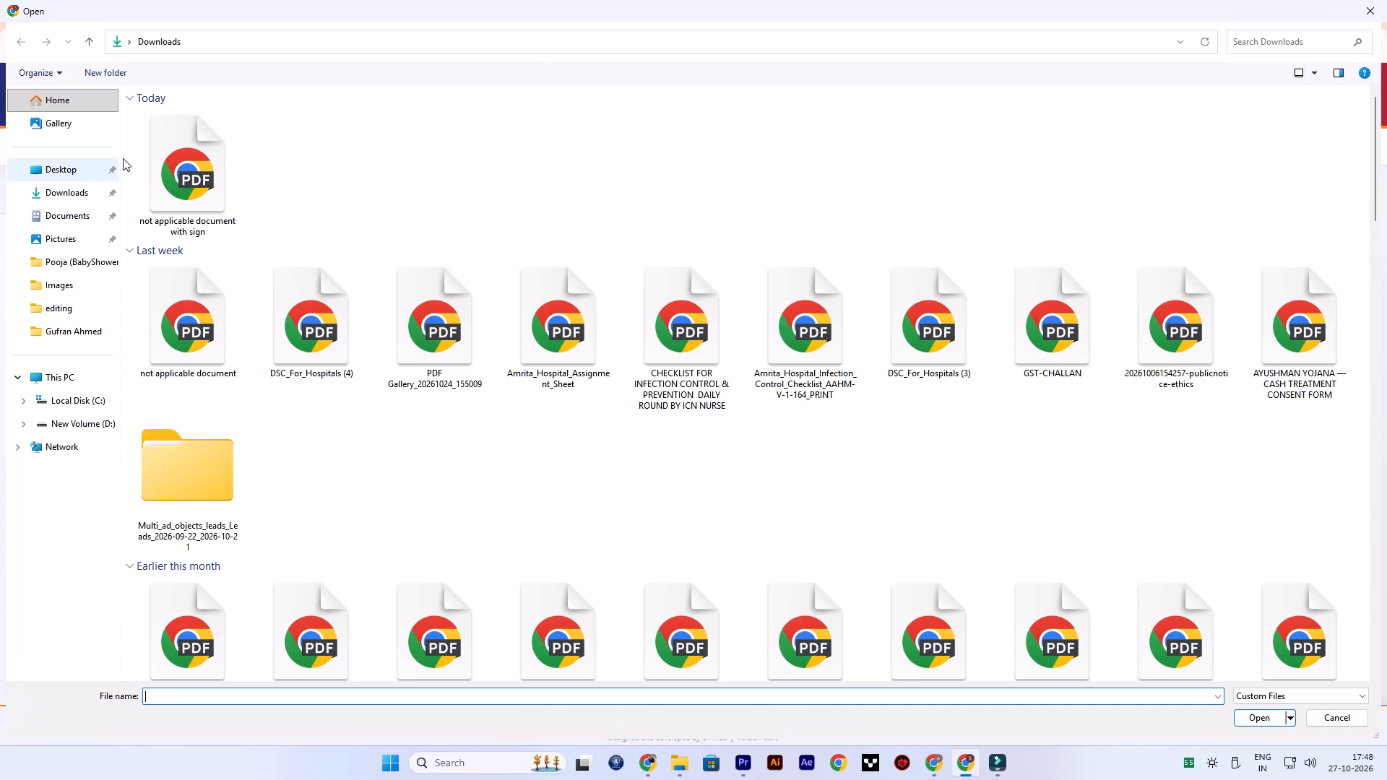
{"action": "right_click", "coordinate": [212, 201]}
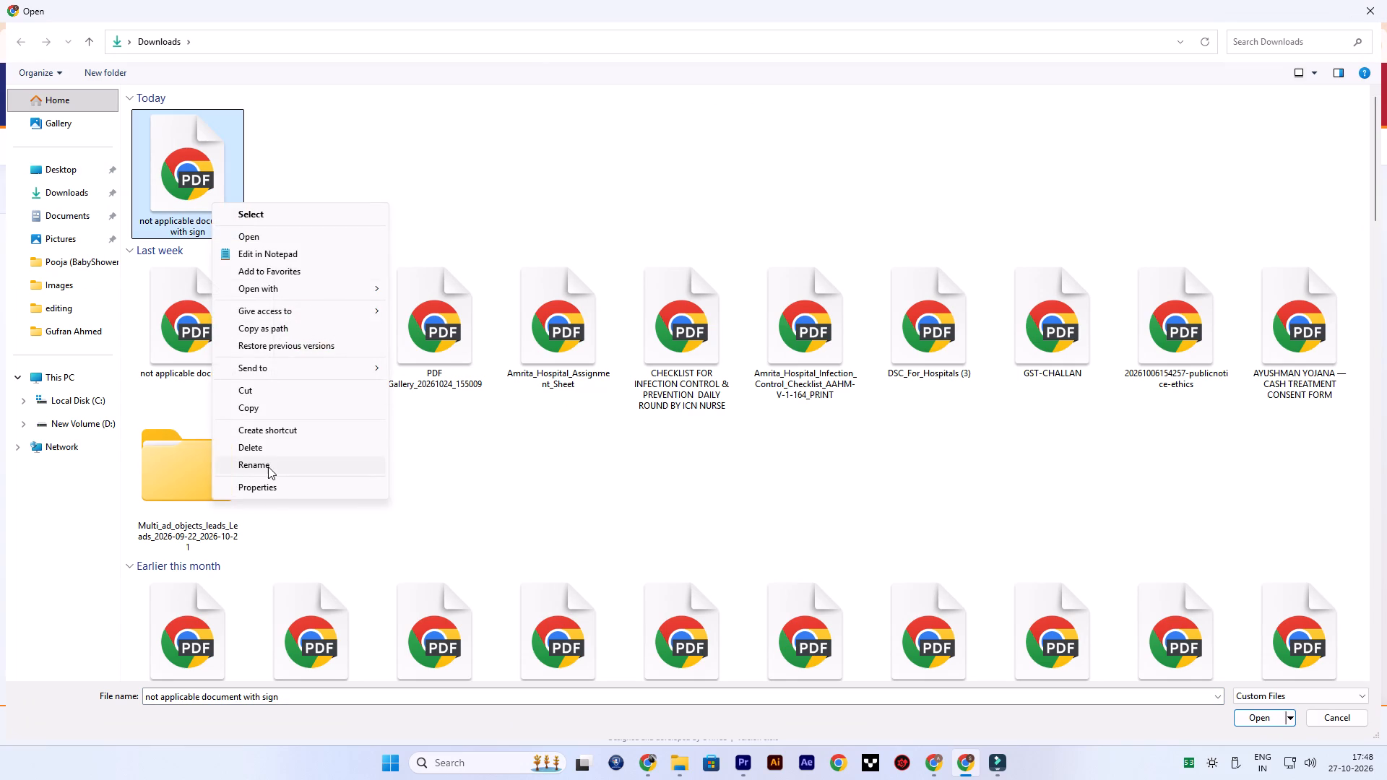
{"action": "left_click", "coordinate": [268, 467]}
{"action": "key", "text": "BackSpace"}
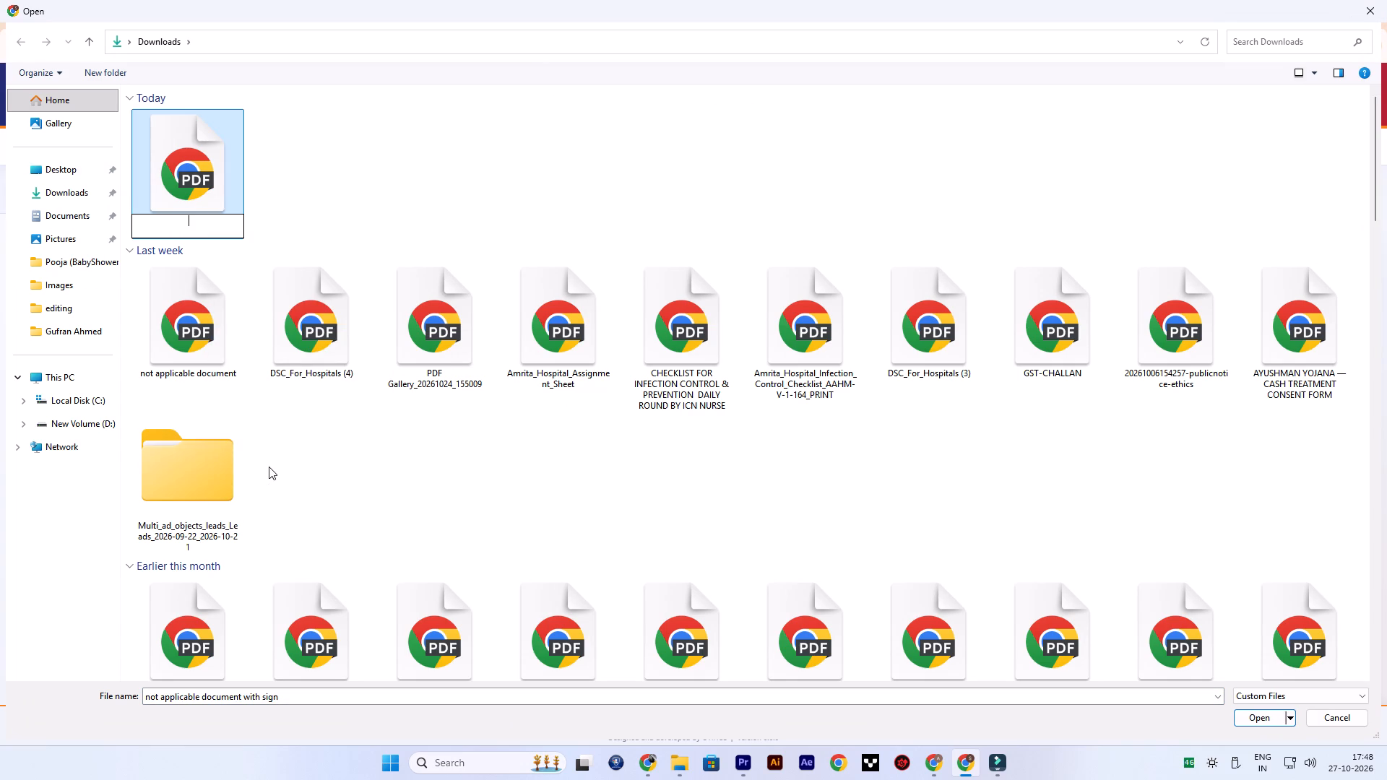
{"action": "type", "text": "digitalsign"}
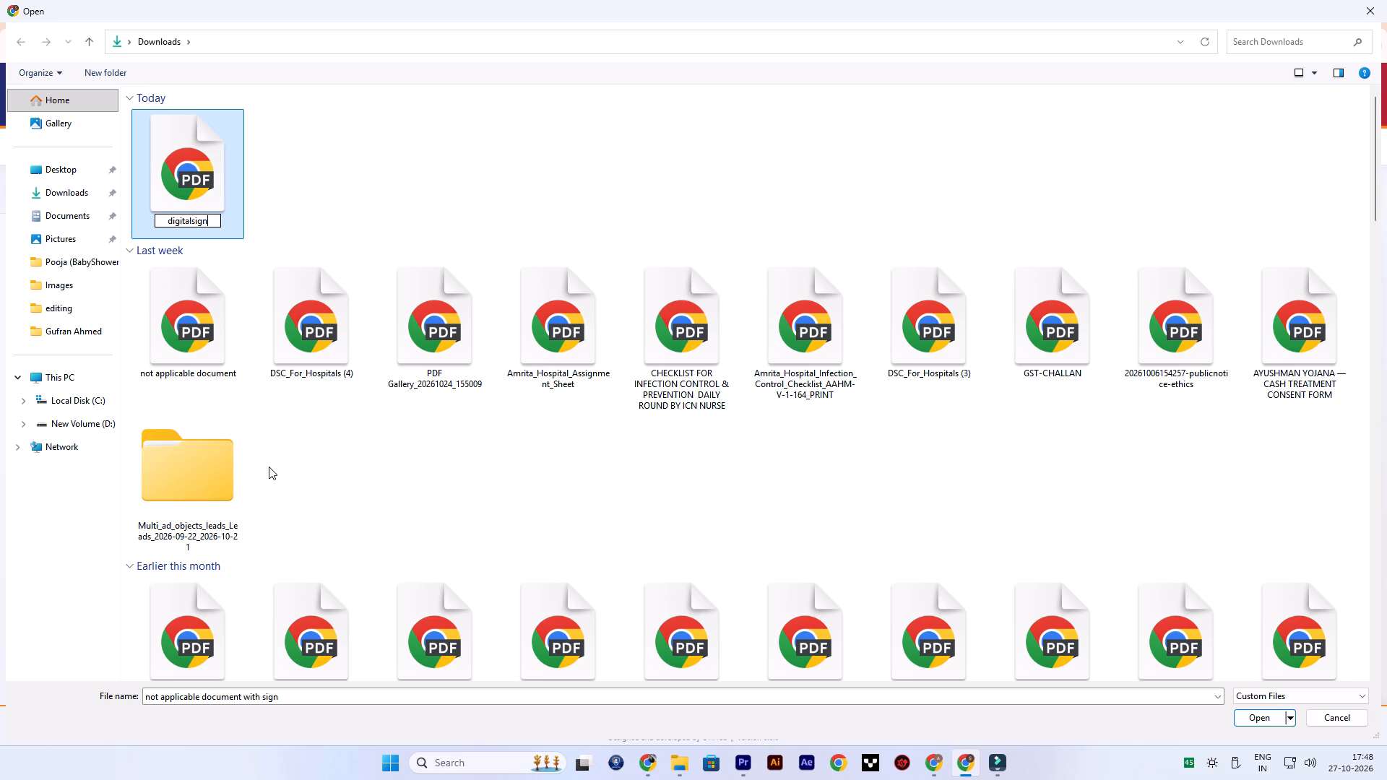
{"action": "left_click", "coordinate": [366, 134]}
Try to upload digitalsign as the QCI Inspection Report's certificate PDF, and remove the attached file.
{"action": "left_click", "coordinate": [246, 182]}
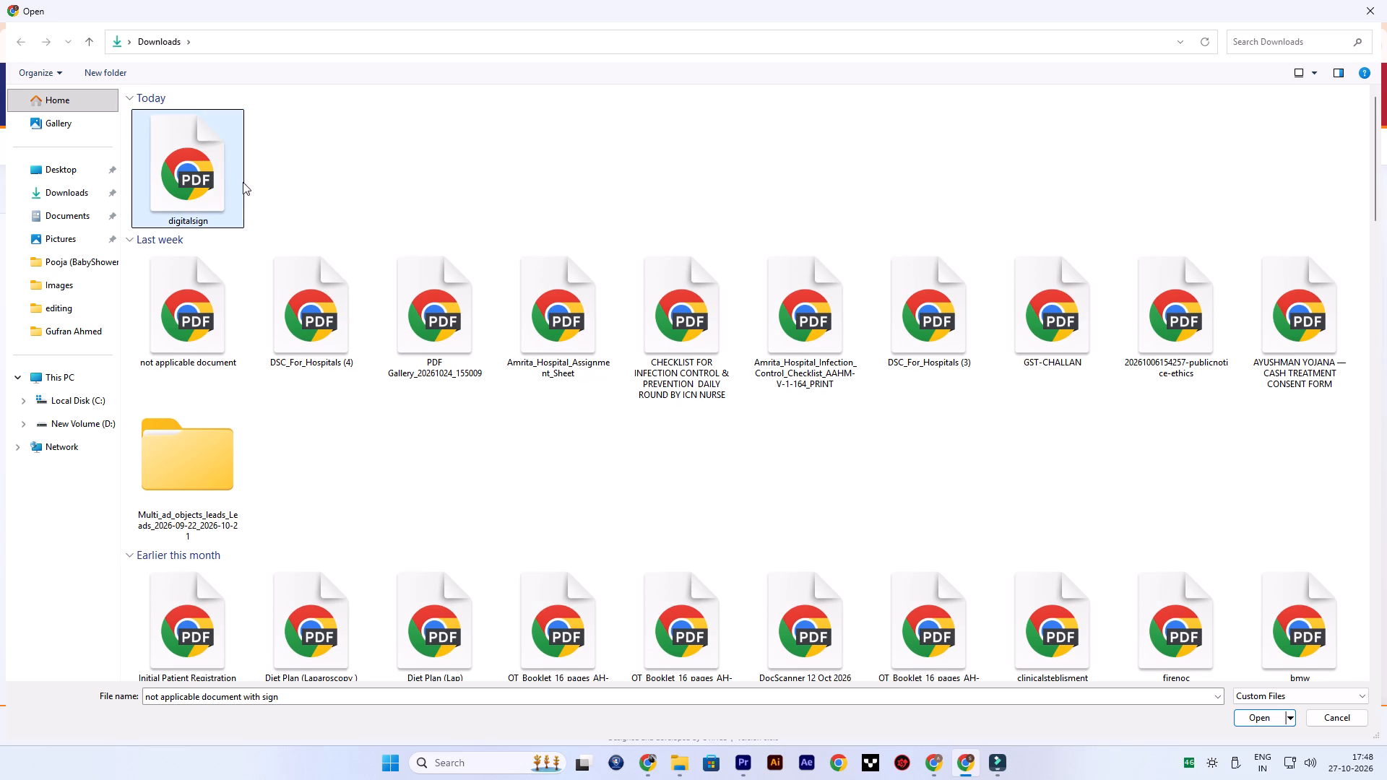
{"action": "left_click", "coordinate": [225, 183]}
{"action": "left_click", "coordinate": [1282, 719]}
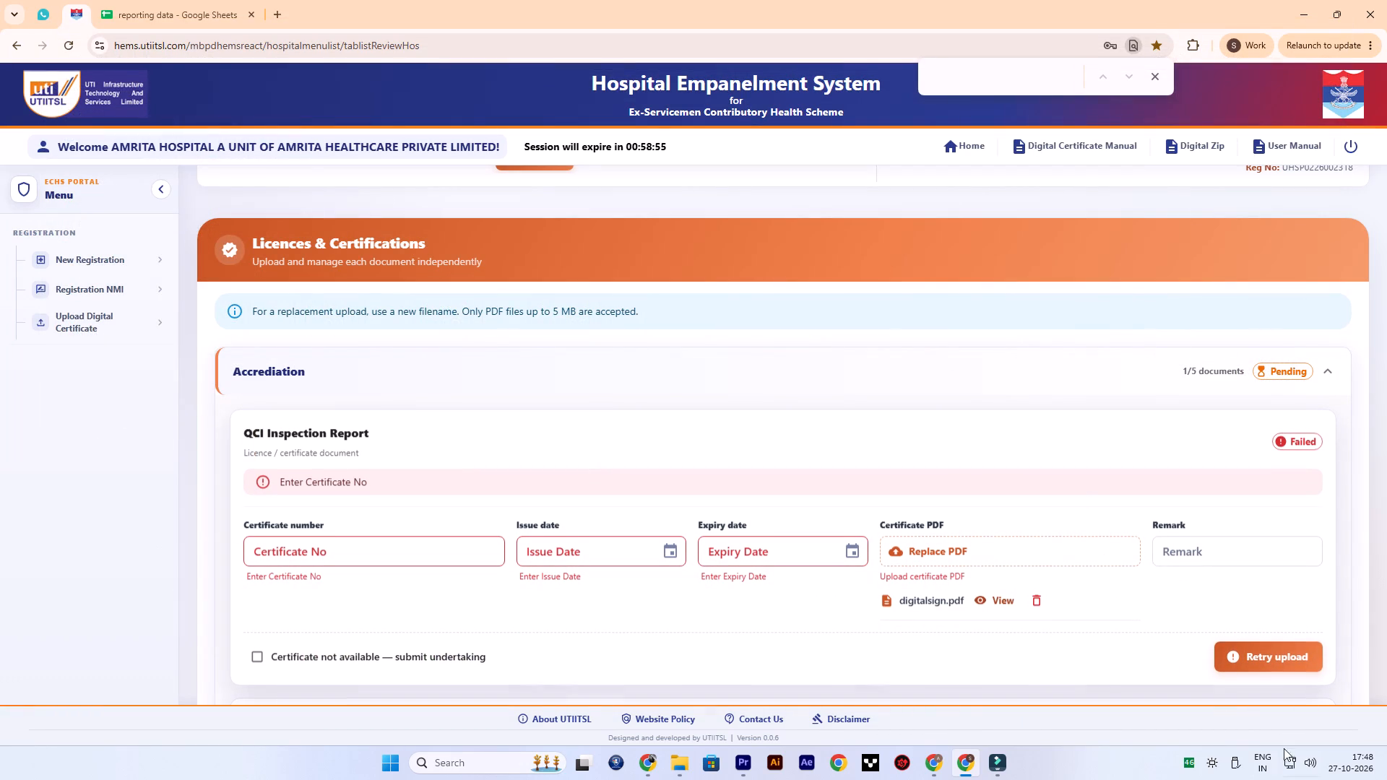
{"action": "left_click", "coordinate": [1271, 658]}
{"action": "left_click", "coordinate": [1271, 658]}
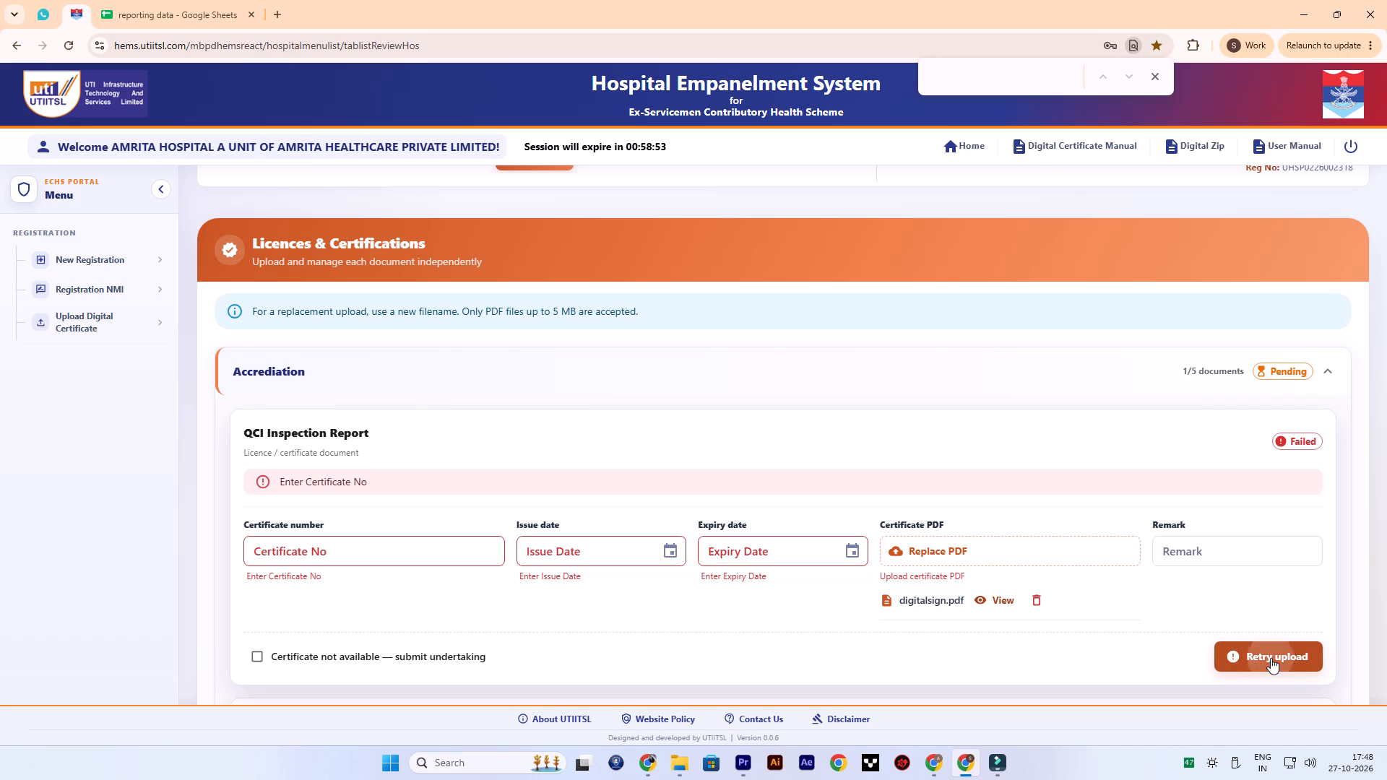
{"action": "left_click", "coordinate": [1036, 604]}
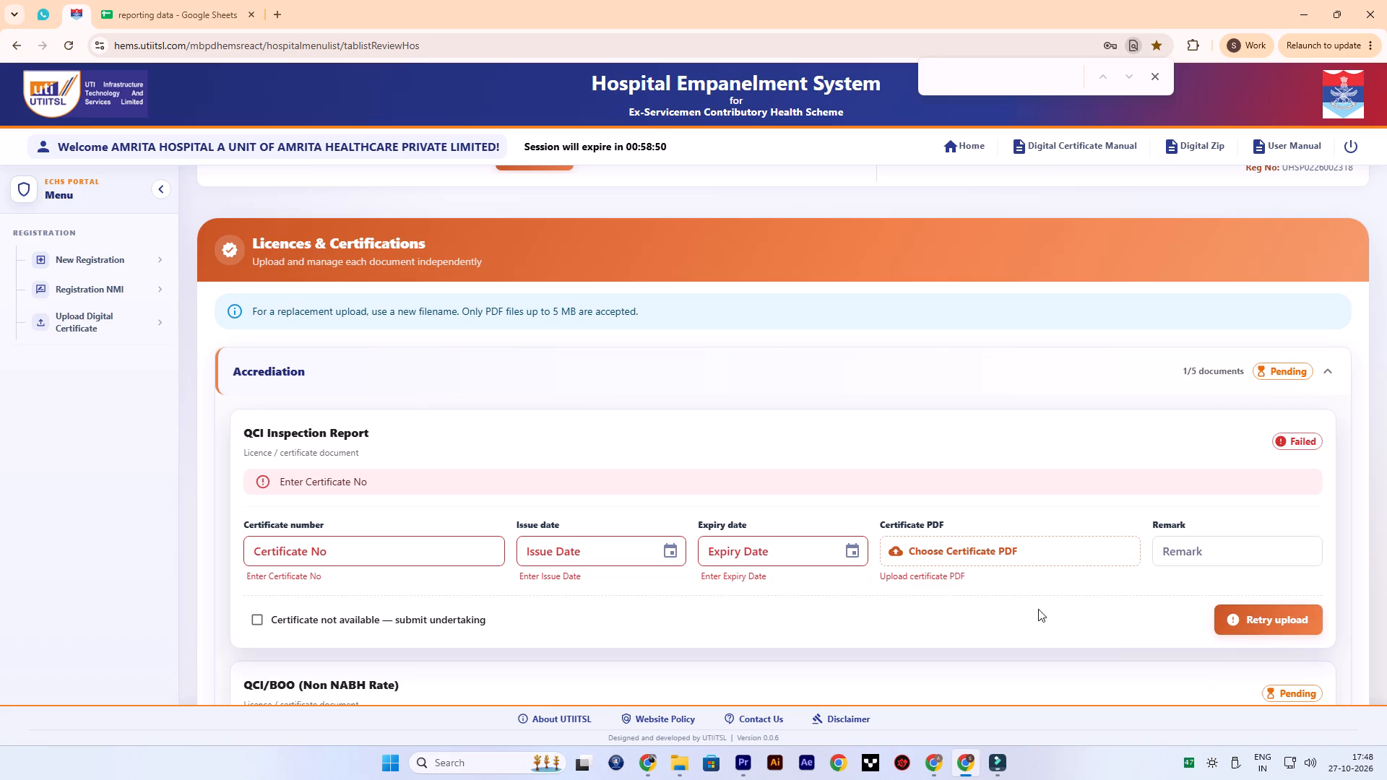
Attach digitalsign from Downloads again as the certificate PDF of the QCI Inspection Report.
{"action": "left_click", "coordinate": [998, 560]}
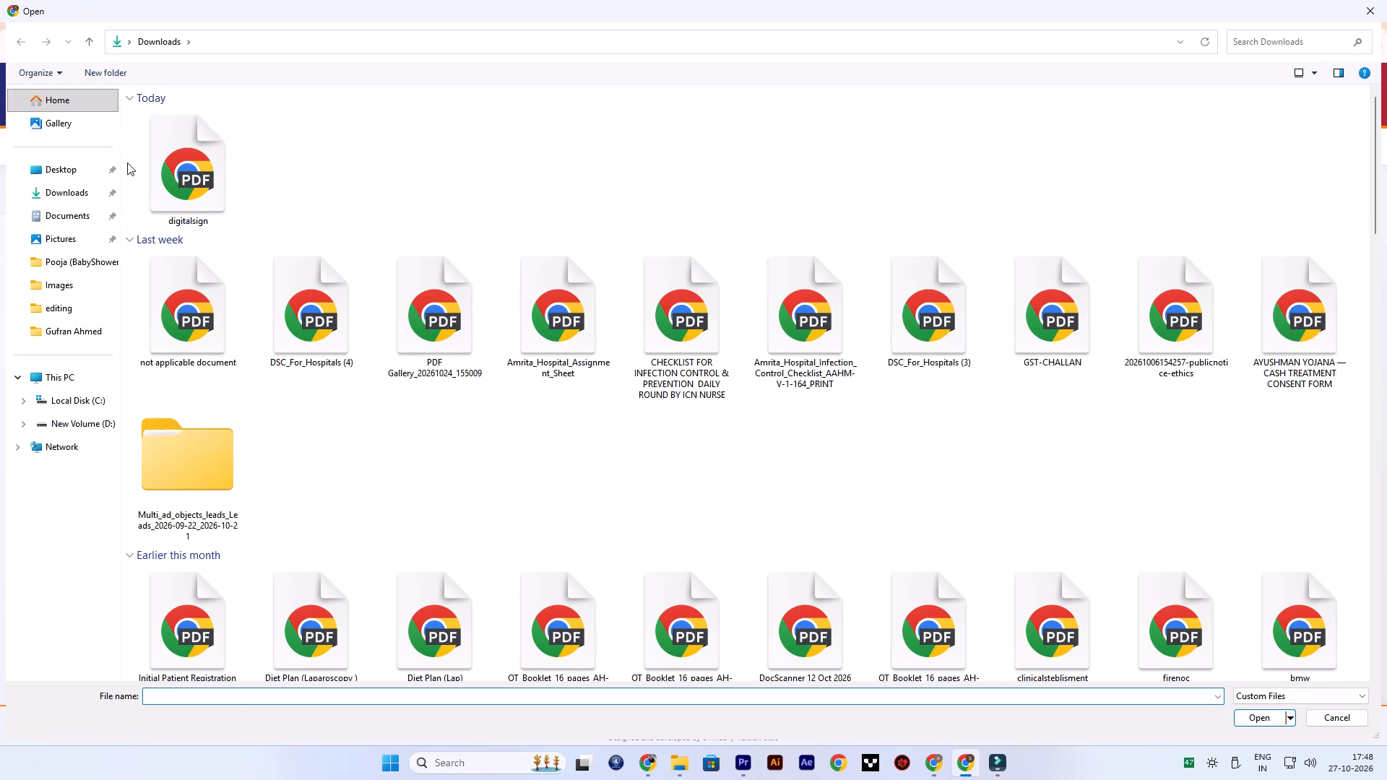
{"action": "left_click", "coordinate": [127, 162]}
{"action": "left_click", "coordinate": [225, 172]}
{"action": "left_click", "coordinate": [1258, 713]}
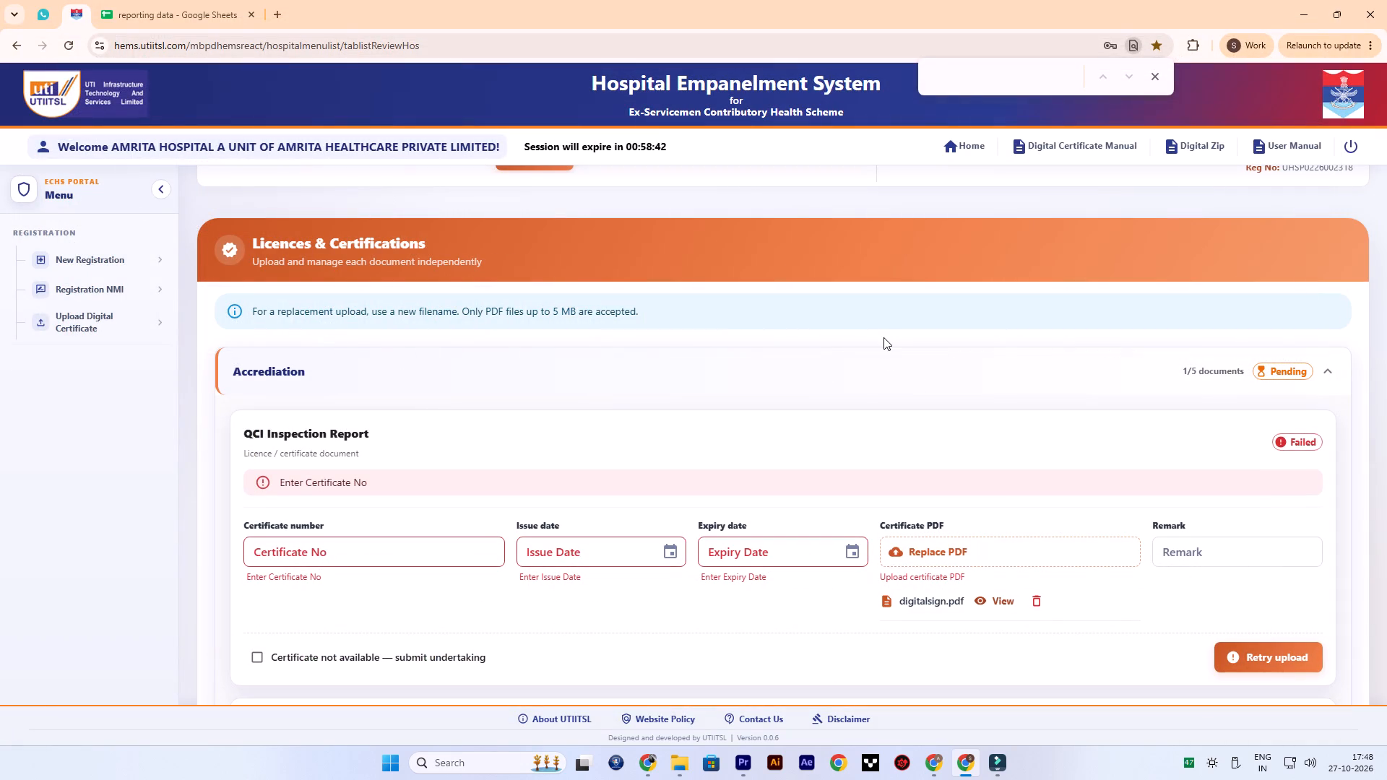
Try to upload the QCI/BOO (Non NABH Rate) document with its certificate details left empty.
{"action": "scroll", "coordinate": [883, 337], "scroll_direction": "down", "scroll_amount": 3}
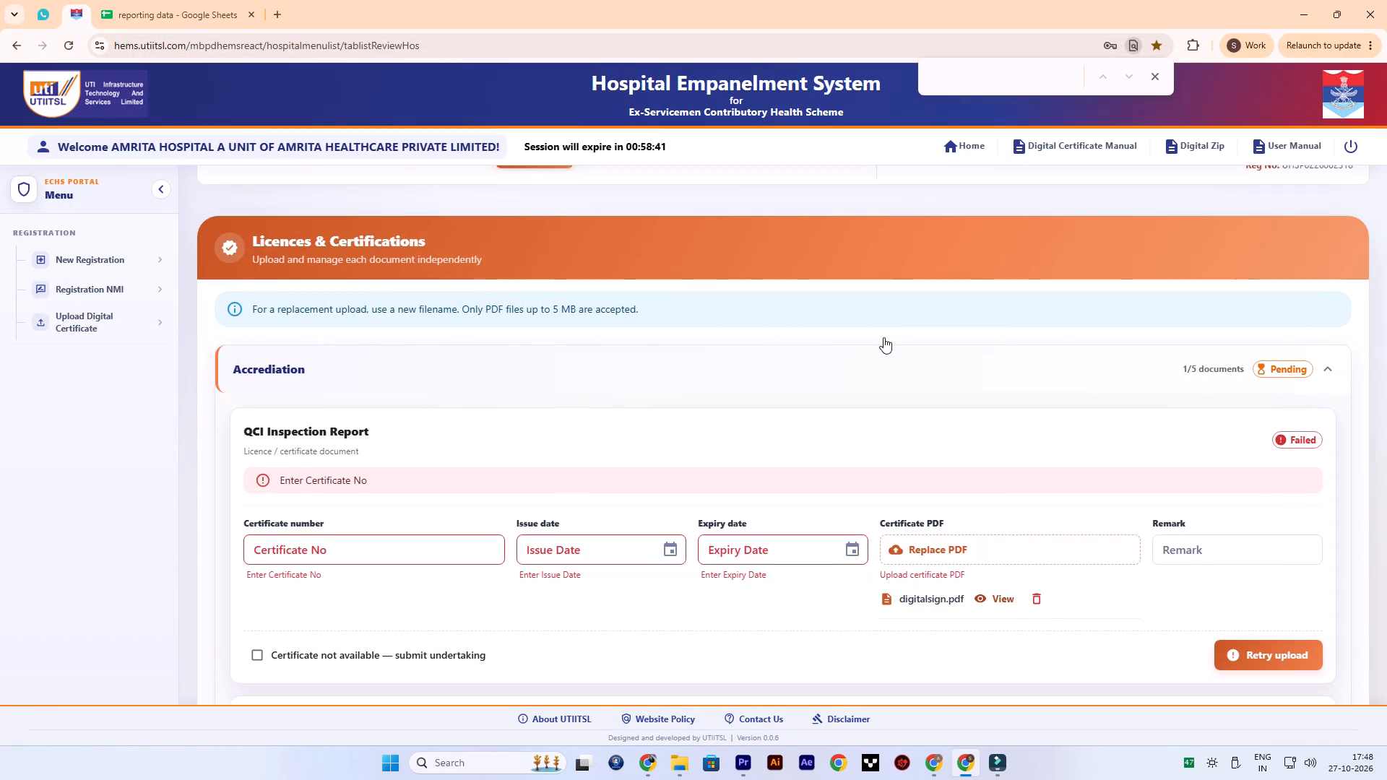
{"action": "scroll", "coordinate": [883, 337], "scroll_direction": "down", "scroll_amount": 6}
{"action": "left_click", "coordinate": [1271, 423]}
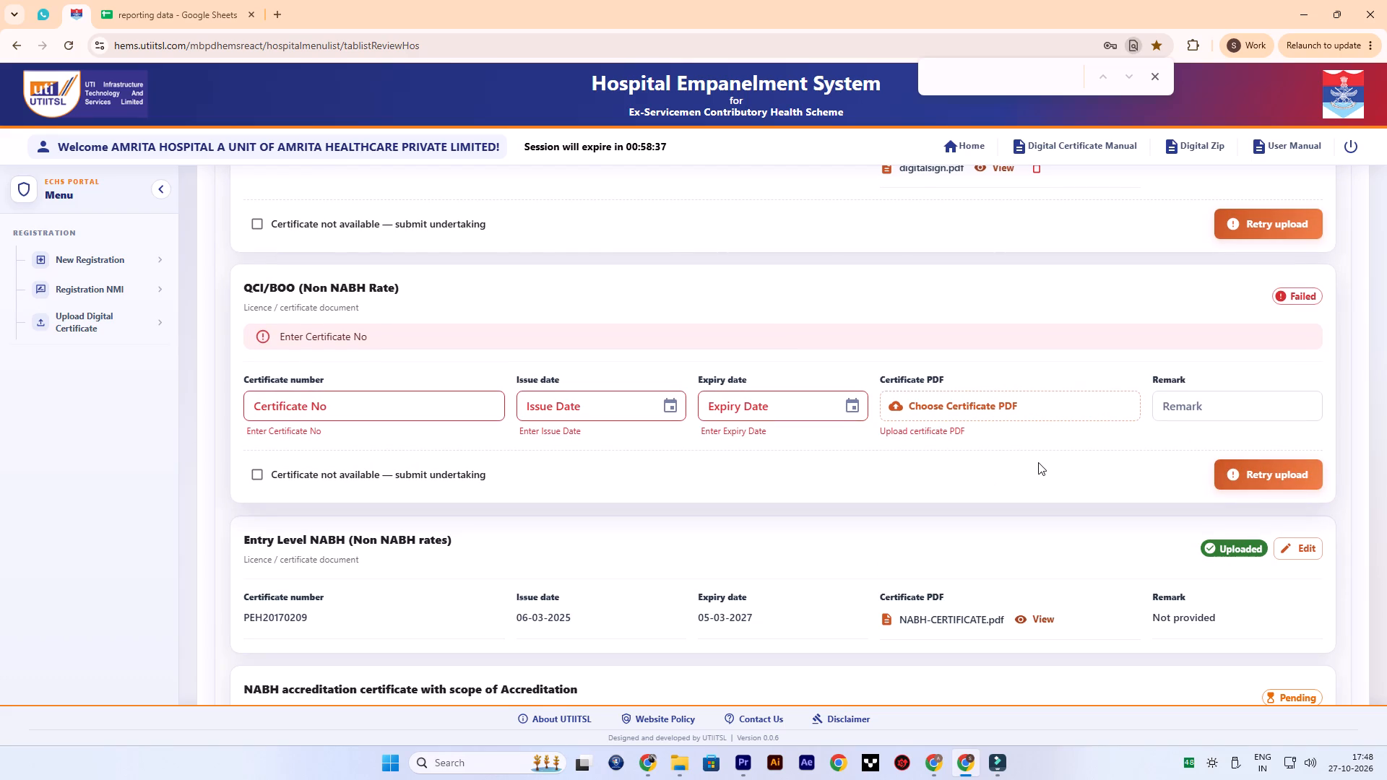
Mark the QCI Inspection Report certificate as not available and attach digitalsign from Downloads as its undertaking PDF.
{"action": "scroll", "coordinate": [454, 403], "scroll_direction": "up", "scroll_amount": 3}
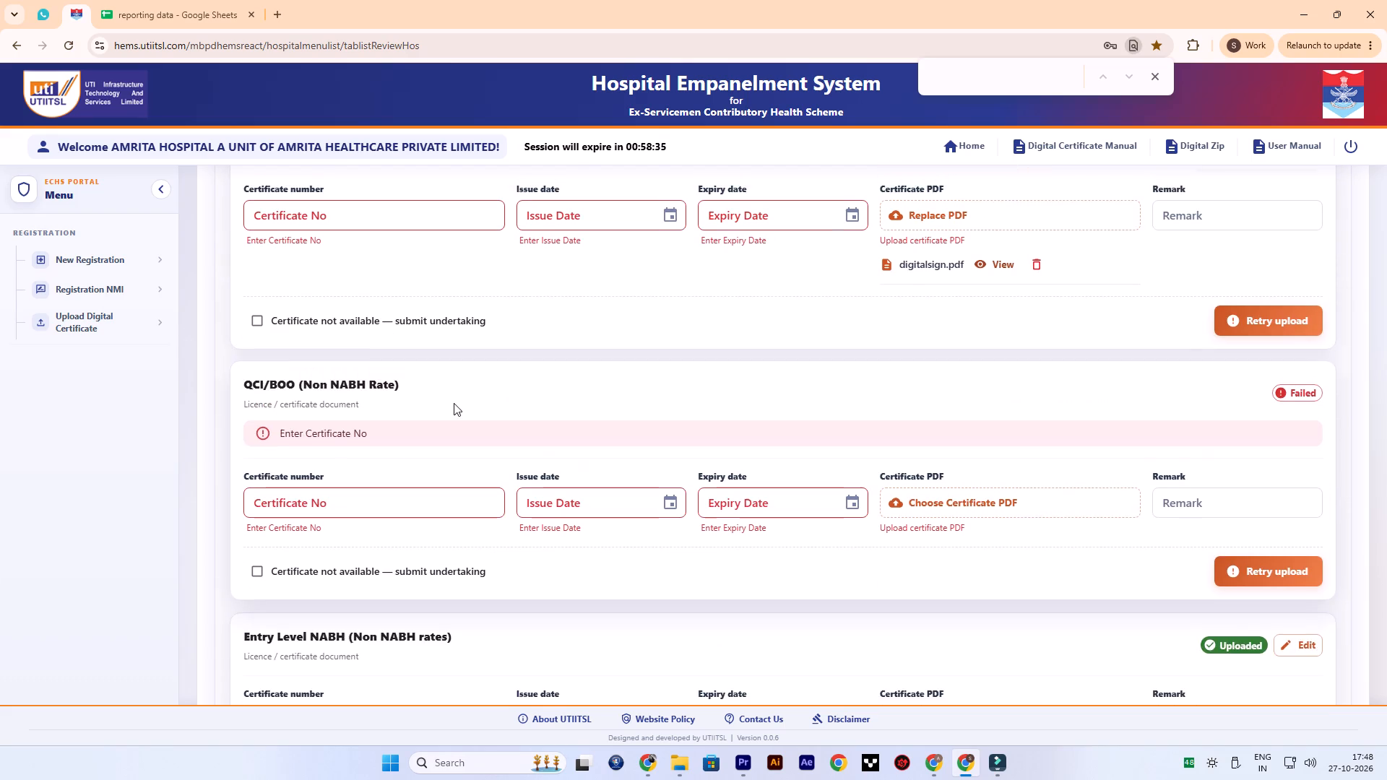
{"action": "left_click", "coordinate": [259, 367]}
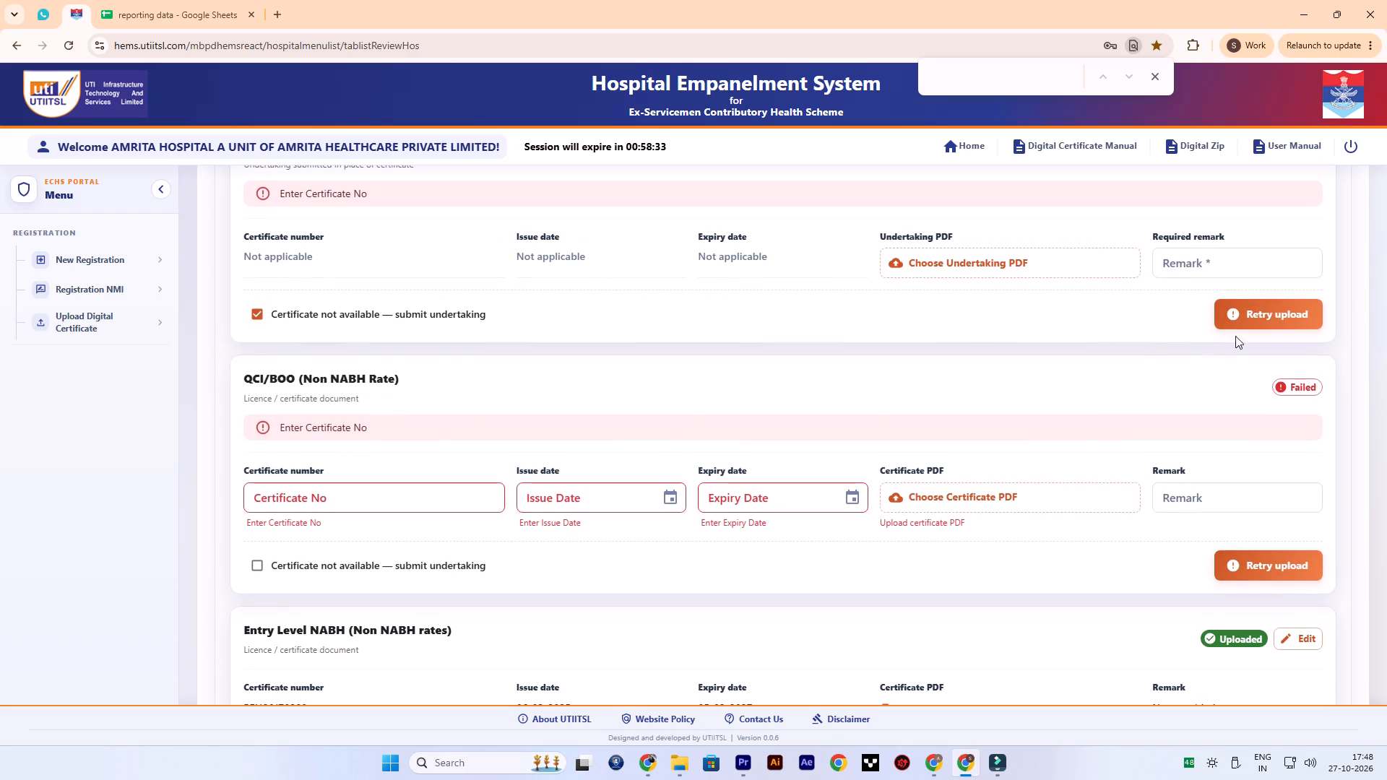
{"action": "scroll", "coordinate": [1183, 342], "scroll_direction": "up", "scroll_amount": 2}
{"action": "left_click", "coordinate": [1055, 355]}
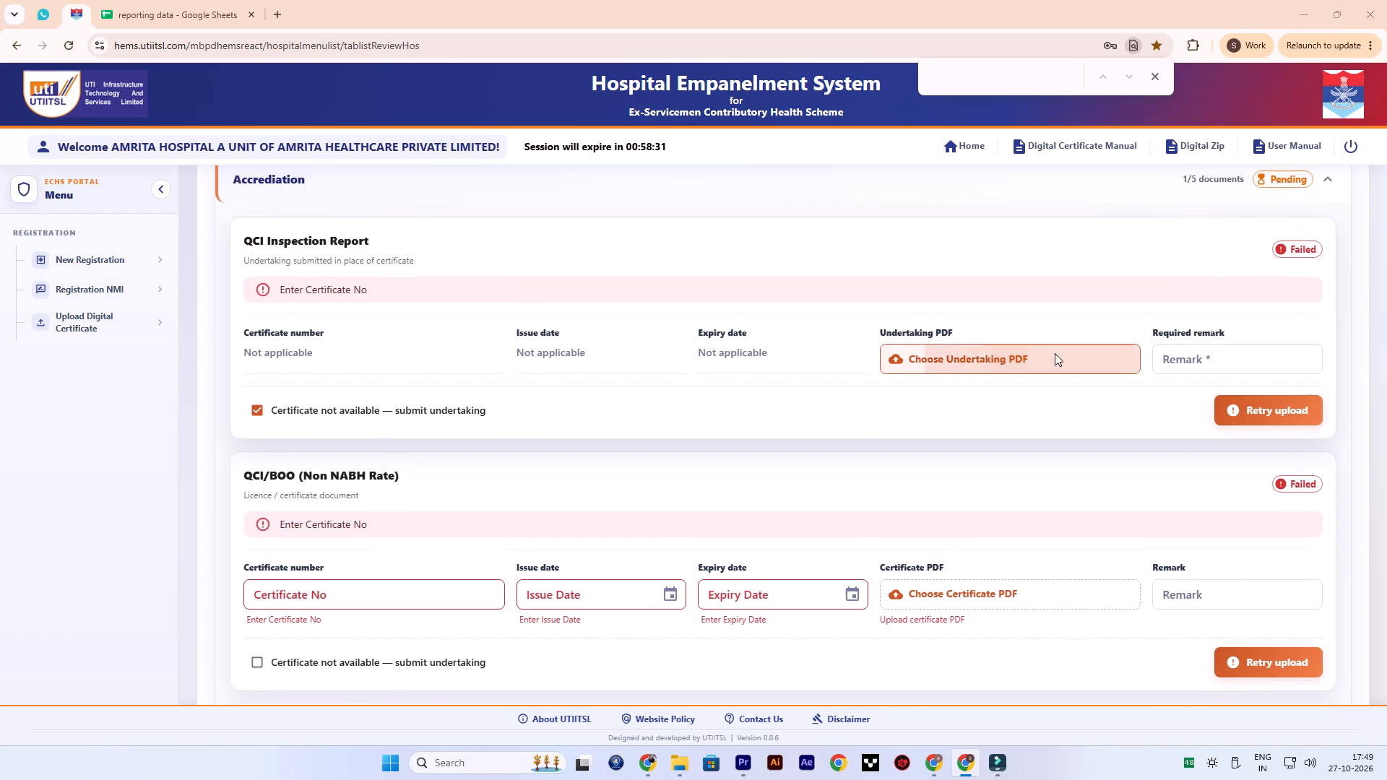
{"action": "left_click", "coordinate": [199, 173]}
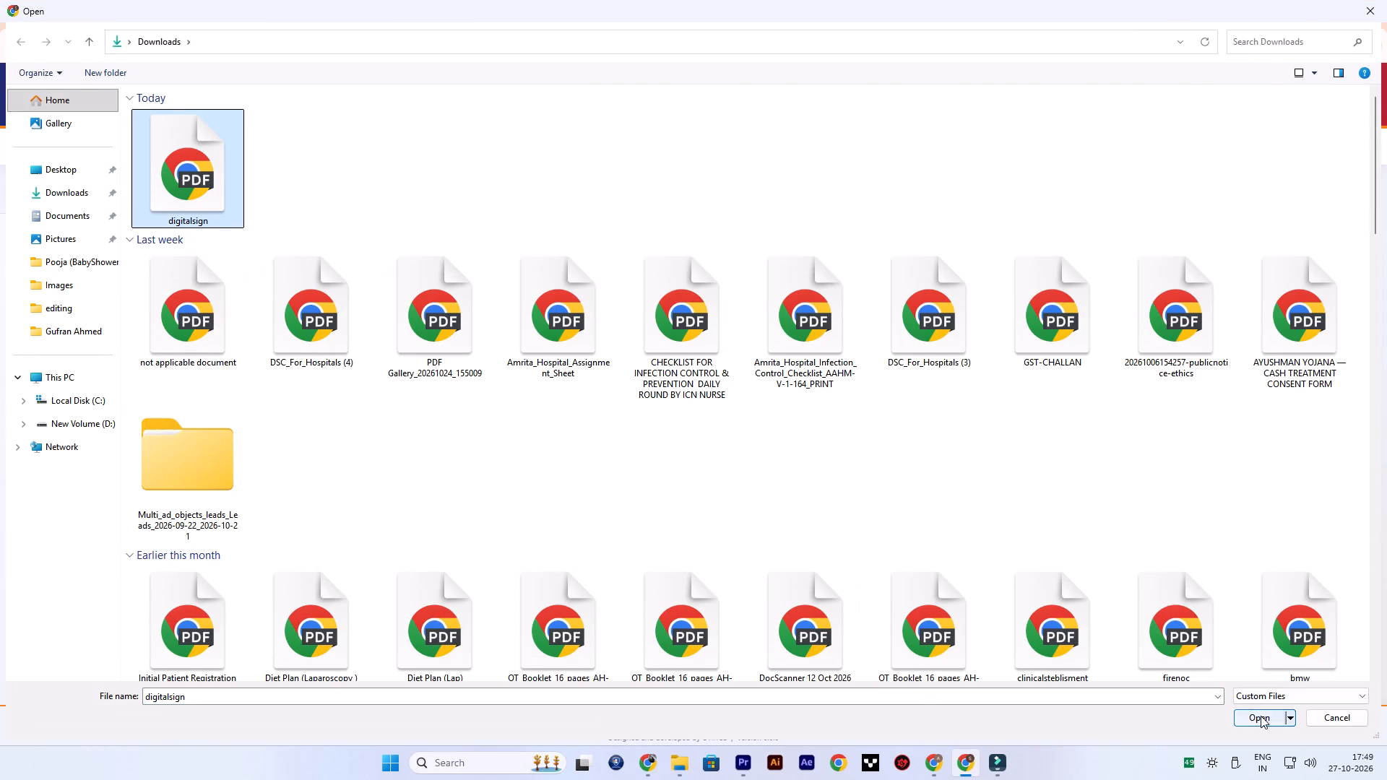
{"action": "left_click", "coordinate": [1261, 716]}
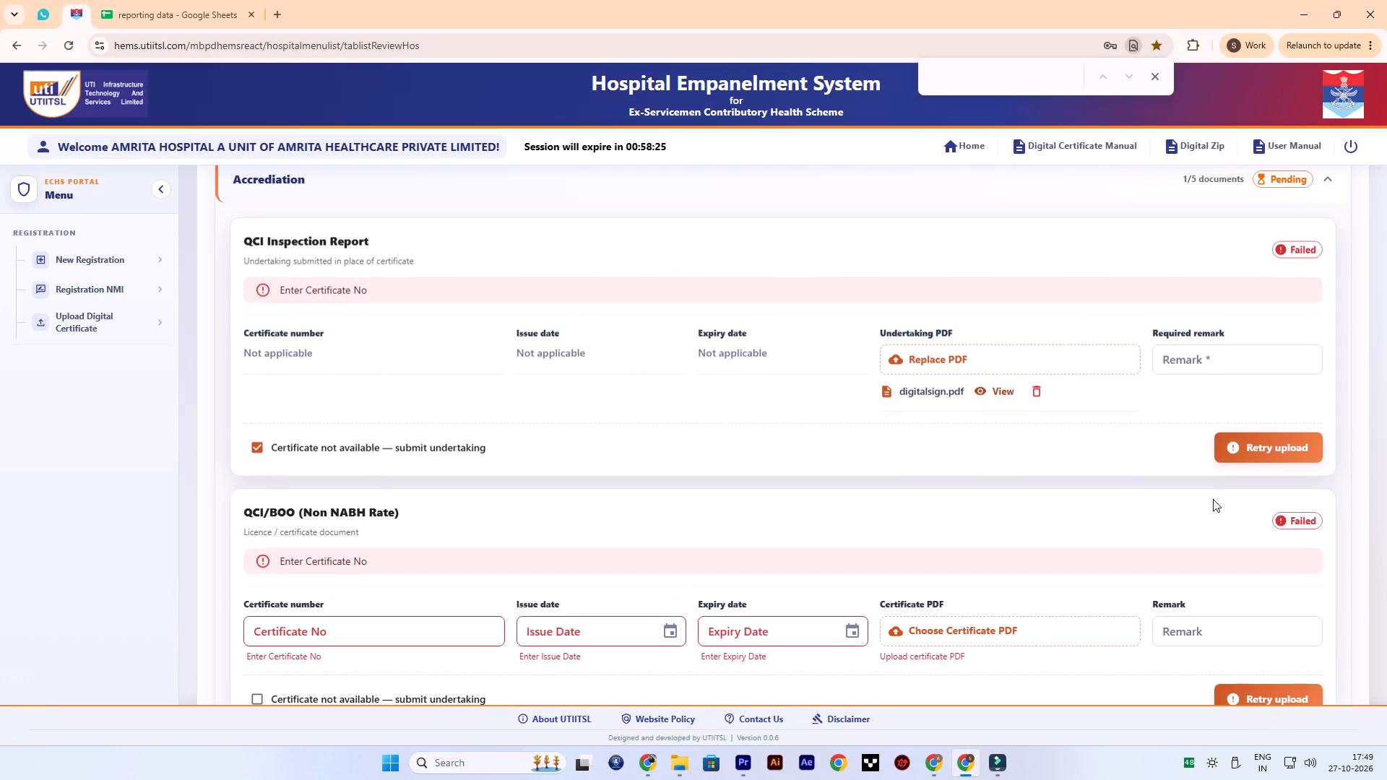
Upload the QCI Inspection Report's attached undertaking.
{"action": "left_click", "coordinate": [1282, 460]}
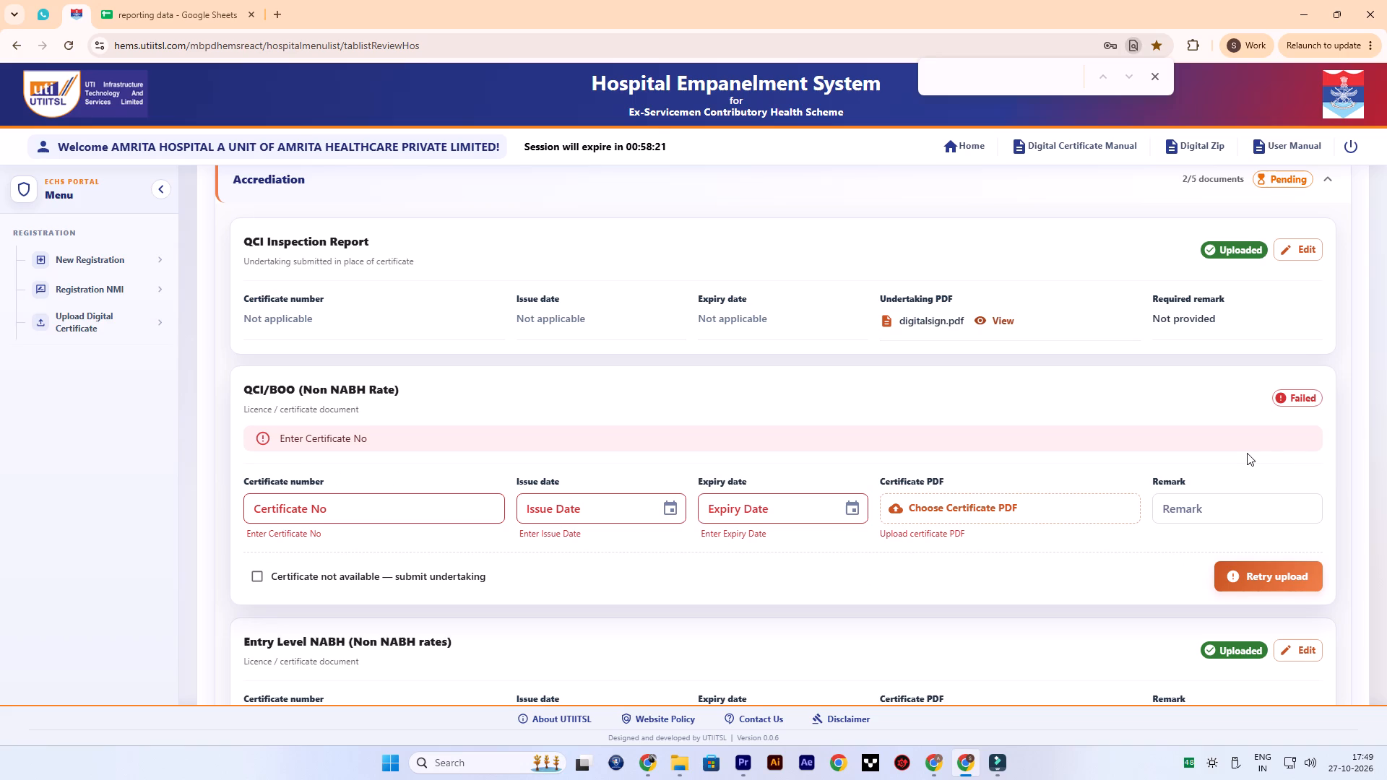
Mark the QCI/BOO (Non NABH Rate) certificate as not available and try to upload it without an undertaking file.
{"action": "scroll", "coordinate": [998, 420], "scroll_direction": "down", "scroll_amount": 2}
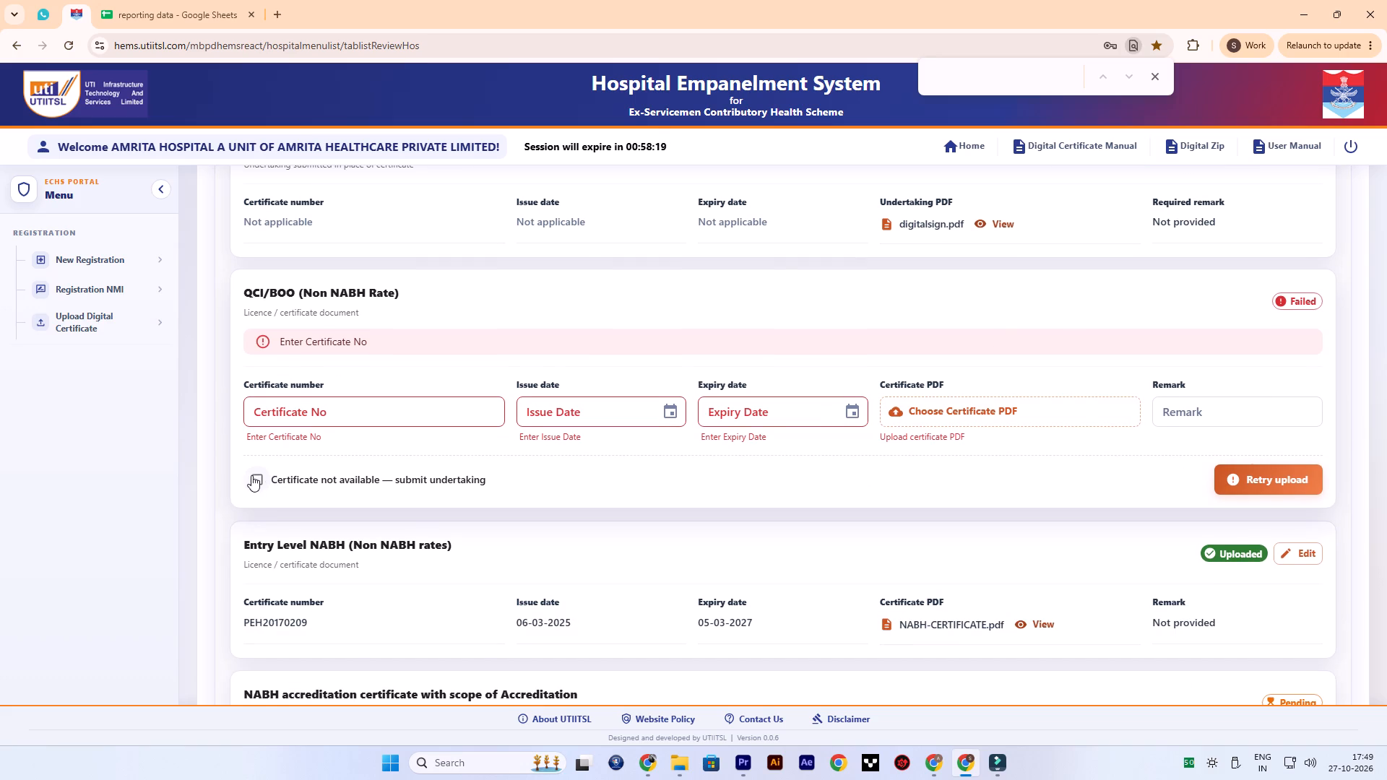
{"action": "left_click", "coordinate": [257, 479]}
{"action": "left_click", "coordinate": [1289, 461]}
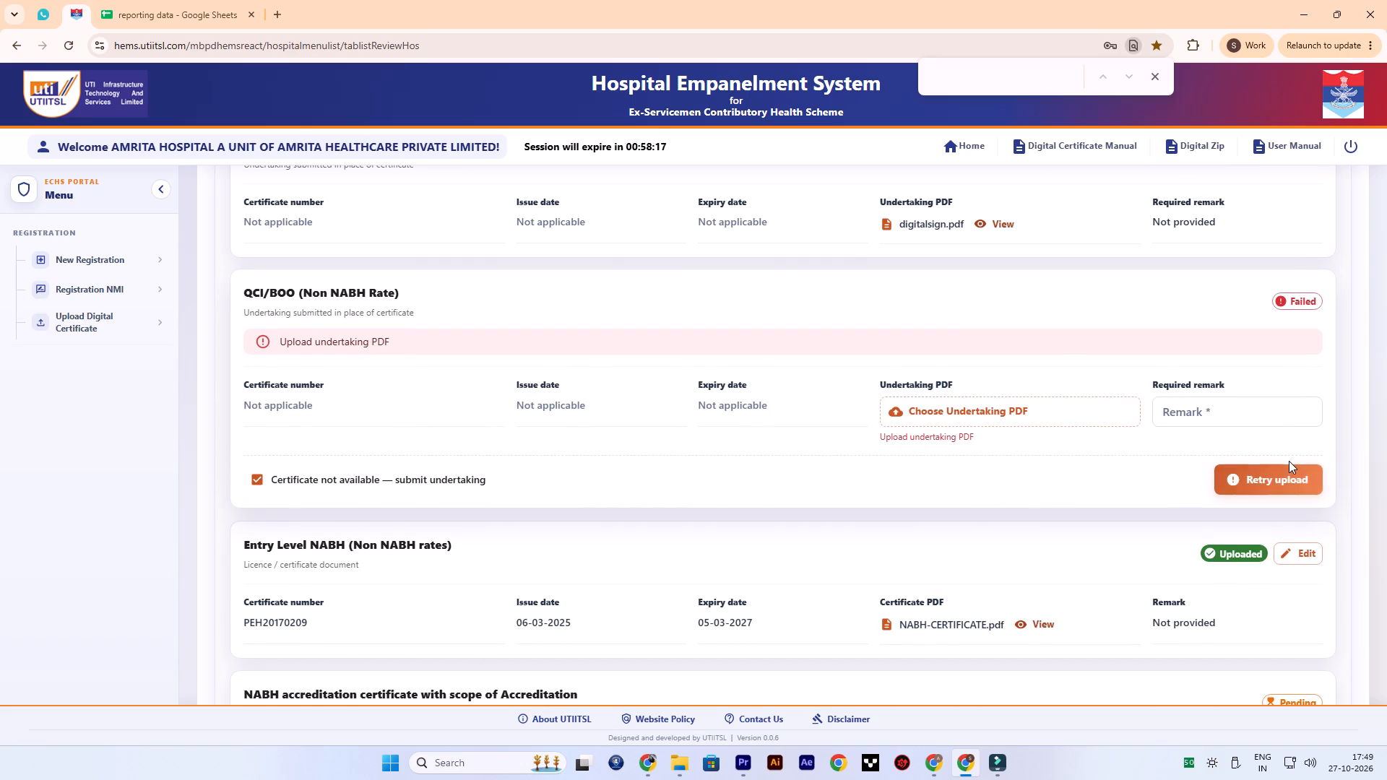
{"action": "right_click_drag", "start_coordinate": [1194, 379], "coordinate": [1069, 212]}
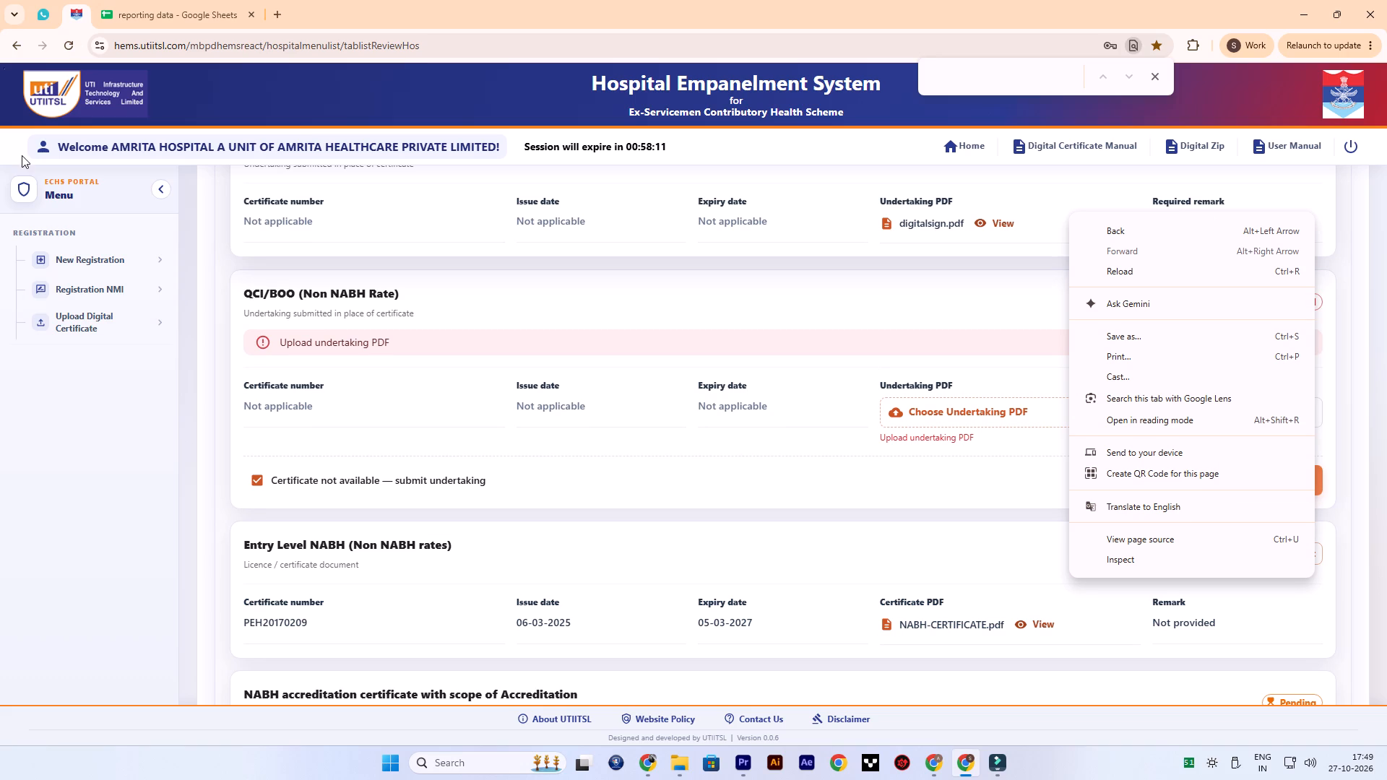
{"action": "left_click", "coordinate": [475, 394]}
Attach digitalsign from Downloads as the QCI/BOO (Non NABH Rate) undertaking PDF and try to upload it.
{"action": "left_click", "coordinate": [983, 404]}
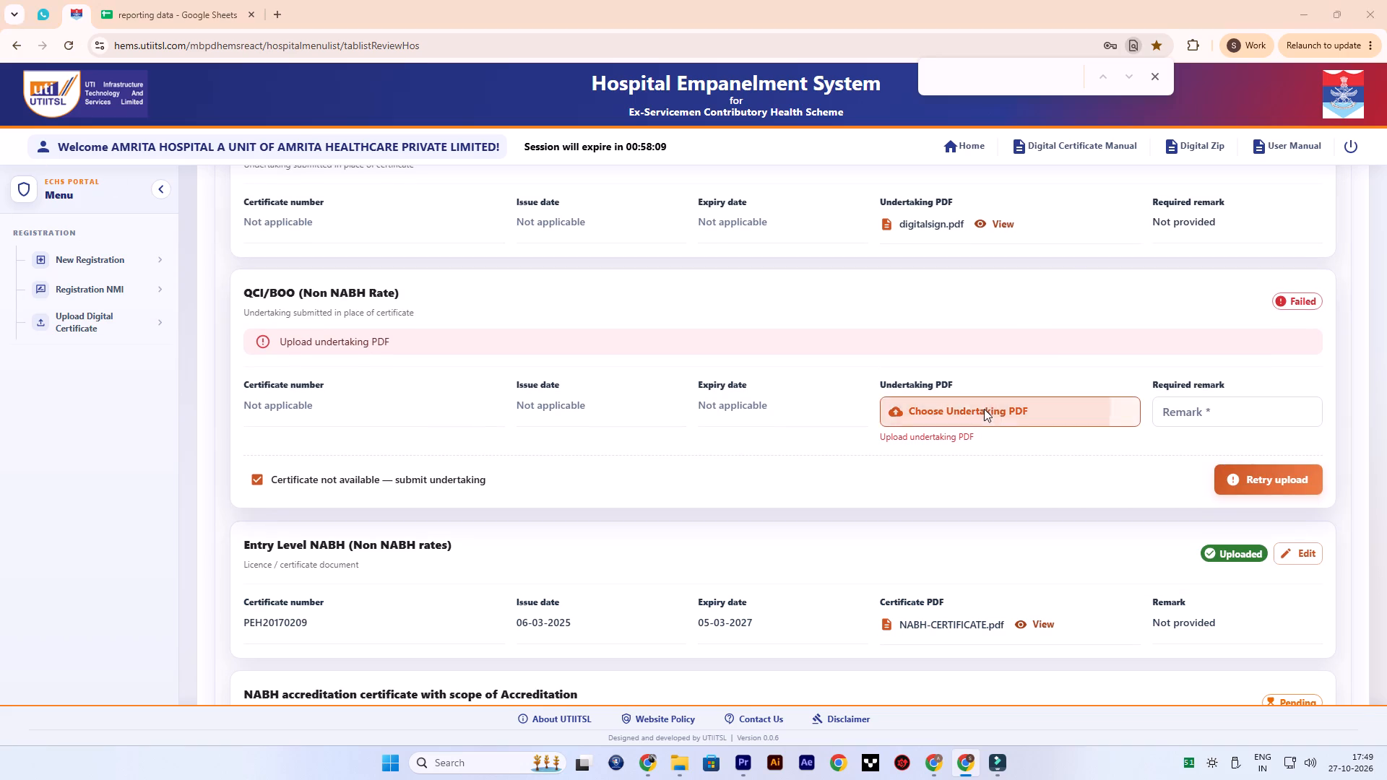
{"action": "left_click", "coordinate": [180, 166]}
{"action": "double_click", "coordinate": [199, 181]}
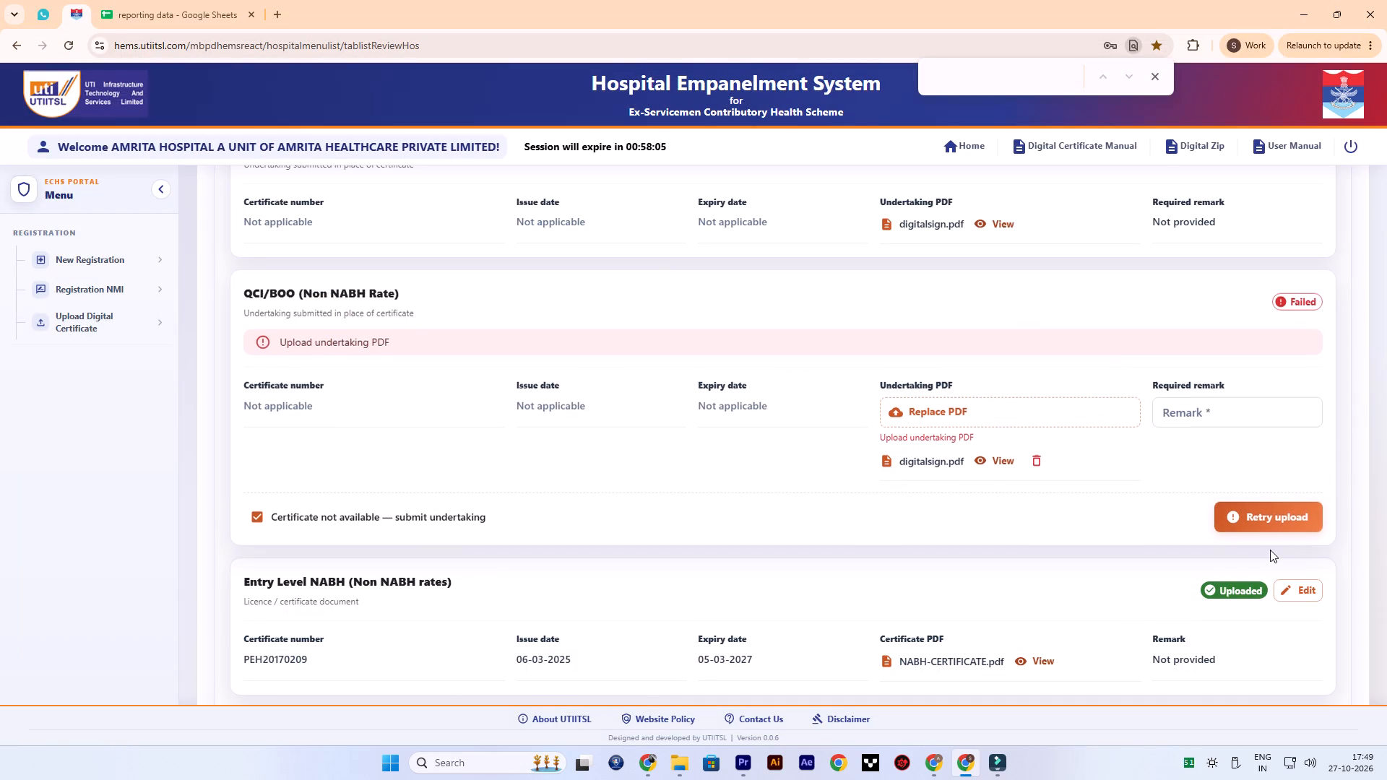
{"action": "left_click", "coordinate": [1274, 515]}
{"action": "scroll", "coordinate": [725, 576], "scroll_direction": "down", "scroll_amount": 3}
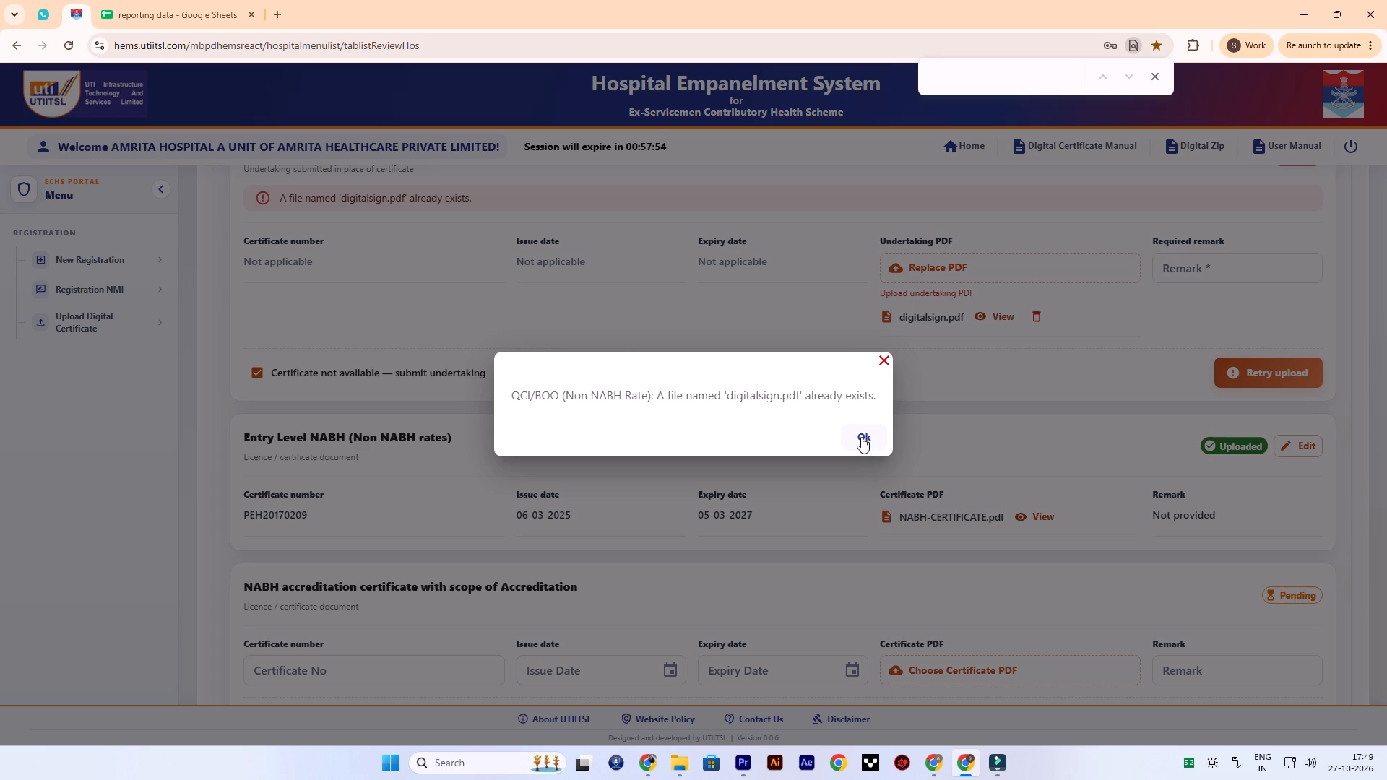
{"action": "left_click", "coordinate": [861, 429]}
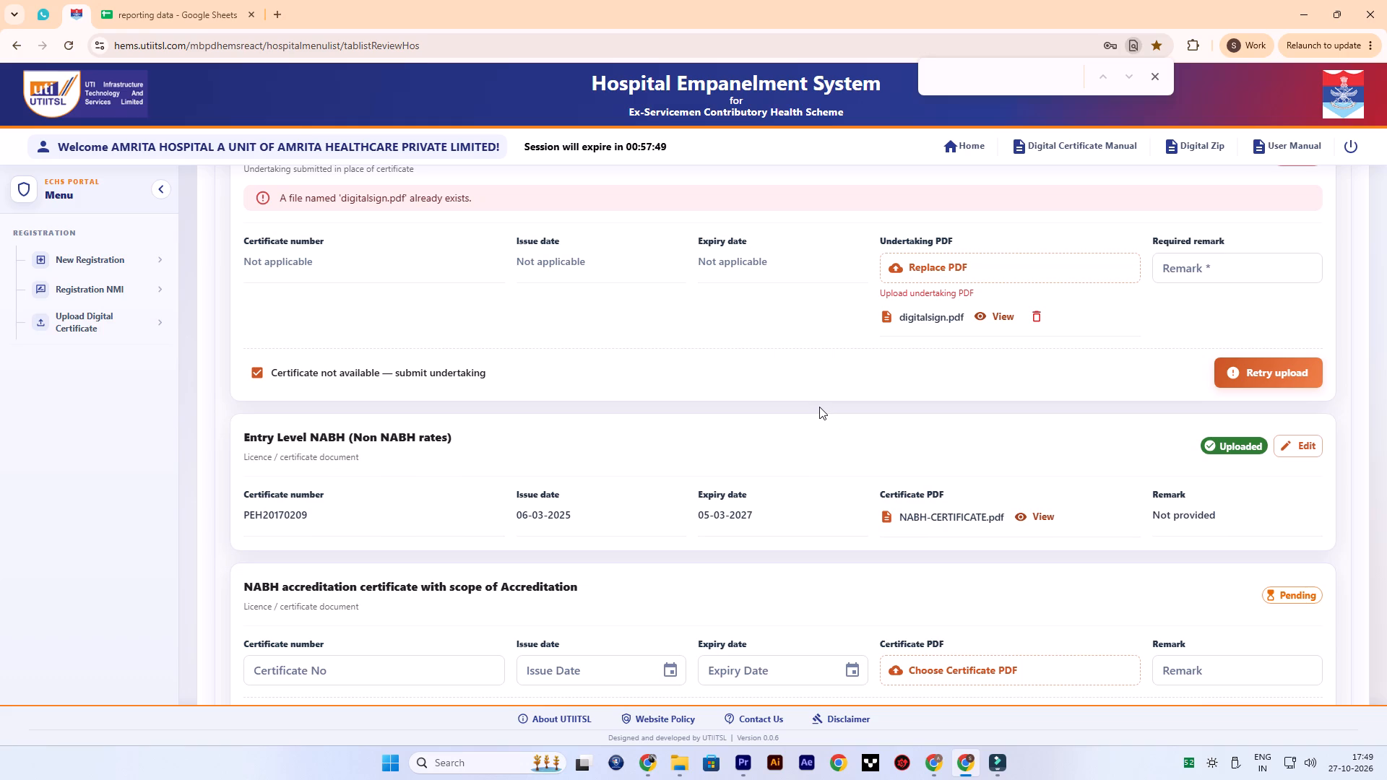
Rename the digitalsign PDF in the Downloads folder in File Explorer as digitalsign1.
{"action": "scroll", "coordinate": [811, 523], "scroll_direction": "up", "scroll_amount": 2}
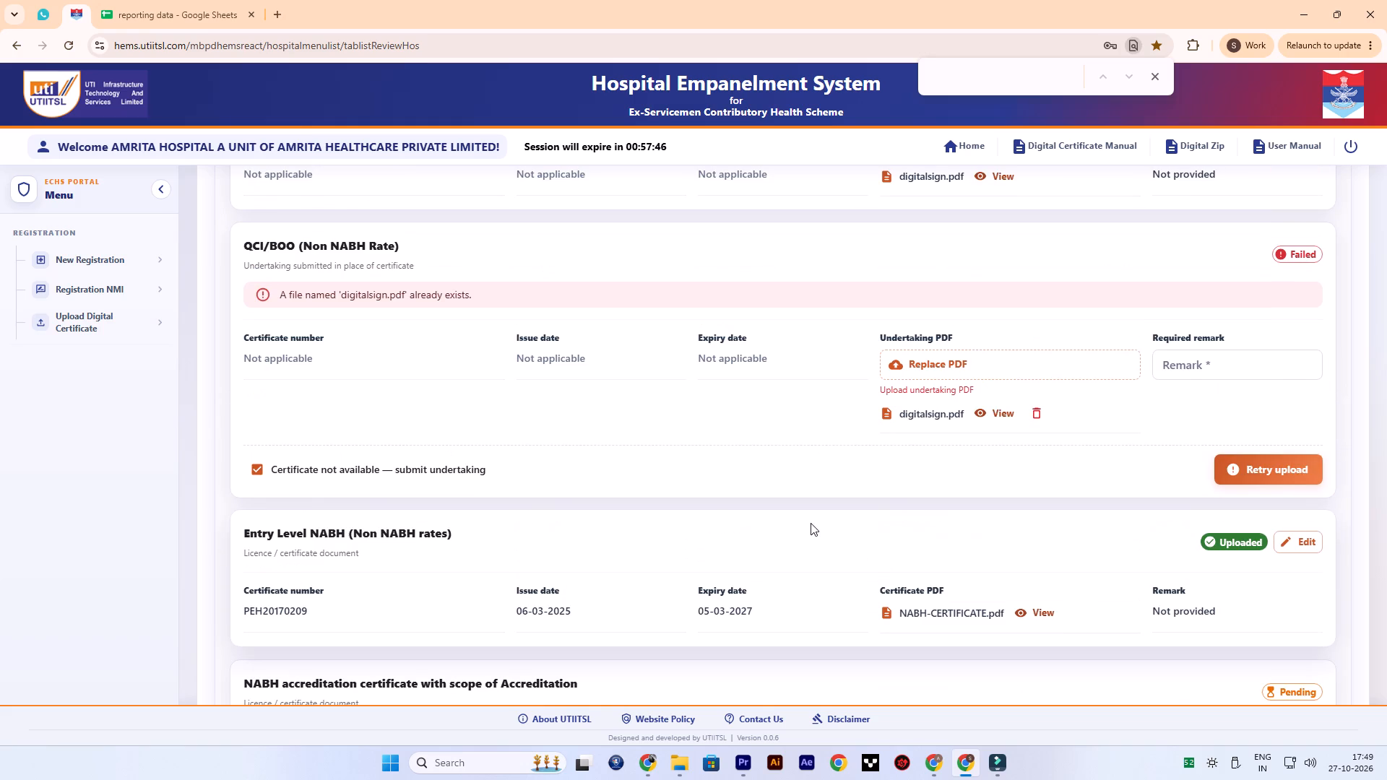
{"action": "left_click", "coordinate": [654, 758]}
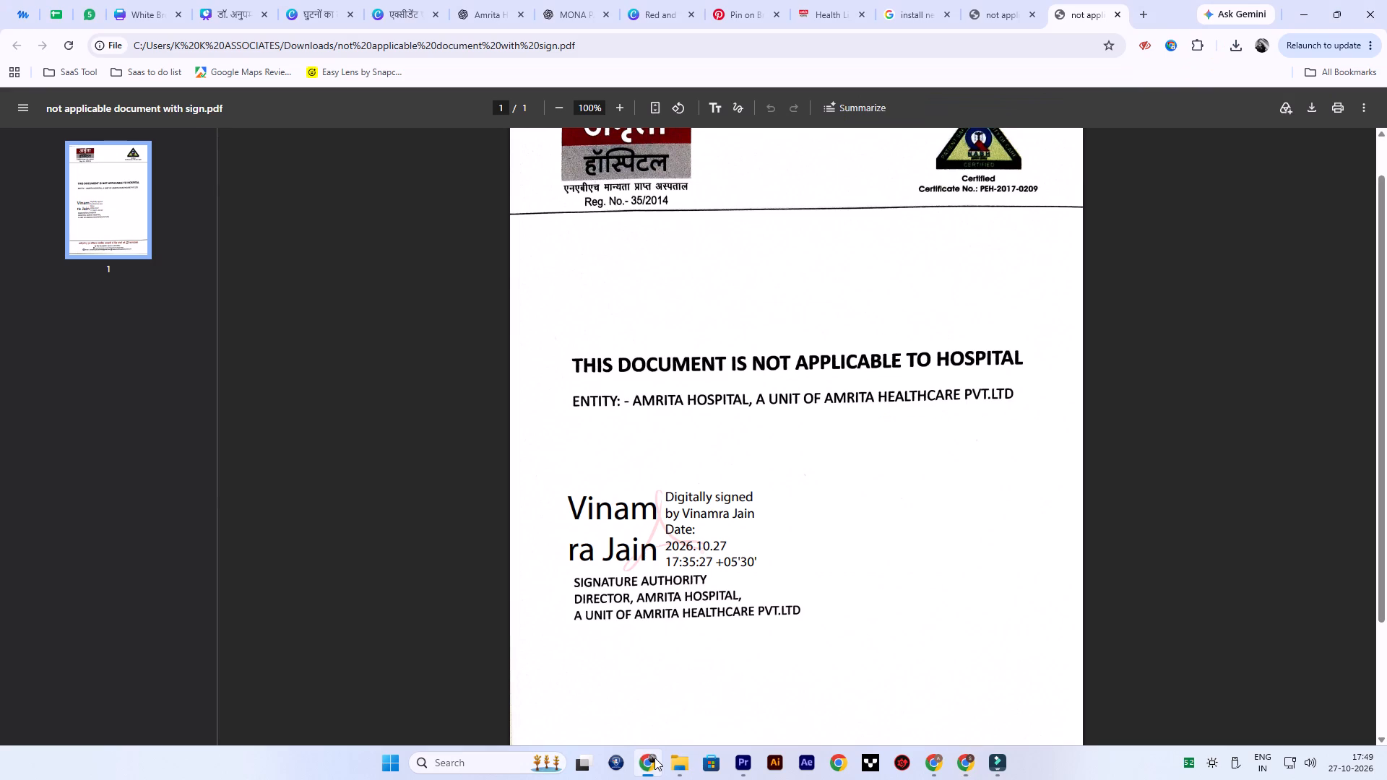
{"action": "scroll", "coordinate": [913, 582], "scroll_direction": "down", "scroll_amount": 1}
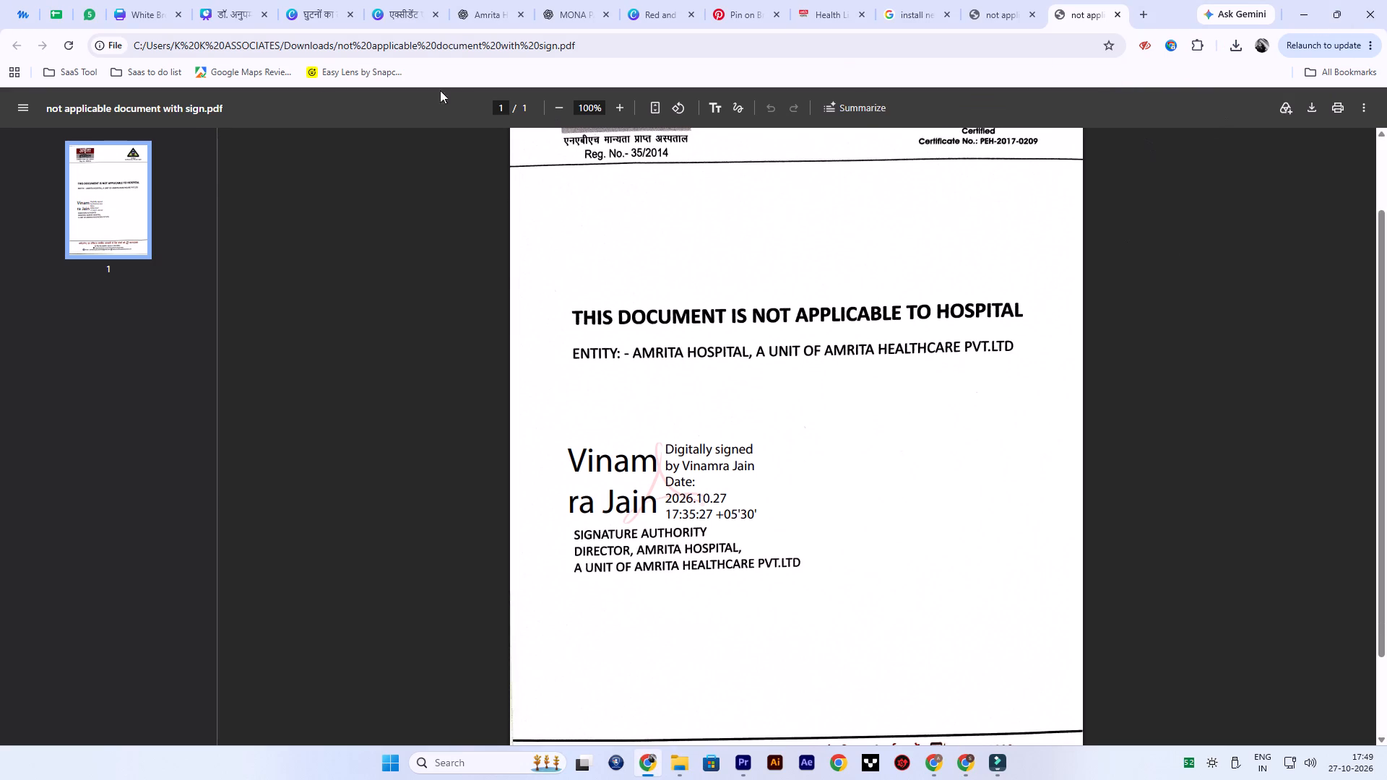
{"action": "left_click", "coordinate": [1313, 12]}
{"action": "left_click", "coordinate": [673, 767]}
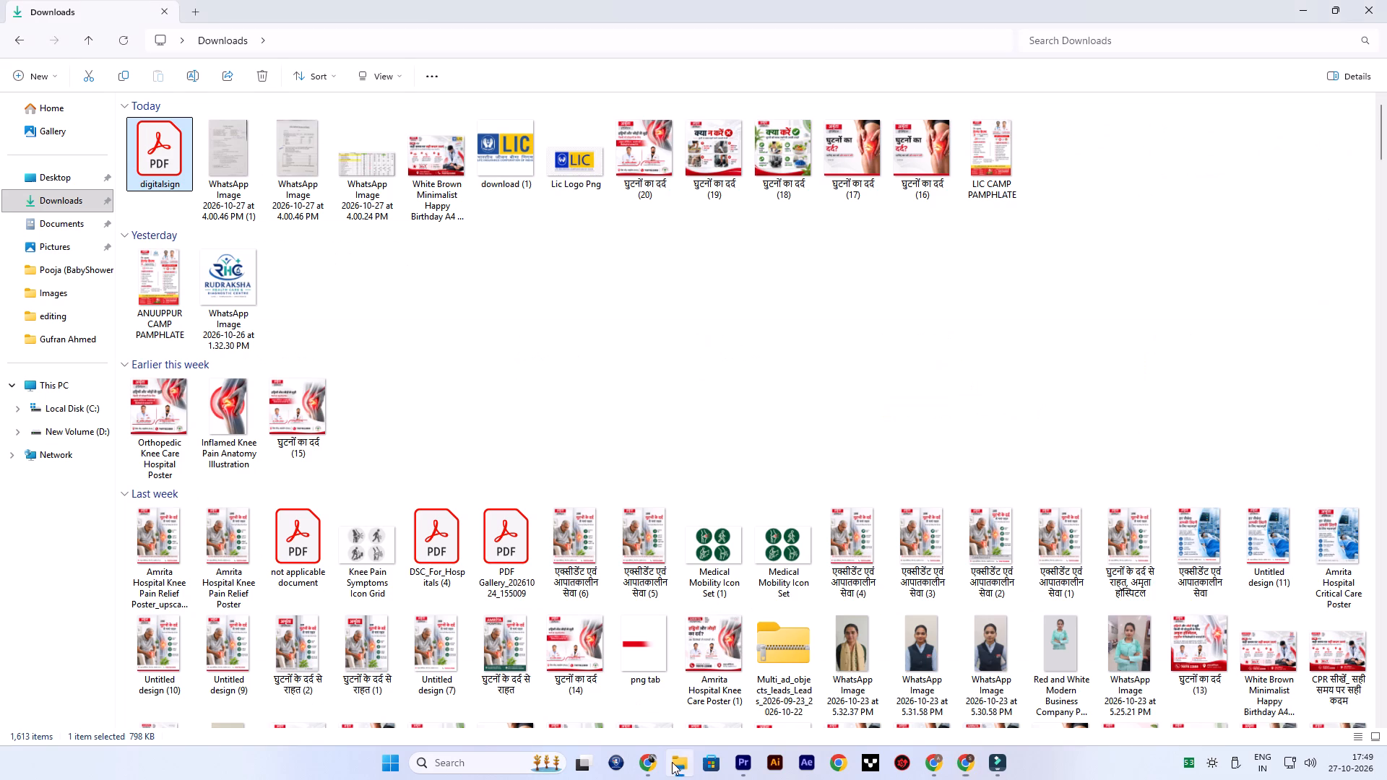
{"action": "left_click", "coordinate": [164, 186]}
{"action": "key", "text": "Right"}
{"action": "key", "text": "1"}
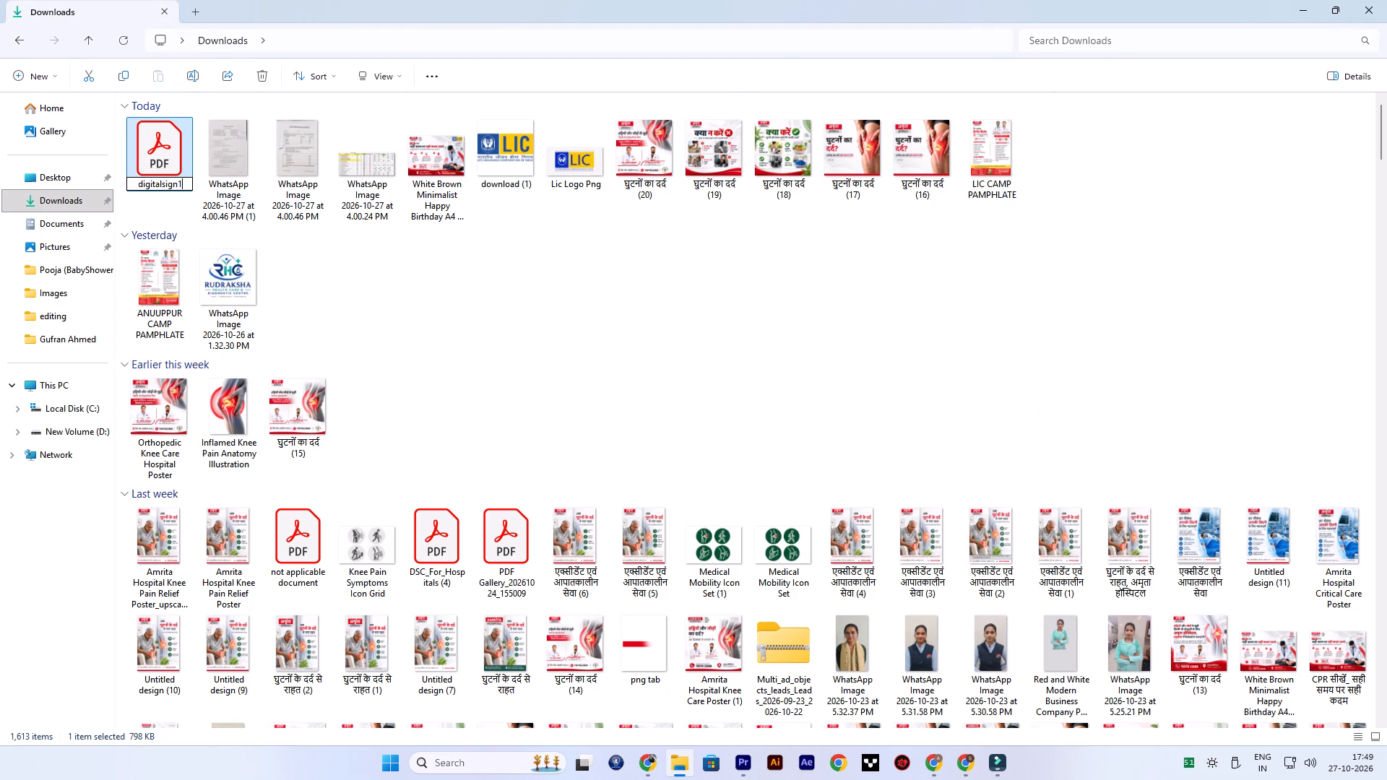
{"action": "key", "text": "Return"}
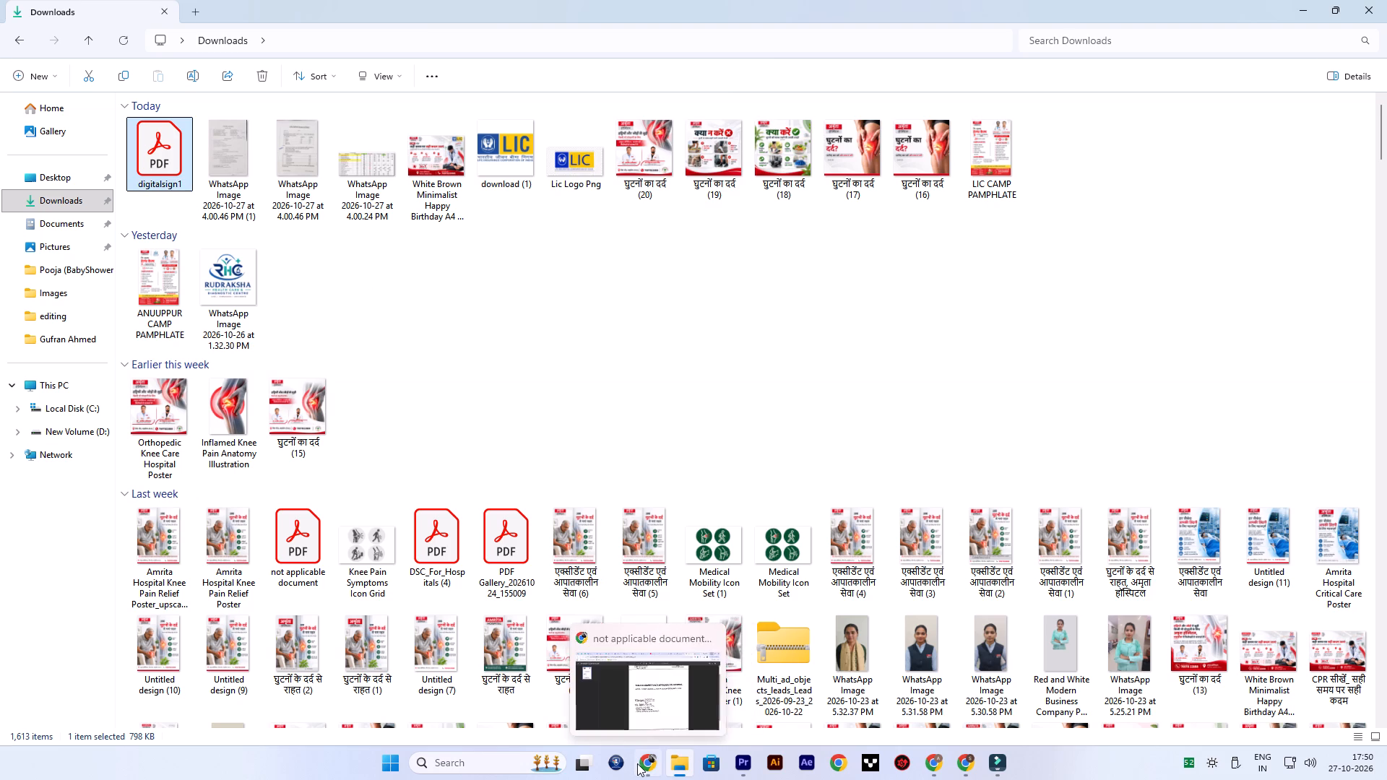
Back in the browser's empanelment page, replace the QCI/BOO (Non NABH Rate) undertaking PDF with digitalsign1 and upload it.
{"action": "left_click", "coordinate": [643, 764]}
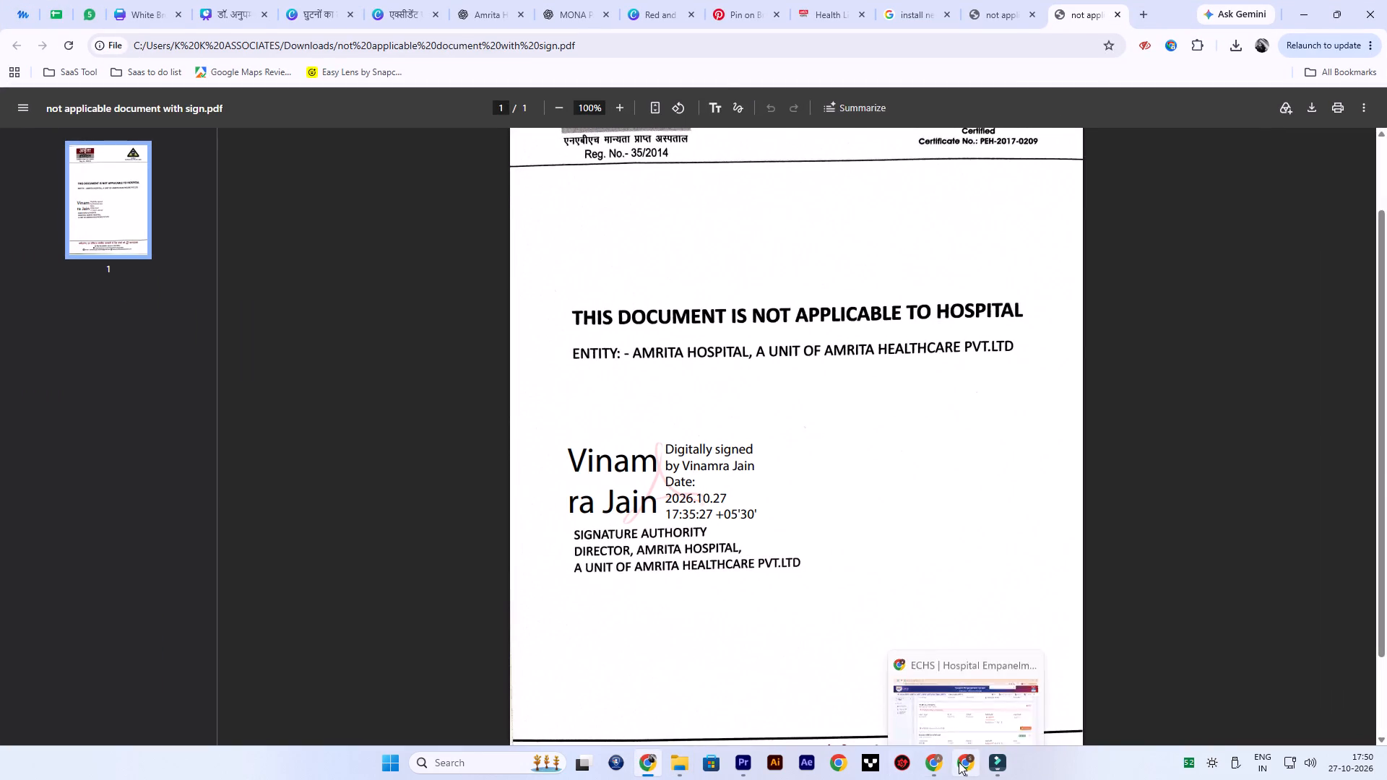
{"action": "left_click", "coordinate": [959, 762]}
{"action": "left_click", "coordinate": [1004, 366]}
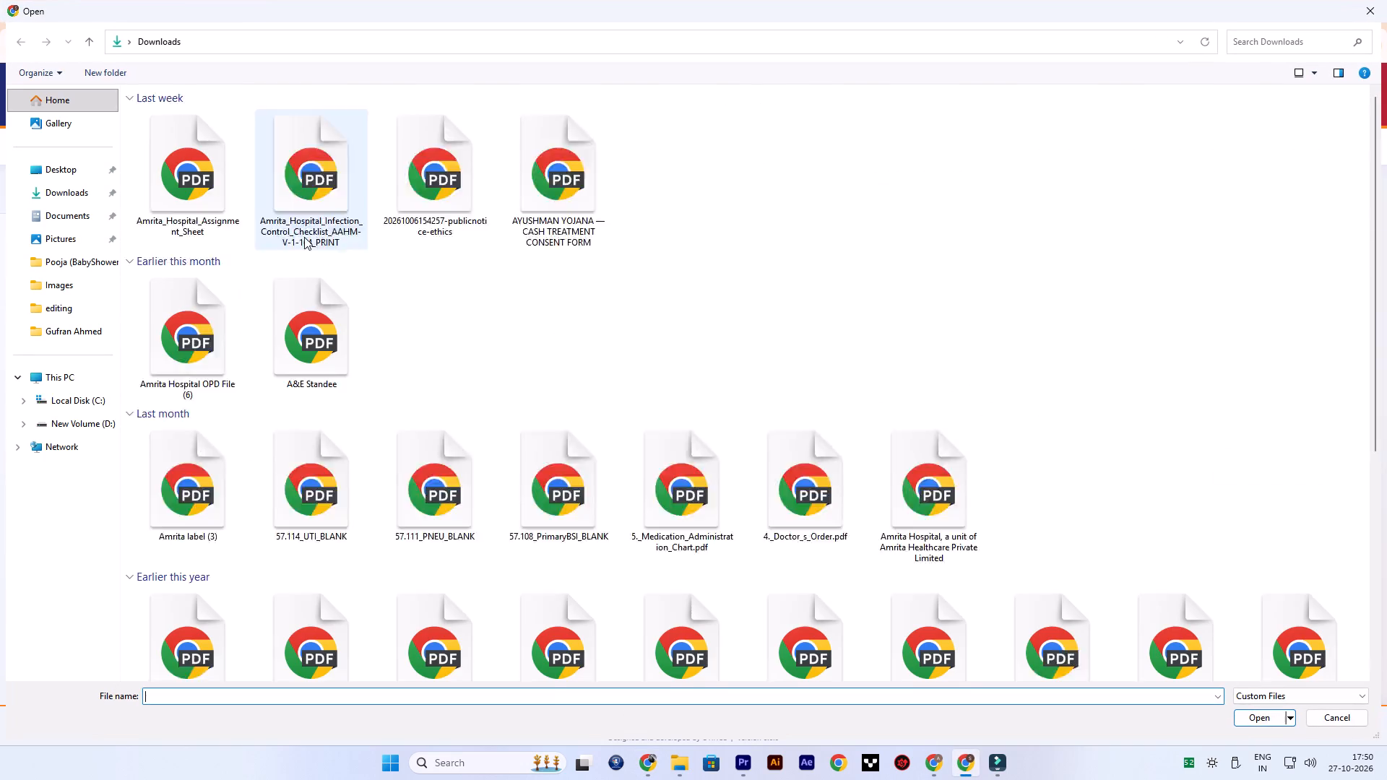
{"action": "double_click", "coordinate": [203, 179]}
{"action": "left_click", "coordinate": [1258, 467]}
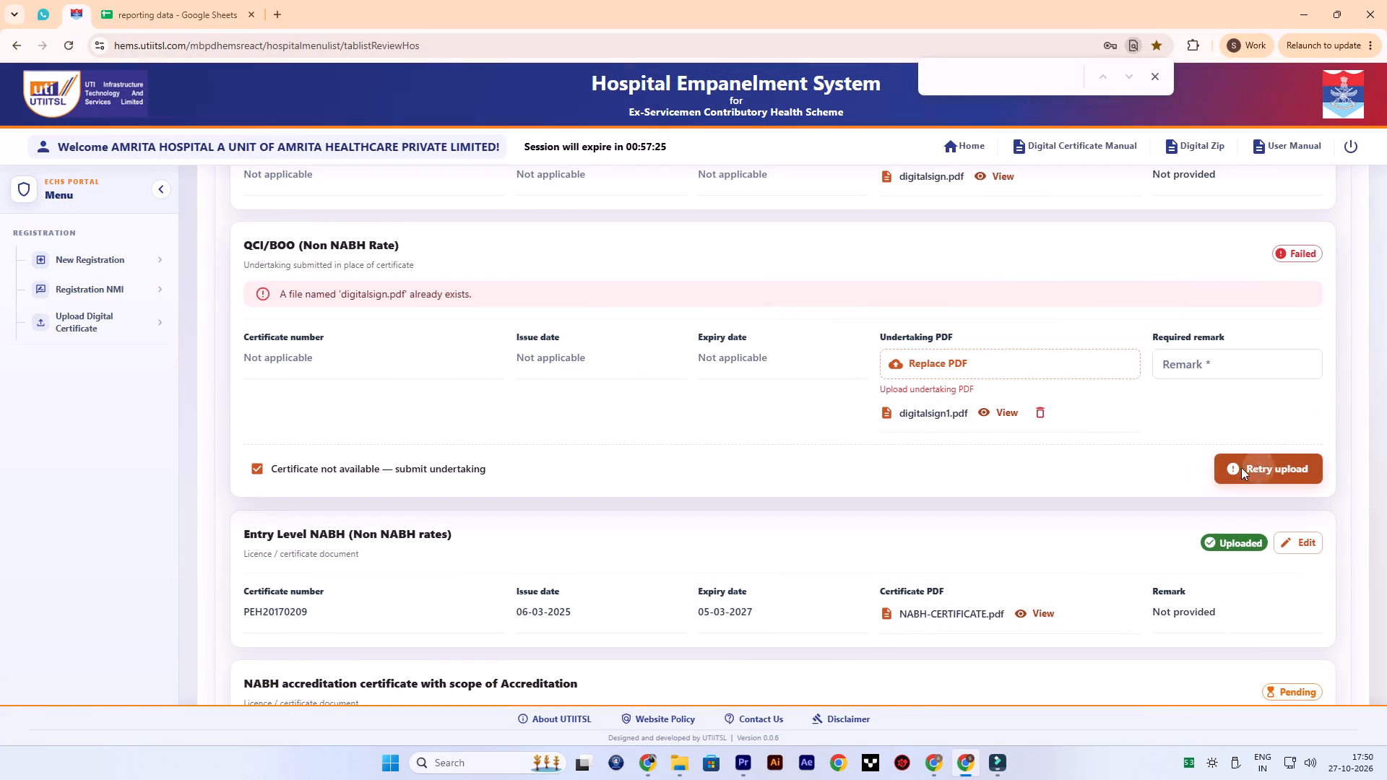
Mark the NABH accreditation certificate with scope of Accreditation as not available, for submission by undertaking.
{"action": "scroll", "coordinate": [869, 547], "scroll_direction": "down", "scroll_amount": 5}
{"action": "left_click", "coordinate": [290, 448]}
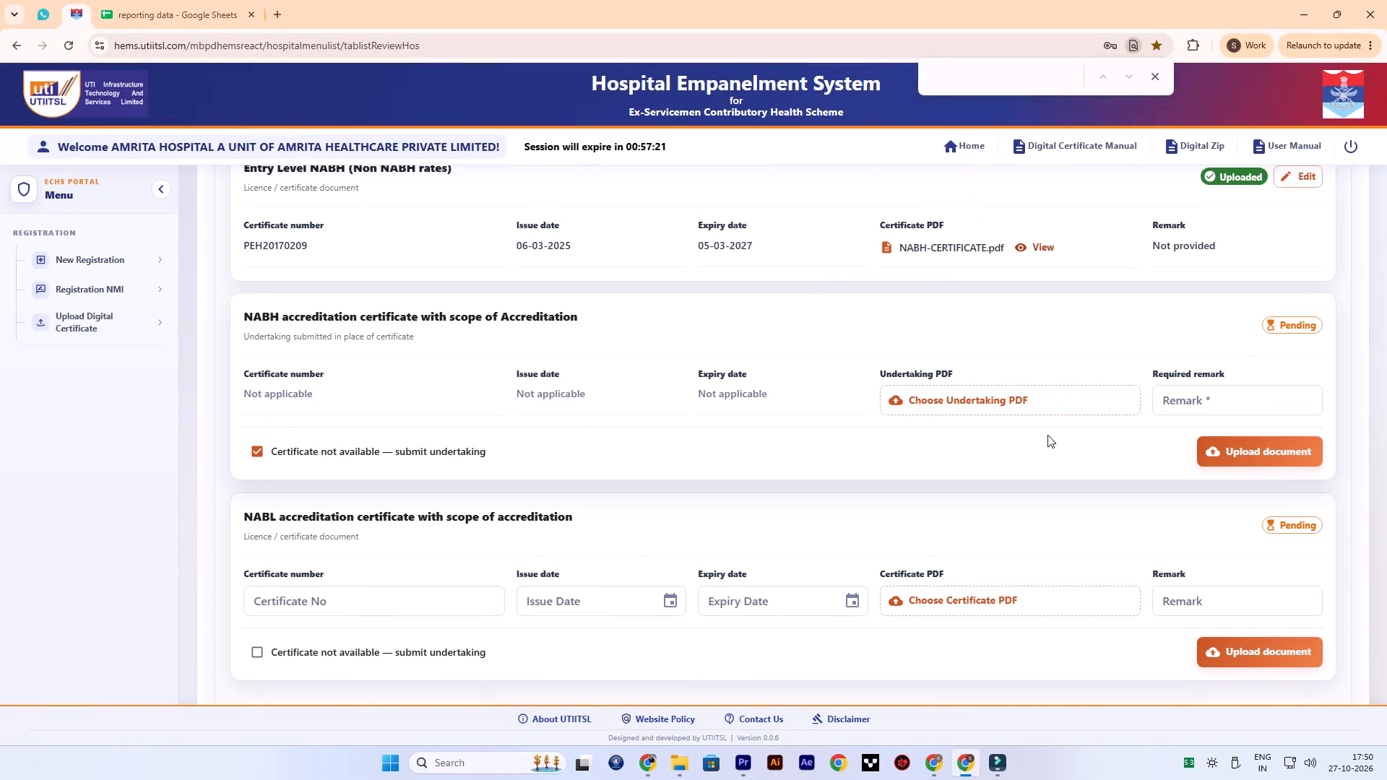
{"action": "scroll", "coordinate": [1162, 383], "scroll_direction": "up", "scroll_amount": 6}
{"action": "scroll", "coordinate": [705, 743], "scroll_direction": "down", "scroll_amount": 4}
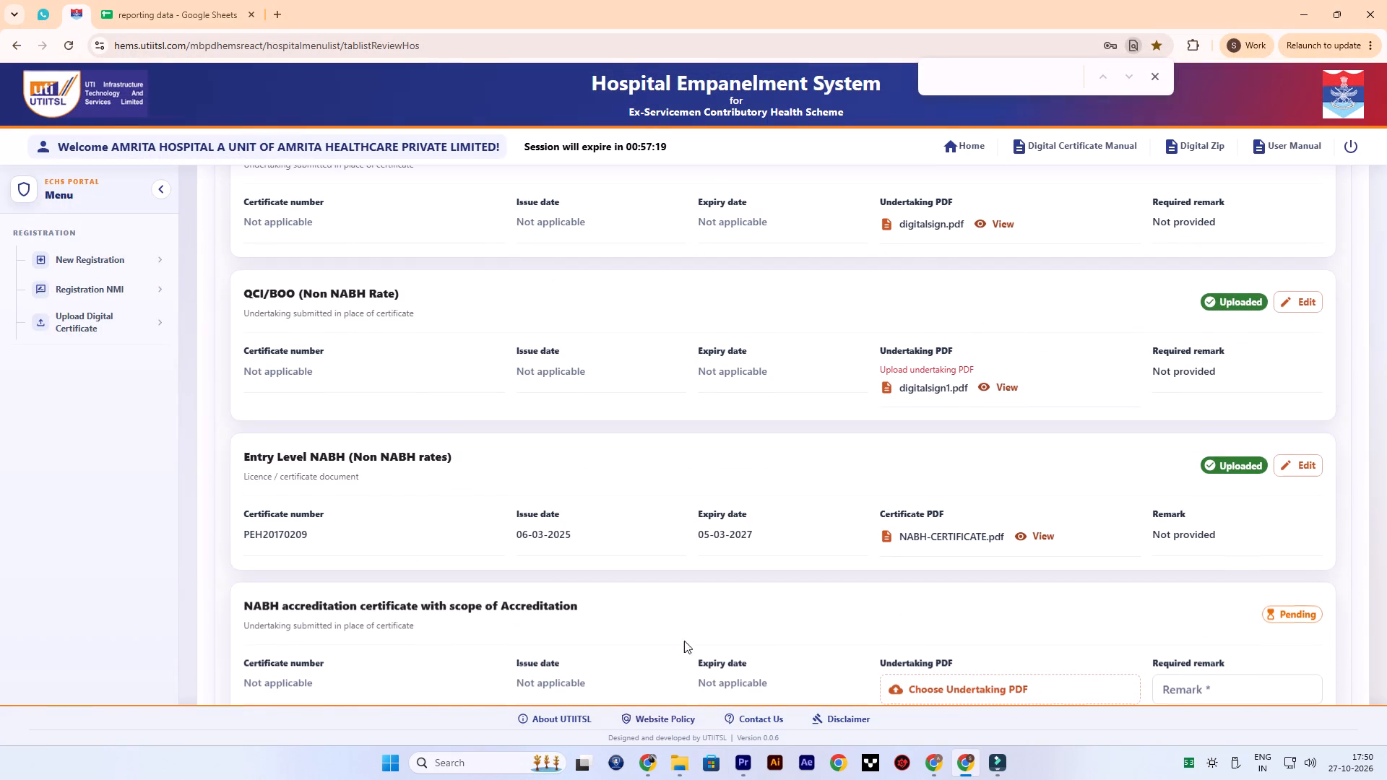
{"action": "scroll", "coordinate": [675, 616], "scroll_direction": "down", "scroll_amount": 4}
While choosing the NABH accreditation undertaking PDF, rename the digitalsign1 file in Downloads as digitalsign2.
{"action": "left_click", "coordinate": [1027, 505]}
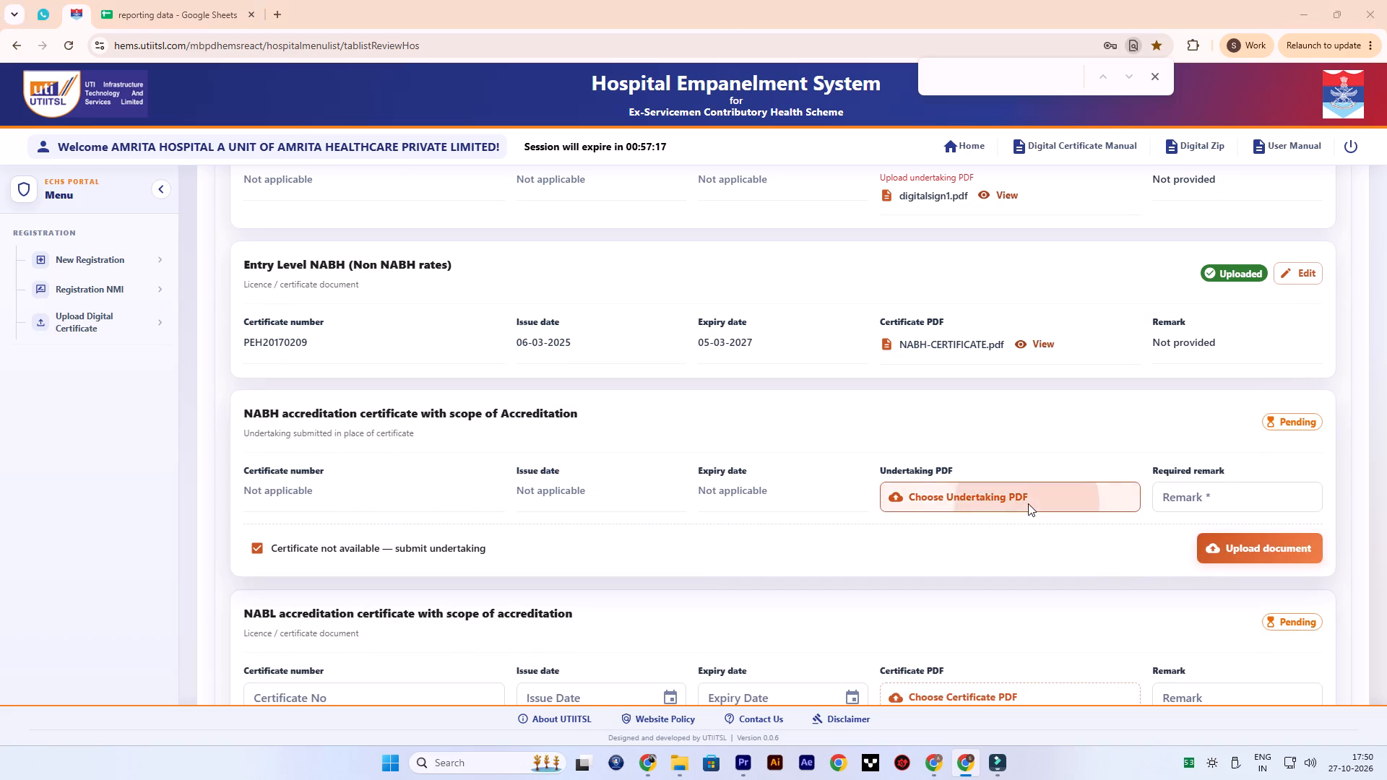
{"action": "left_click", "coordinate": [196, 216]}
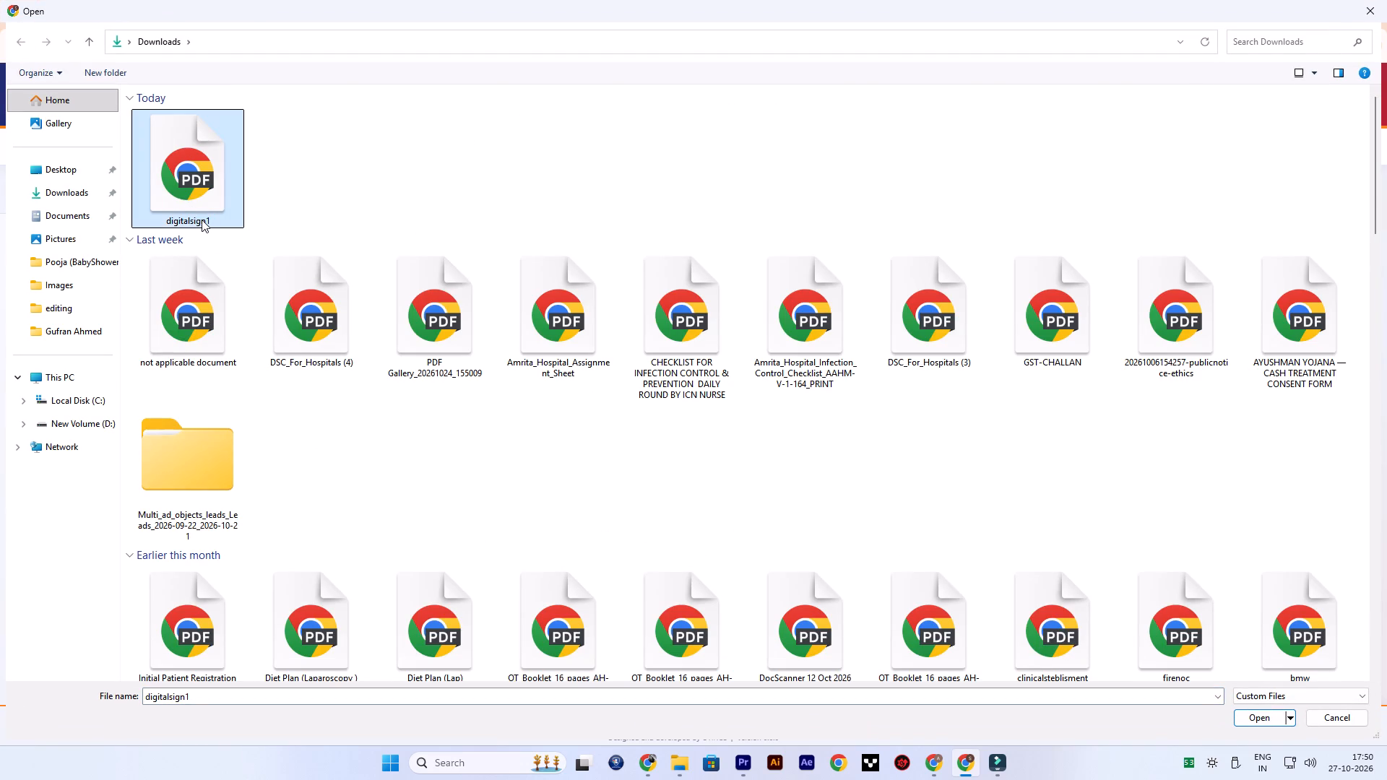
{"action": "left_click", "coordinate": [202, 220]}
{"action": "key", "text": "Right"}
{"action": "key", "text": "2"}
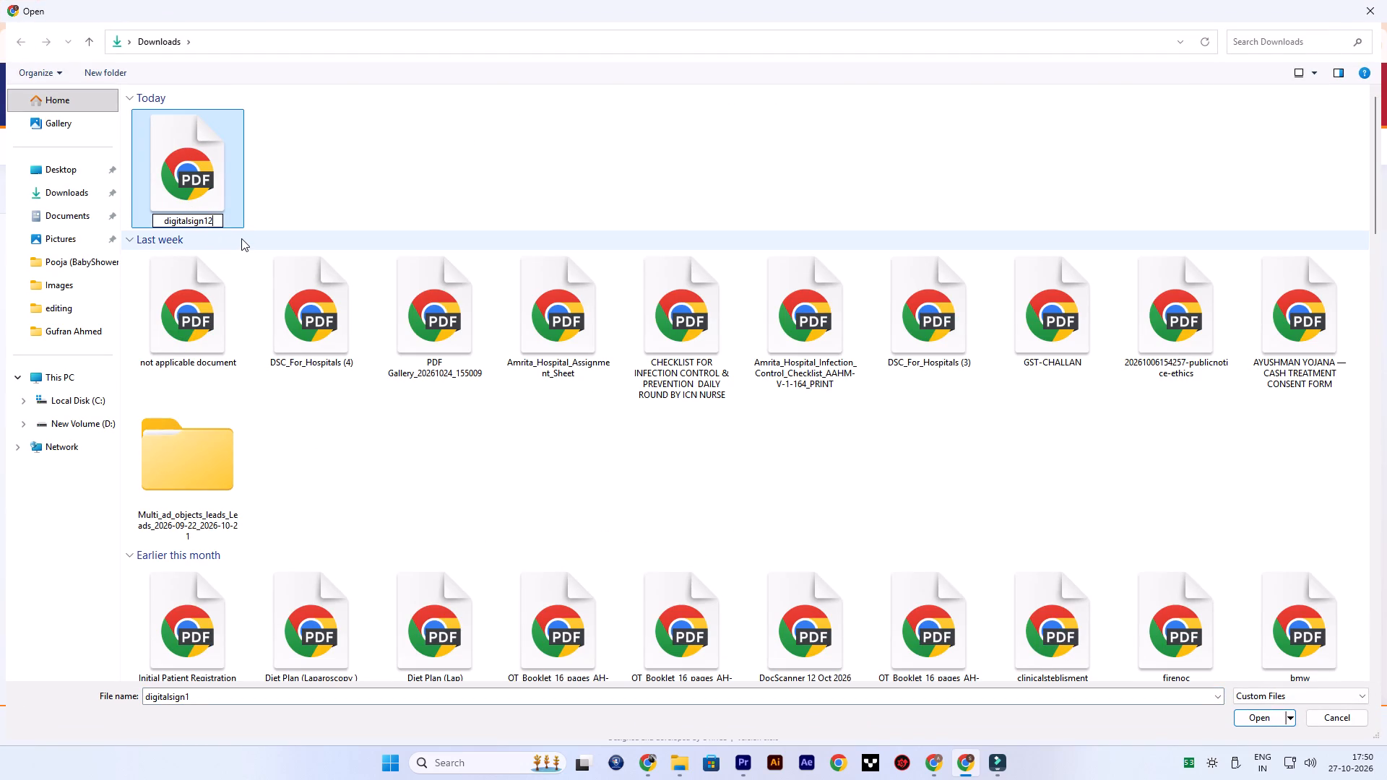
{"action": "key", "text": "BackSpace"}
{"action": "key", "text": "BackSpace"}
{"action": "key", "text": "2"}
{"action": "key", "text": "Return"}
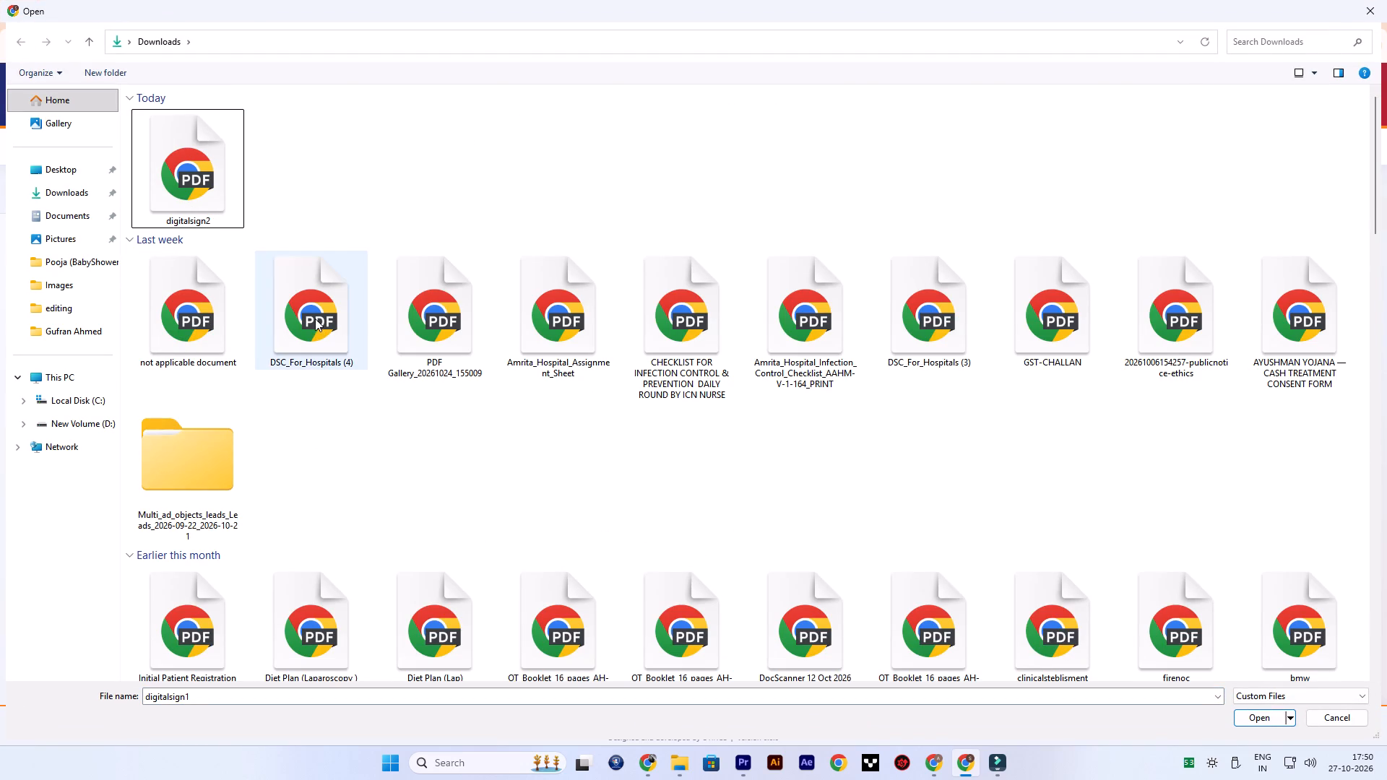
{"action": "key", "text": "Return"}
{"action": "left_click", "coordinate": [797, 311]}
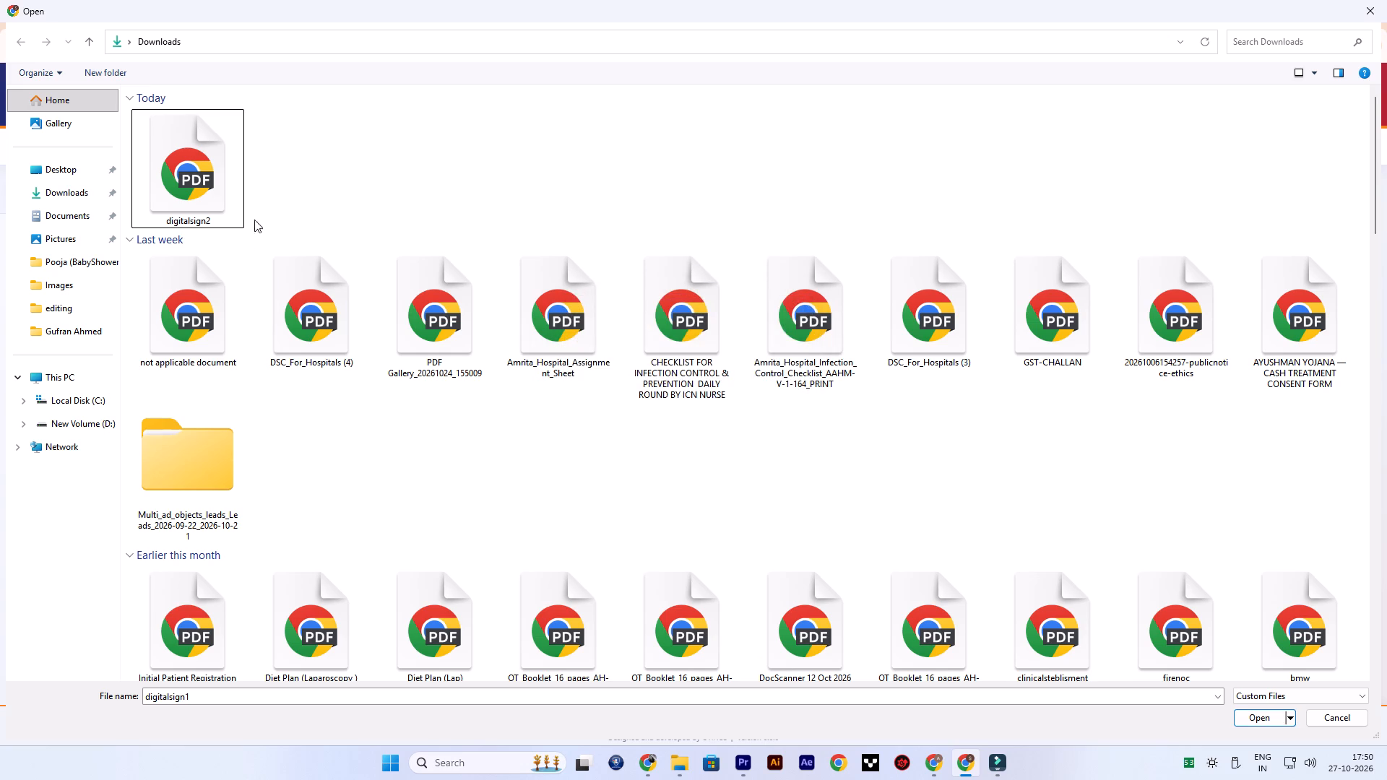
Attach digitalsign2 as the NABH accreditation certificate's undertaking PDF and upload it.
{"action": "double_click", "coordinate": [224, 190]}
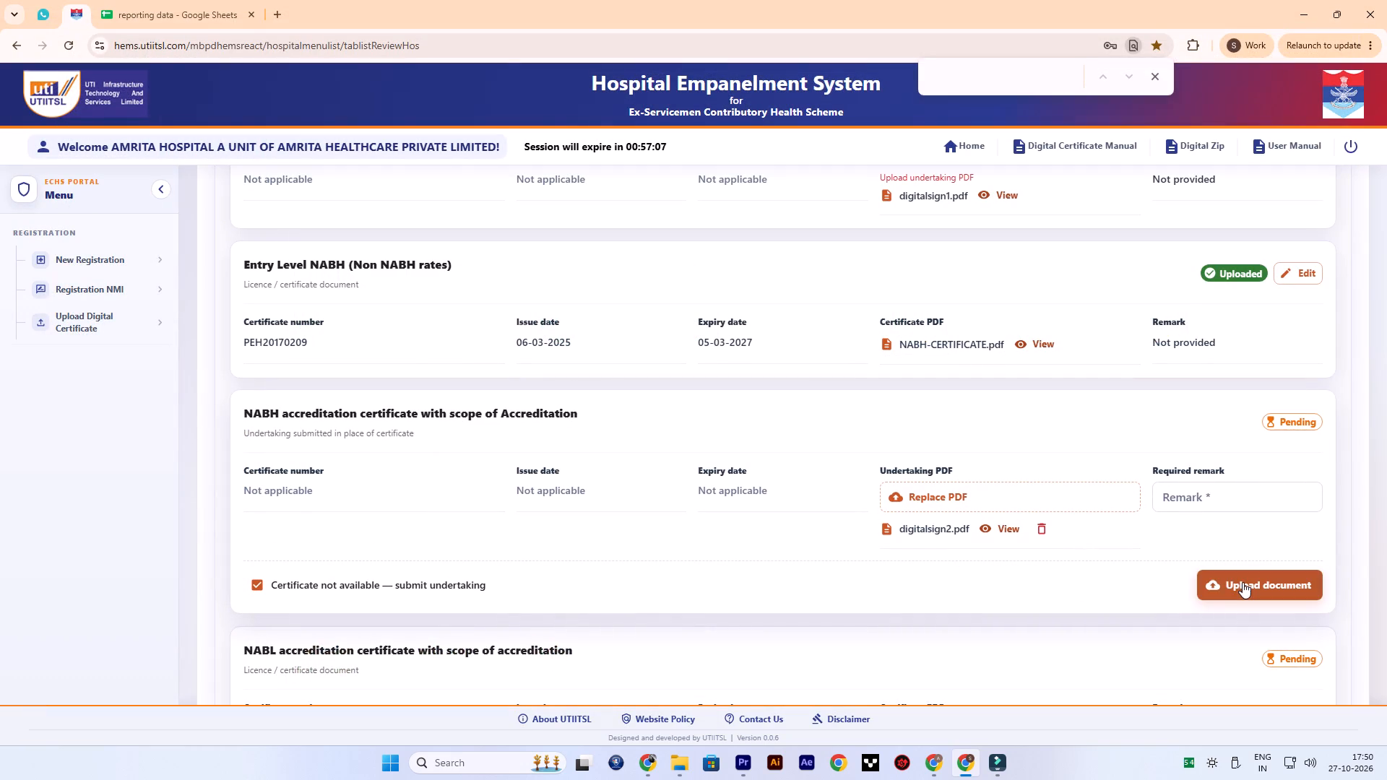
{"action": "left_click", "coordinate": [1243, 582]}
Mark the NABL accreditation certificate with scope of accreditation as not available, for submission by undertaking.
{"action": "scroll", "coordinate": [775, 590], "scroll_direction": "down", "scroll_amount": 5}
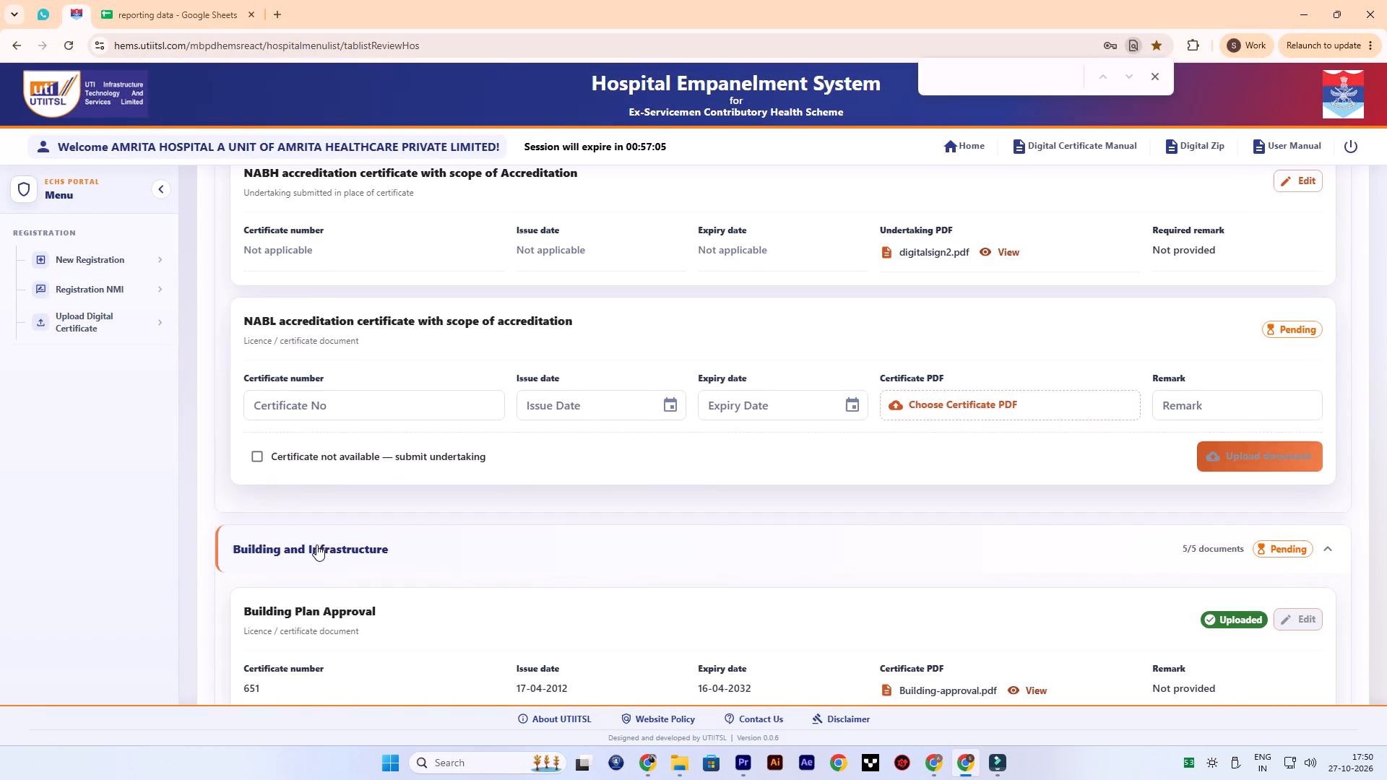
{"action": "left_click", "coordinate": [316, 545]}
{"action": "left_click", "coordinate": [313, 464]}
While choosing the NABL accreditation undertaking PDF, make eight copies of digitalsign2 in Downloads.
{"action": "left_click", "coordinate": [989, 398]}
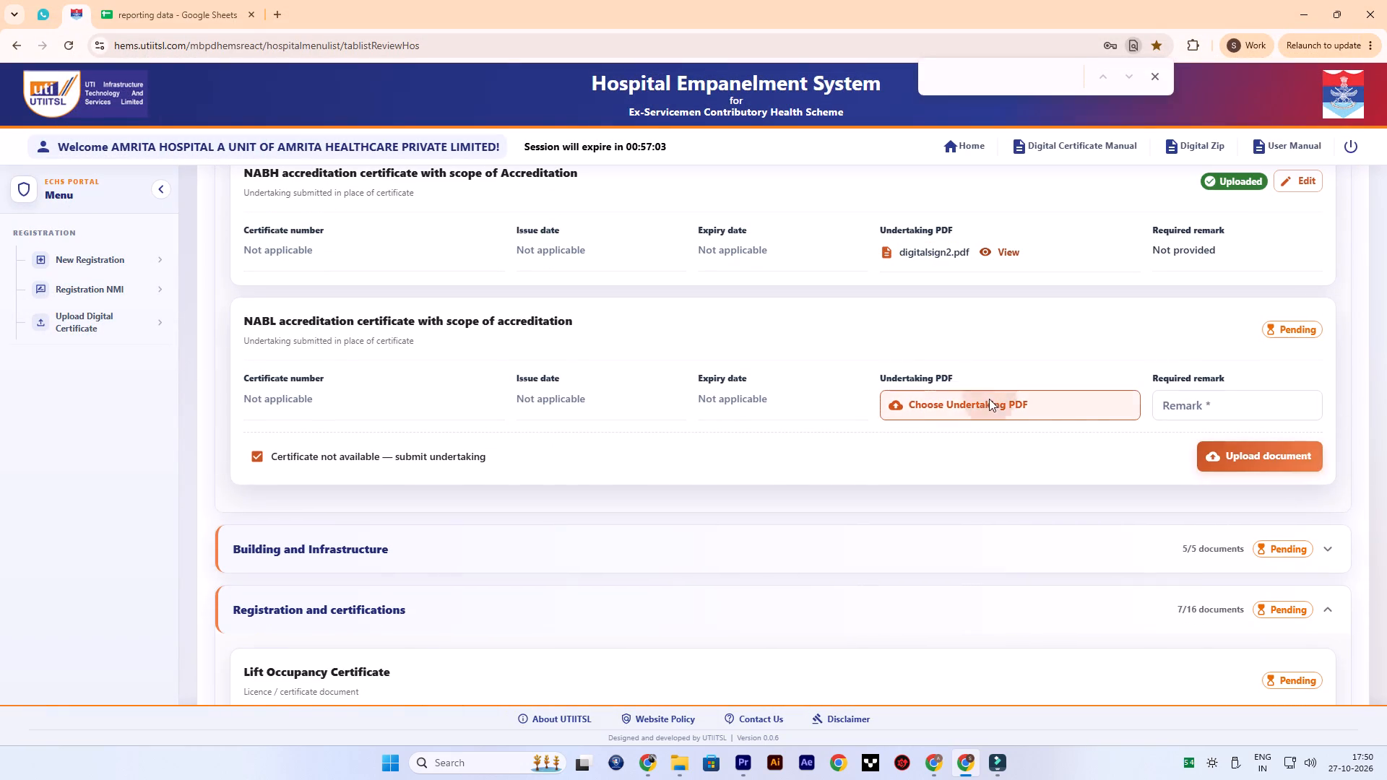
{"action": "left_click", "coordinate": [220, 220]}
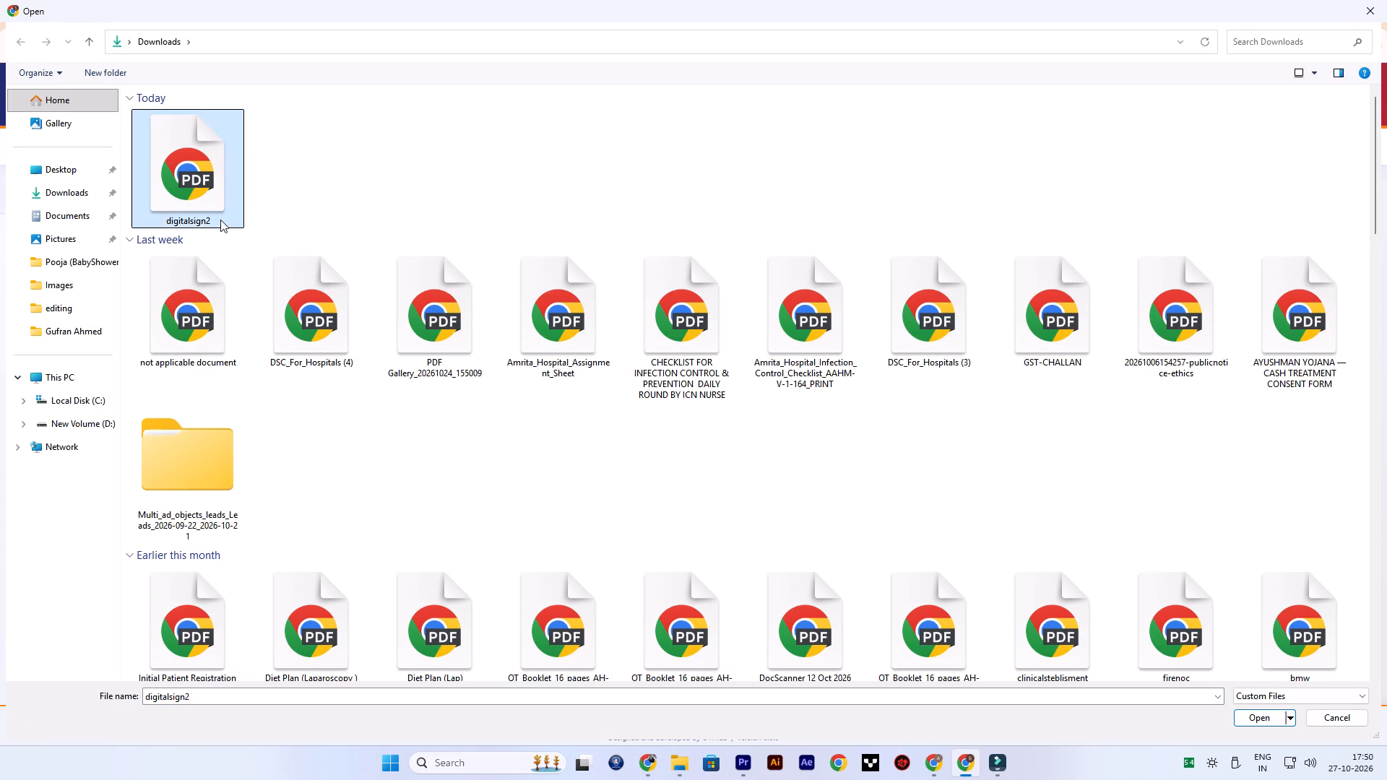
{"action": "left_click", "coordinate": [220, 220]}
{"action": "key", "text": "ctrl+c"}
{"action": "left_click", "coordinate": [353, 169], "text": "ctrl"}
{"action": "key", "text": "ctrl+v"}
{"action": "key", "text": "ctrl+v"}
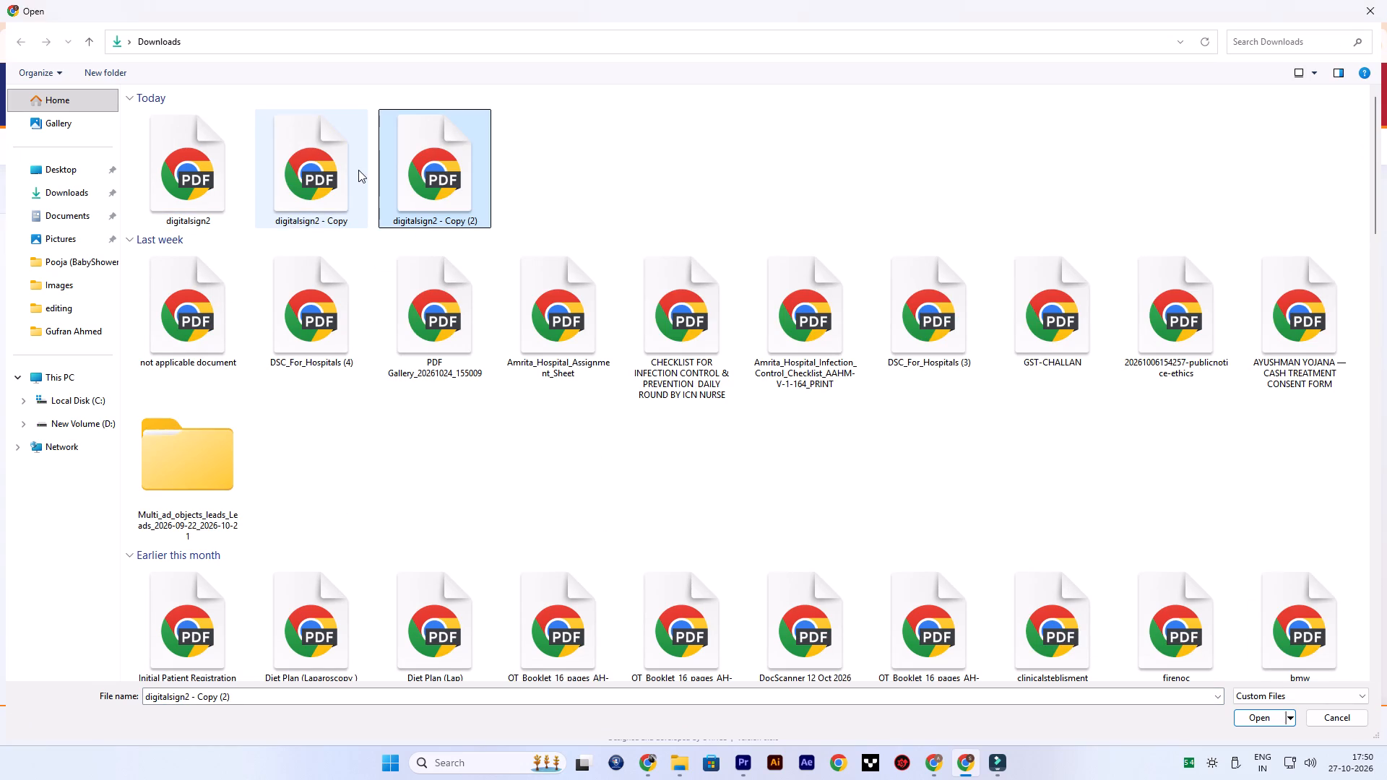
{"action": "key", "text": "ctrl+v"}
{"action": "key", "text": "ctrl+v"}
{"action": "key", "text": "ctrl+v"}
{"action": "key", "text": "ctrl+v"}
{"action": "key", "text": "ctrl+v"}
{"action": "key", "text": "ctrl+v"}
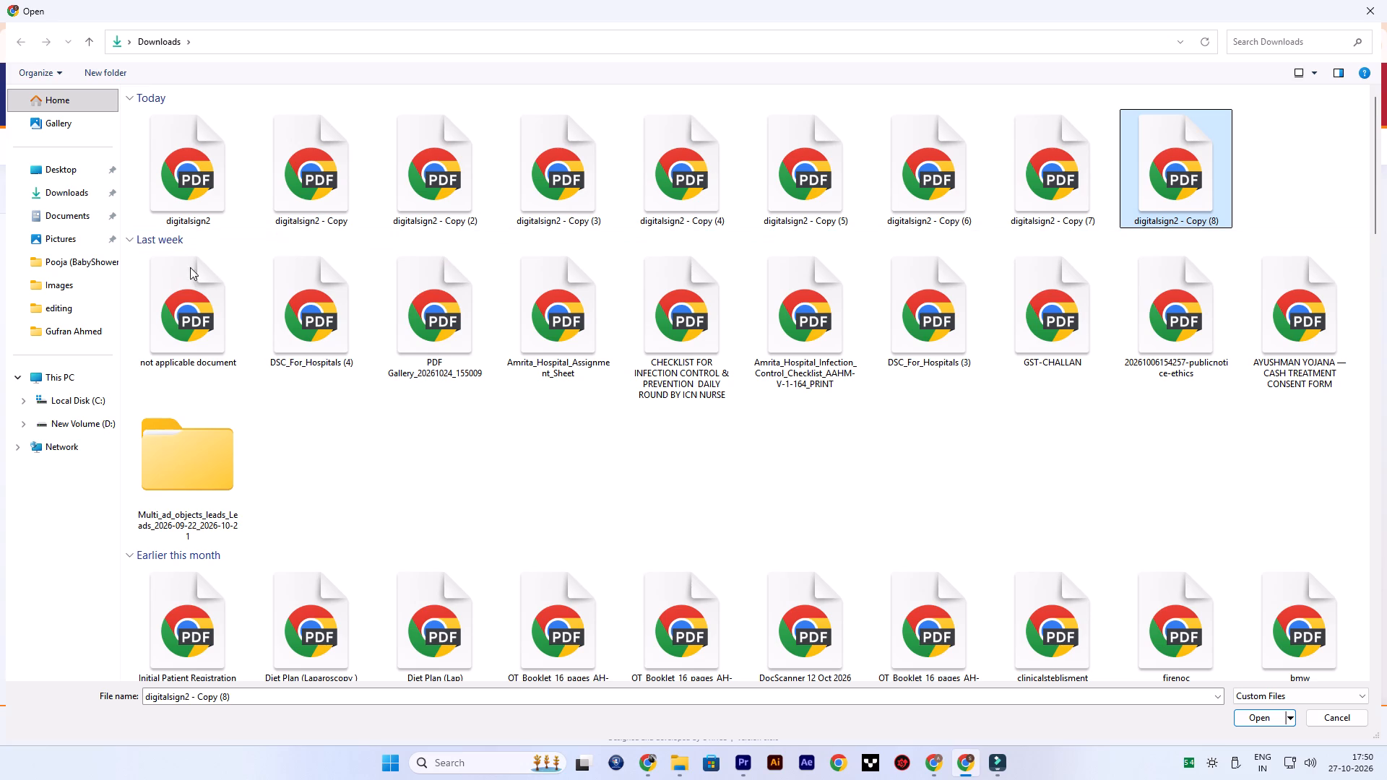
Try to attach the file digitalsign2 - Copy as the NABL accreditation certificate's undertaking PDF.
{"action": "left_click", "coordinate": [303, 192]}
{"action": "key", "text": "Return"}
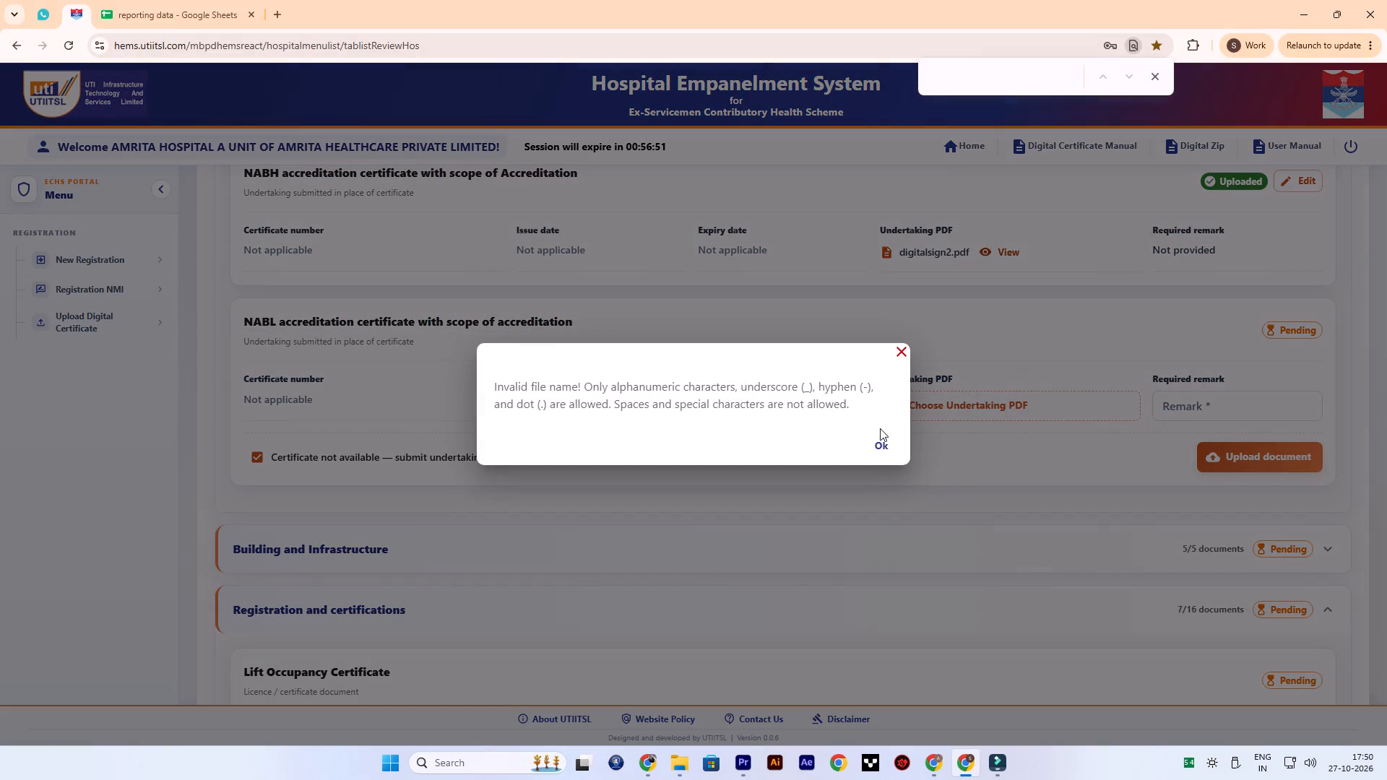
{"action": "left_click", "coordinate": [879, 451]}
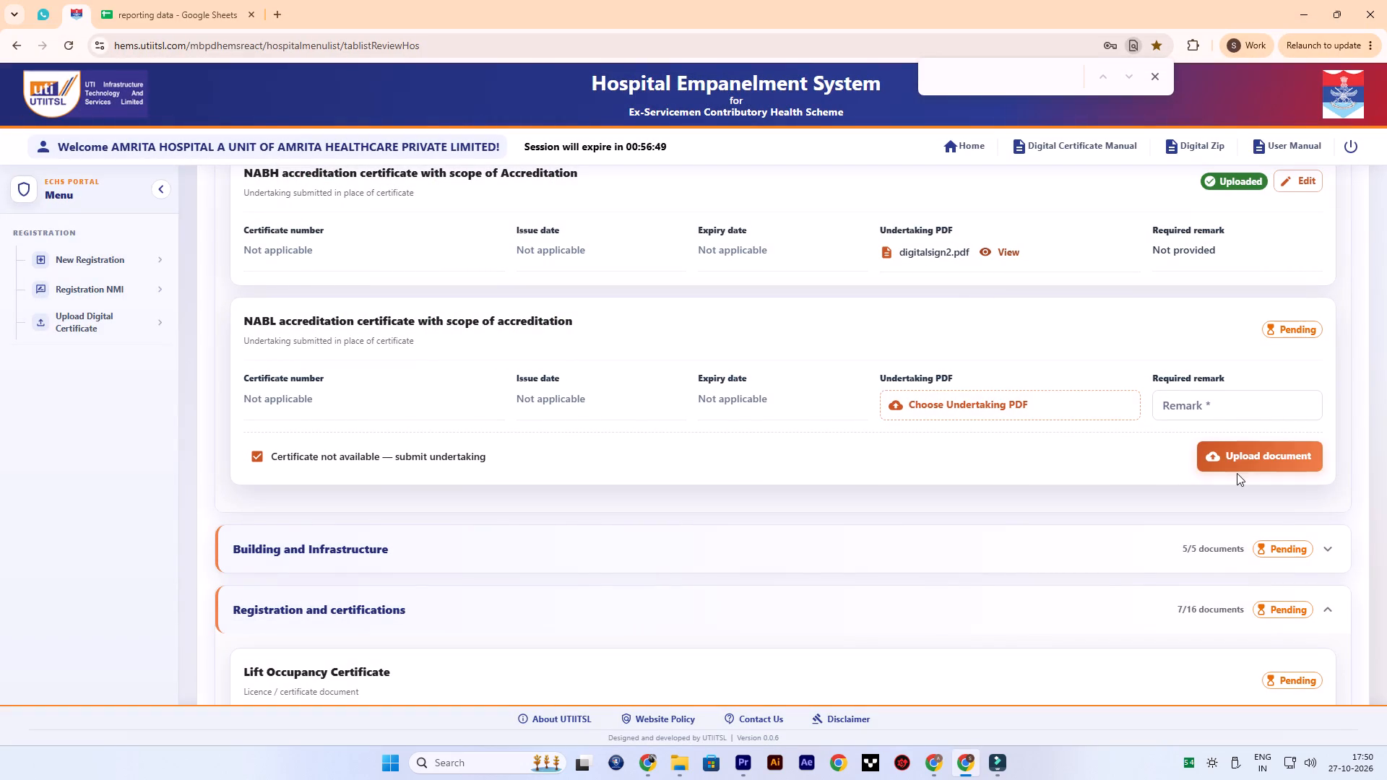
While choosing the NABL accreditation undertaking PDF, delete all eight copies of digitalsign2 from Downloads, keeping the original file.
{"action": "left_click", "coordinate": [1050, 413]}
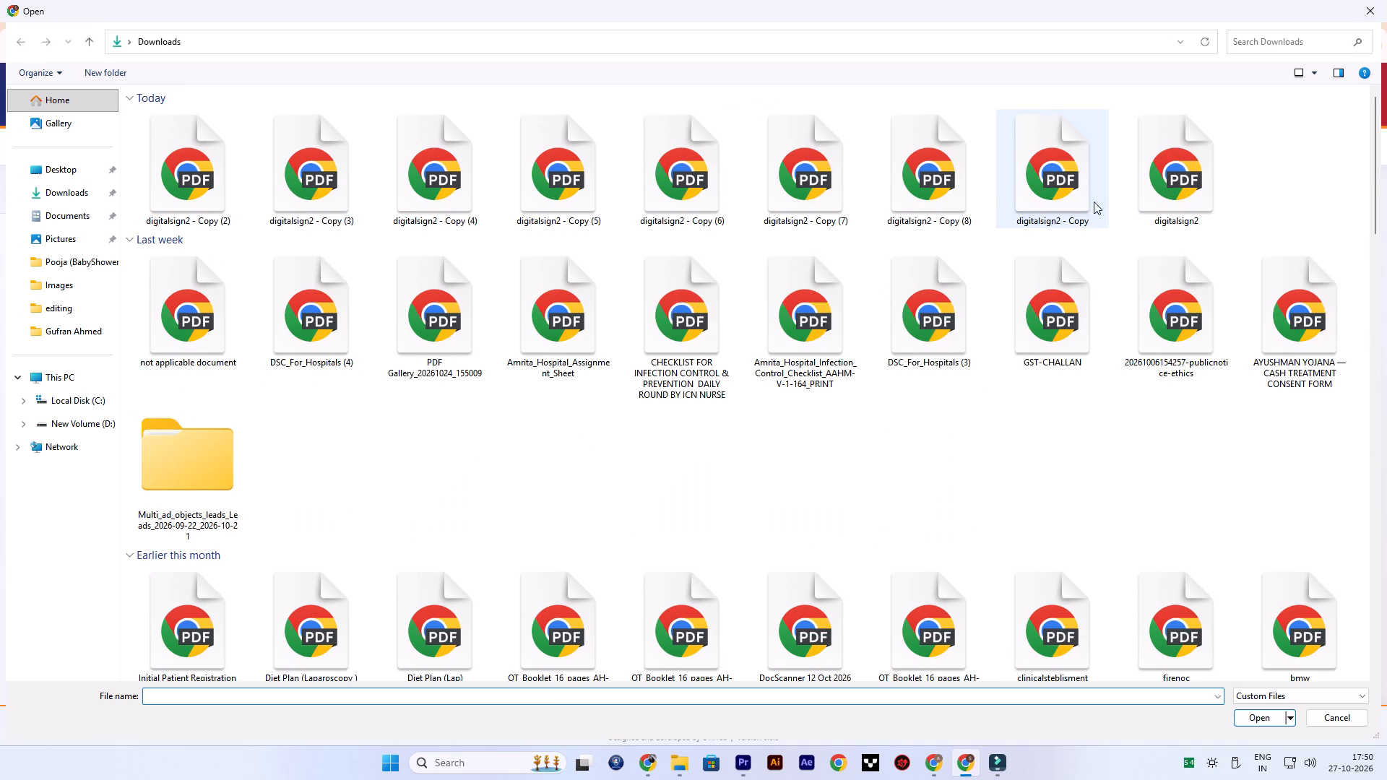
{"action": "left_click_drag", "start_coordinate": [1323, 187], "coordinate": [575, 184]}
{"action": "left_click_drag", "start_coordinate": [1306, 187], "coordinate": [948, 184]}
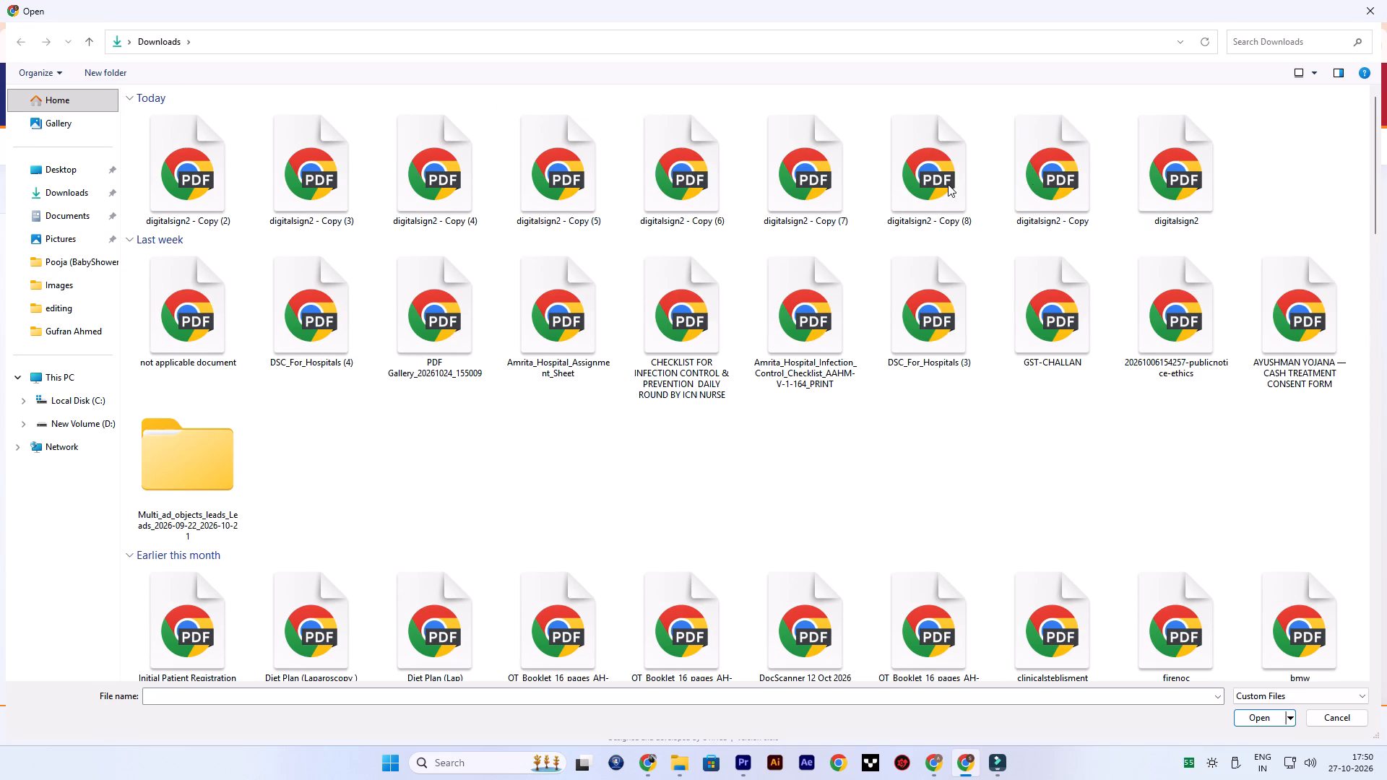
{"action": "left_click_drag", "start_coordinate": [948, 184], "coordinate": [525, 178]}
{"action": "left_click", "coordinate": [201, 172]}
{"action": "left_click", "coordinate": [1047, 177], "text": "shift"}
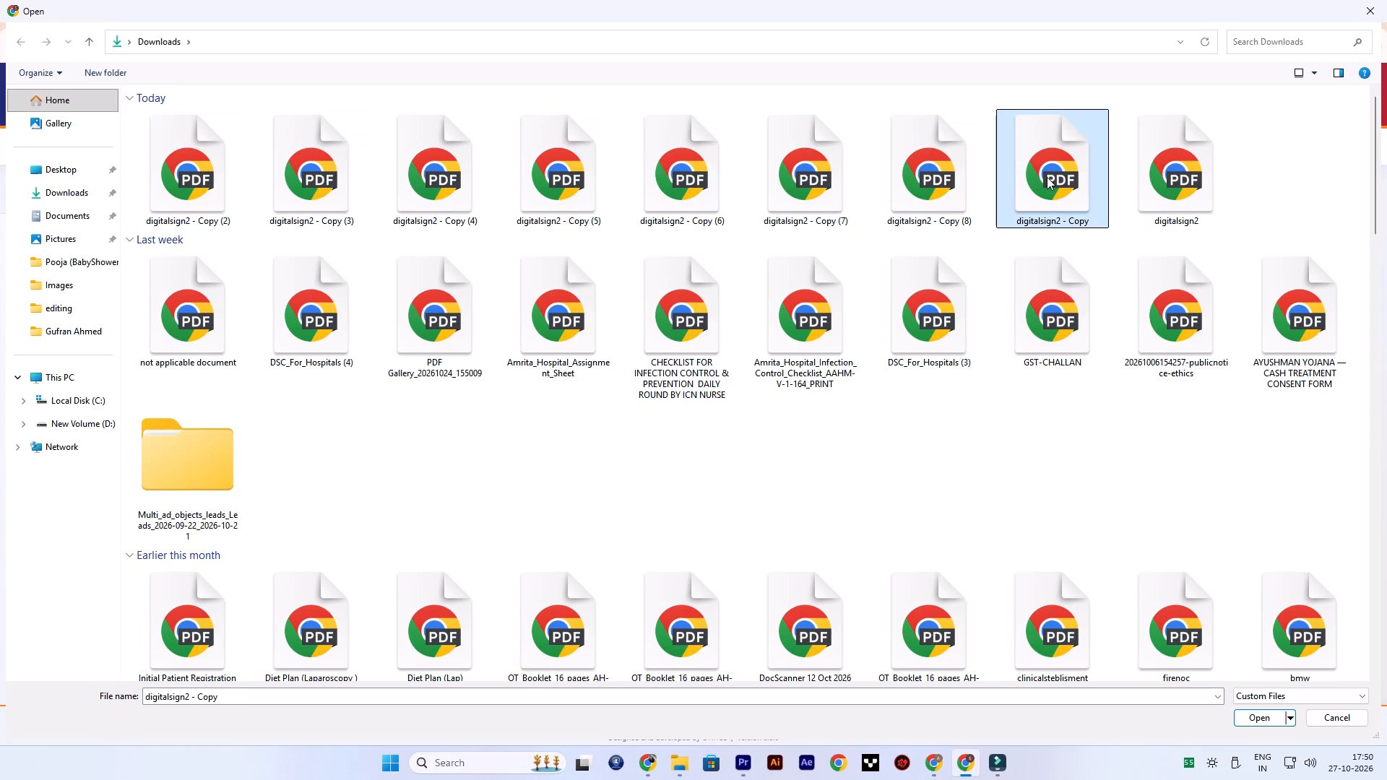
{"action": "left_click", "coordinate": [216, 198], "text": "shift"}
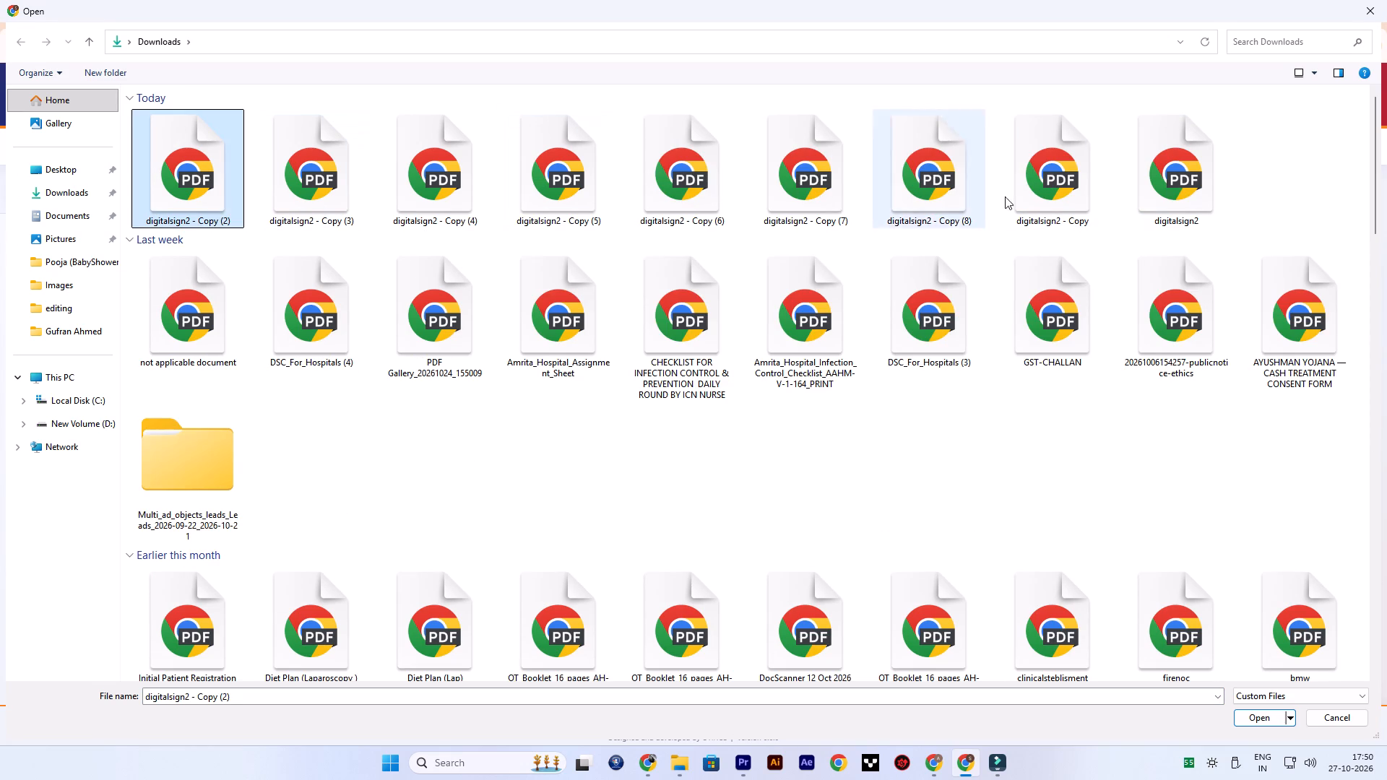
{"action": "left_click", "coordinate": [1063, 192]}
{"action": "key", "text": "Delete"}
{"action": "left_click", "coordinate": [913, 176]}
{"action": "key", "text": "Delete"}
{"action": "left_click", "coordinate": [772, 171]}
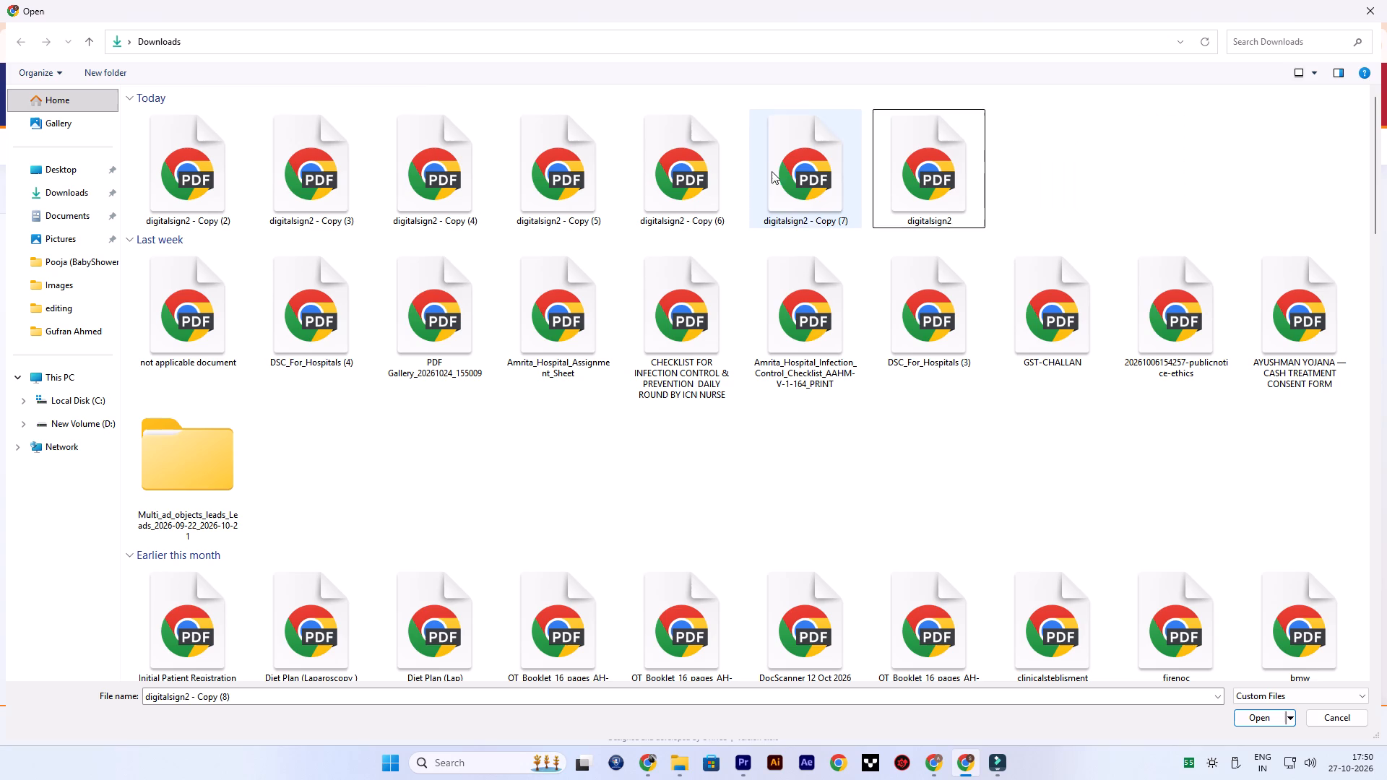
{"action": "left_click", "coordinate": [182, 174]}
{"action": "key", "text": "Delete"}
{"action": "left_click", "coordinate": [192, 170]}
{"action": "key", "text": "Delete"}
{"action": "left_click", "coordinate": [196, 170]}
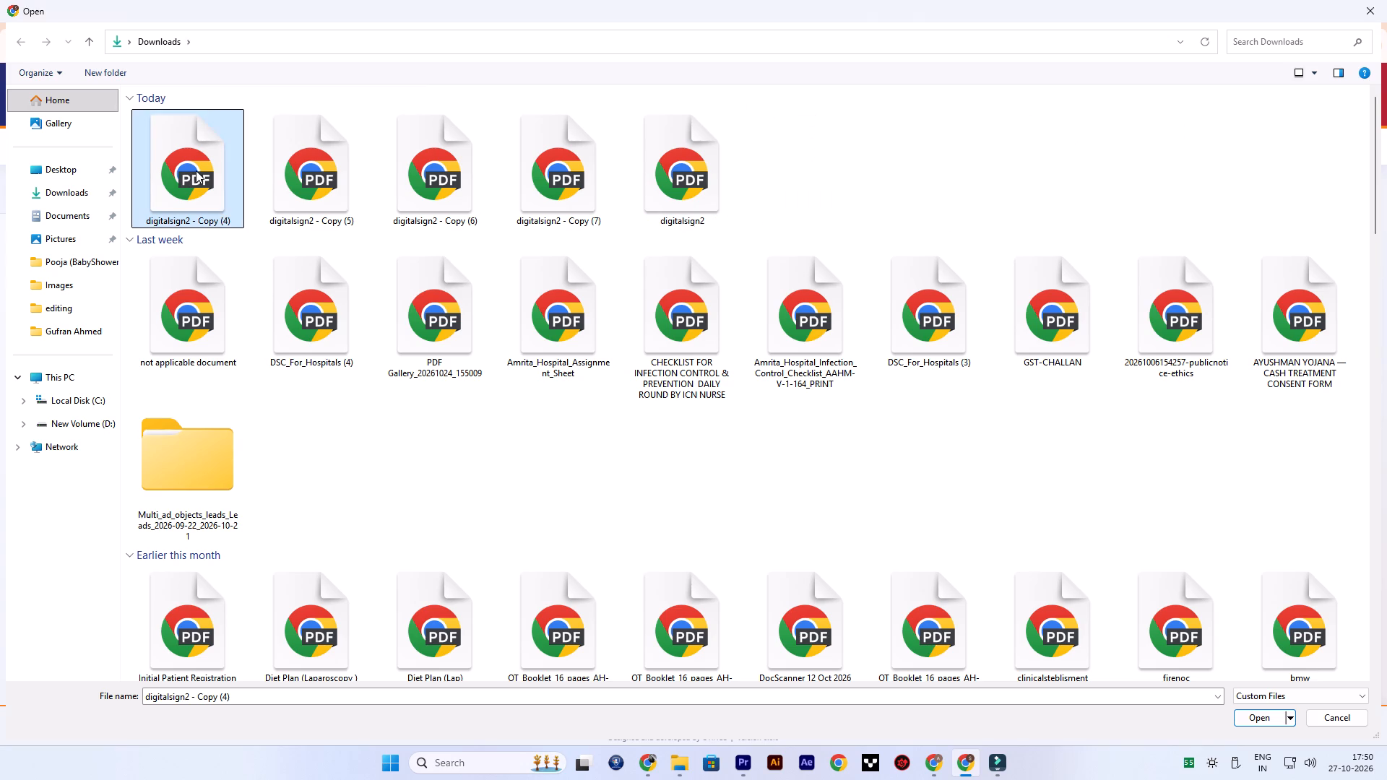
{"action": "key", "text": "Delete"}
{"action": "left_click", "coordinate": [196, 170]}
{"action": "key", "text": "Delete"}
{"action": "left_click", "coordinate": [196, 170]}
{"action": "key", "text": "Delete"}
{"action": "left_click", "coordinate": [196, 170]}
{"action": "key", "text": "Delete"}
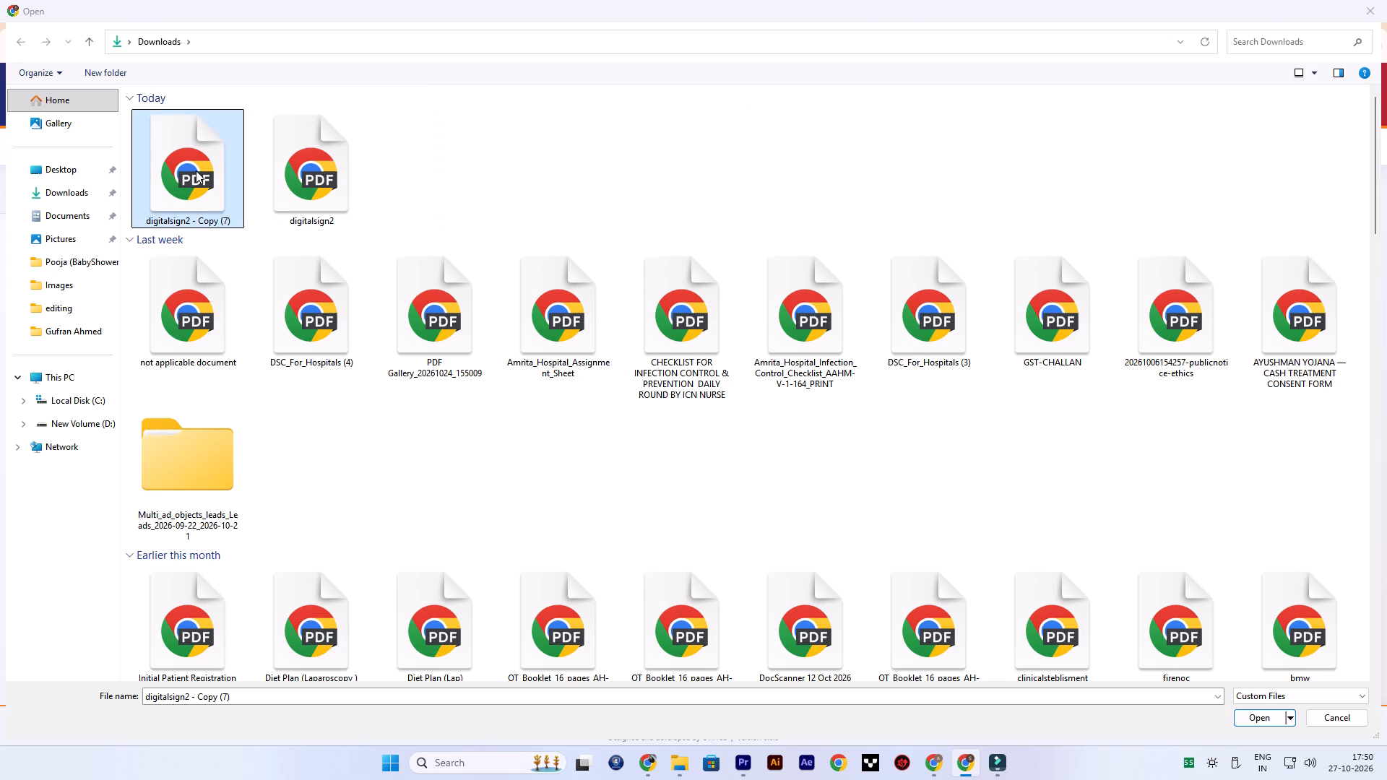
Rename the digitalsign2 file in Downloads as digitalsign3.
{"action": "left_click", "coordinate": [233, 216]}
{"action": "left_click", "coordinate": [224, 223]}
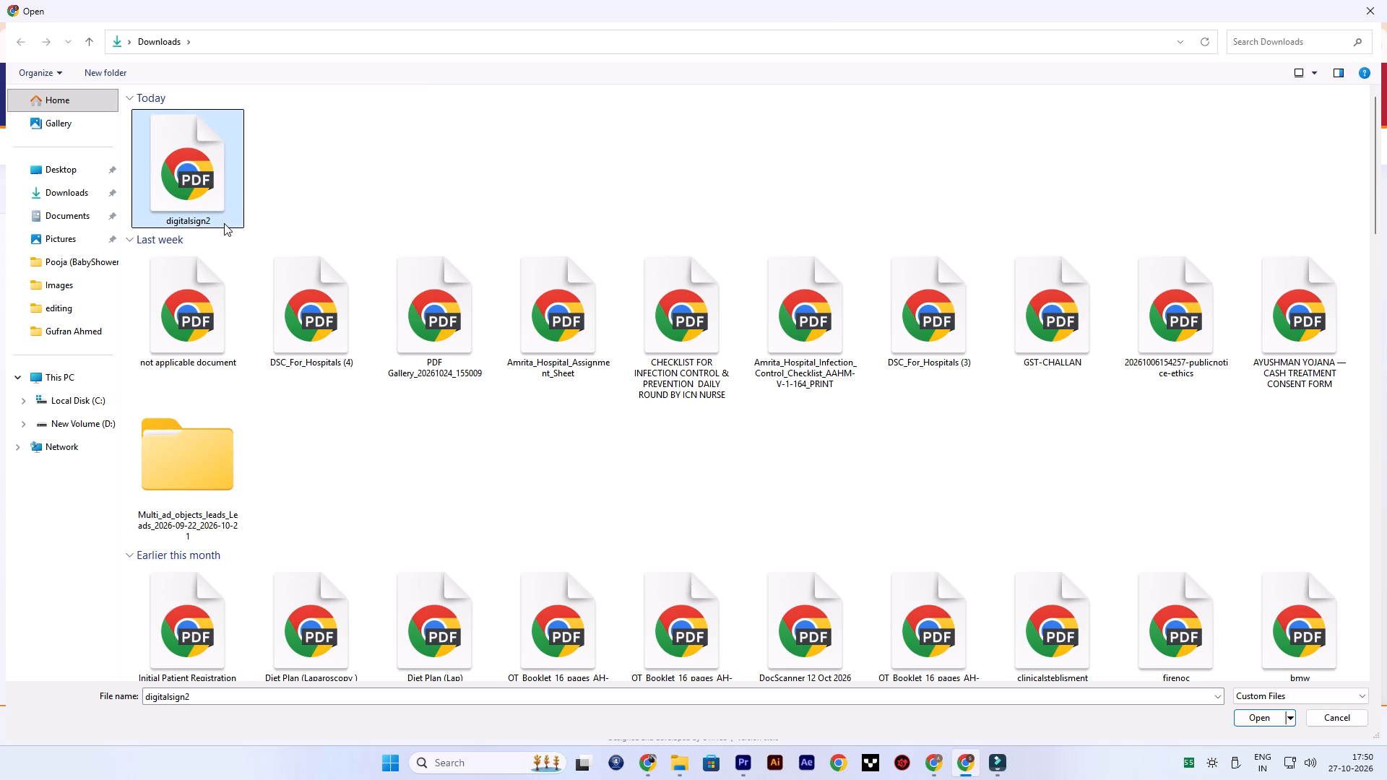
{"action": "left_click", "coordinate": [224, 223]}
{"action": "left_click", "coordinate": [224, 222]}
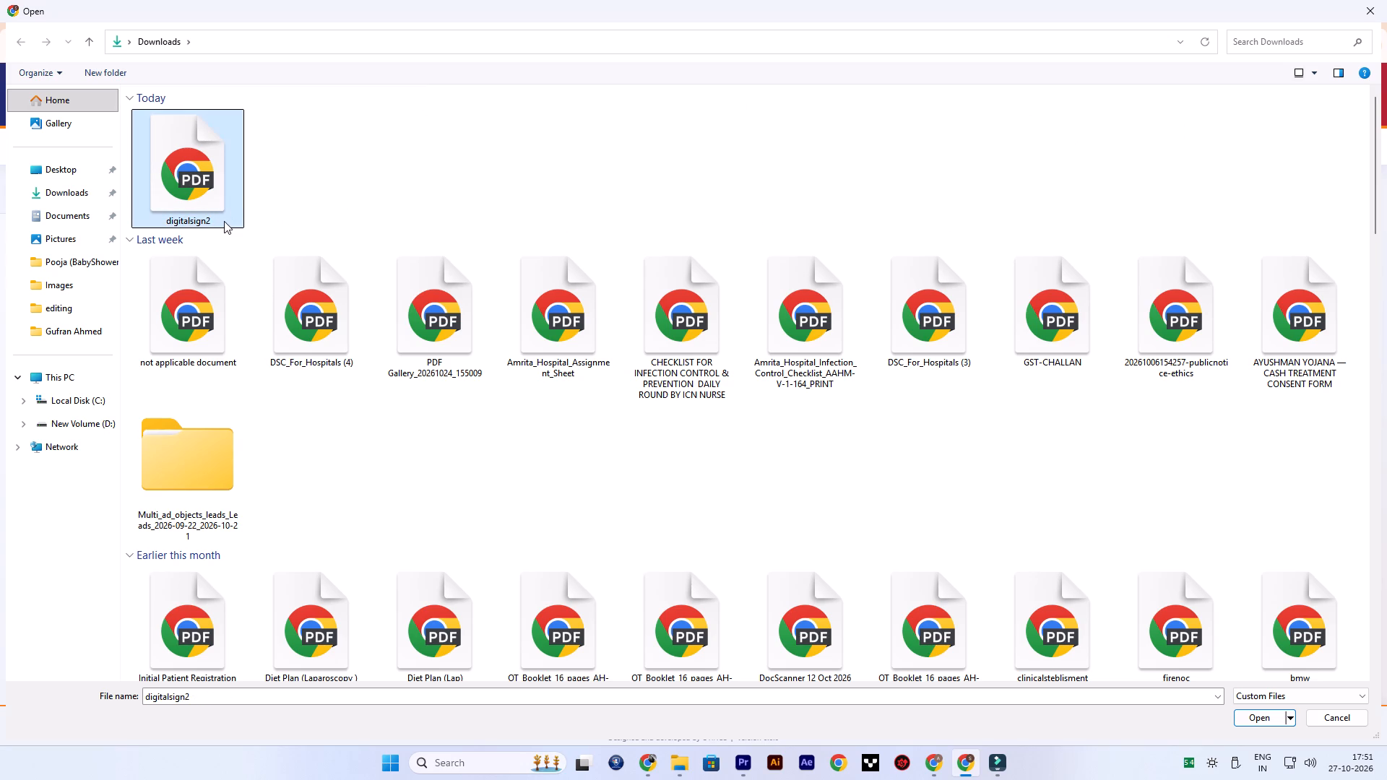
{"action": "right_click", "coordinate": [224, 221]}
{"action": "left_click", "coordinate": [286, 486]}
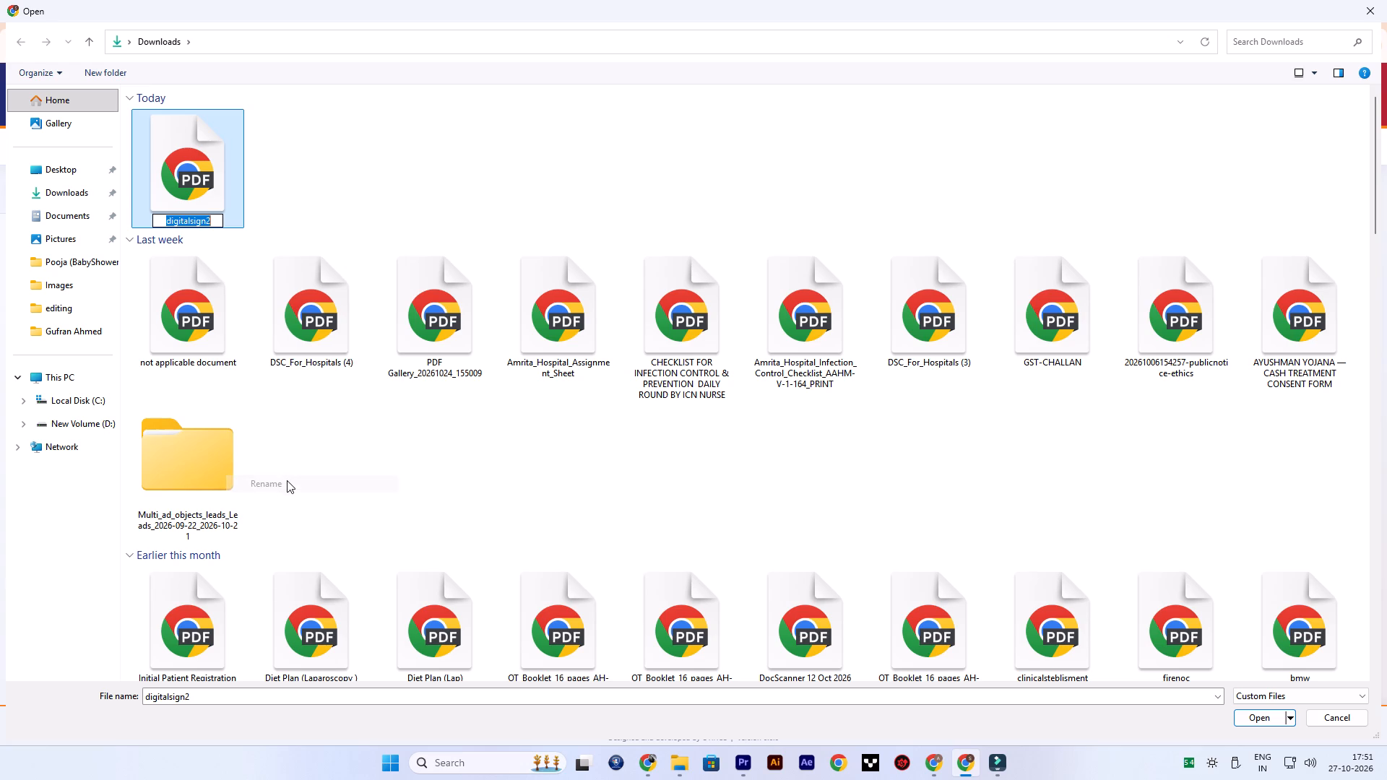
{"action": "key", "text": "Right"}
{"action": "key", "text": "Right"}
{"action": "key", "text": "BackSpace"}
{"action": "key", "text": "3"}
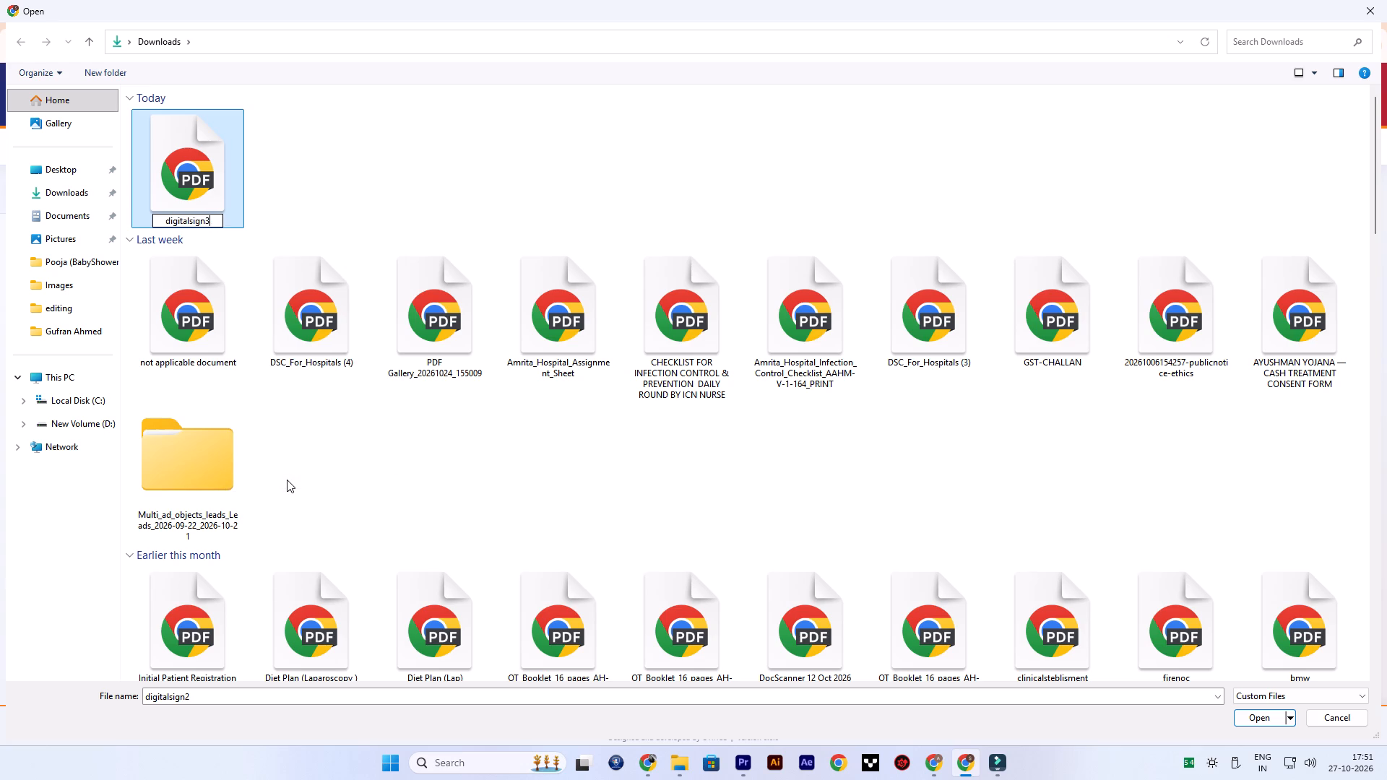
{"action": "key", "text": "Return"}
Attach digitalsign3 as the NABL accreditation certificate's undertaking PDF and upload it.
{"action": "key", "text": "Return"}
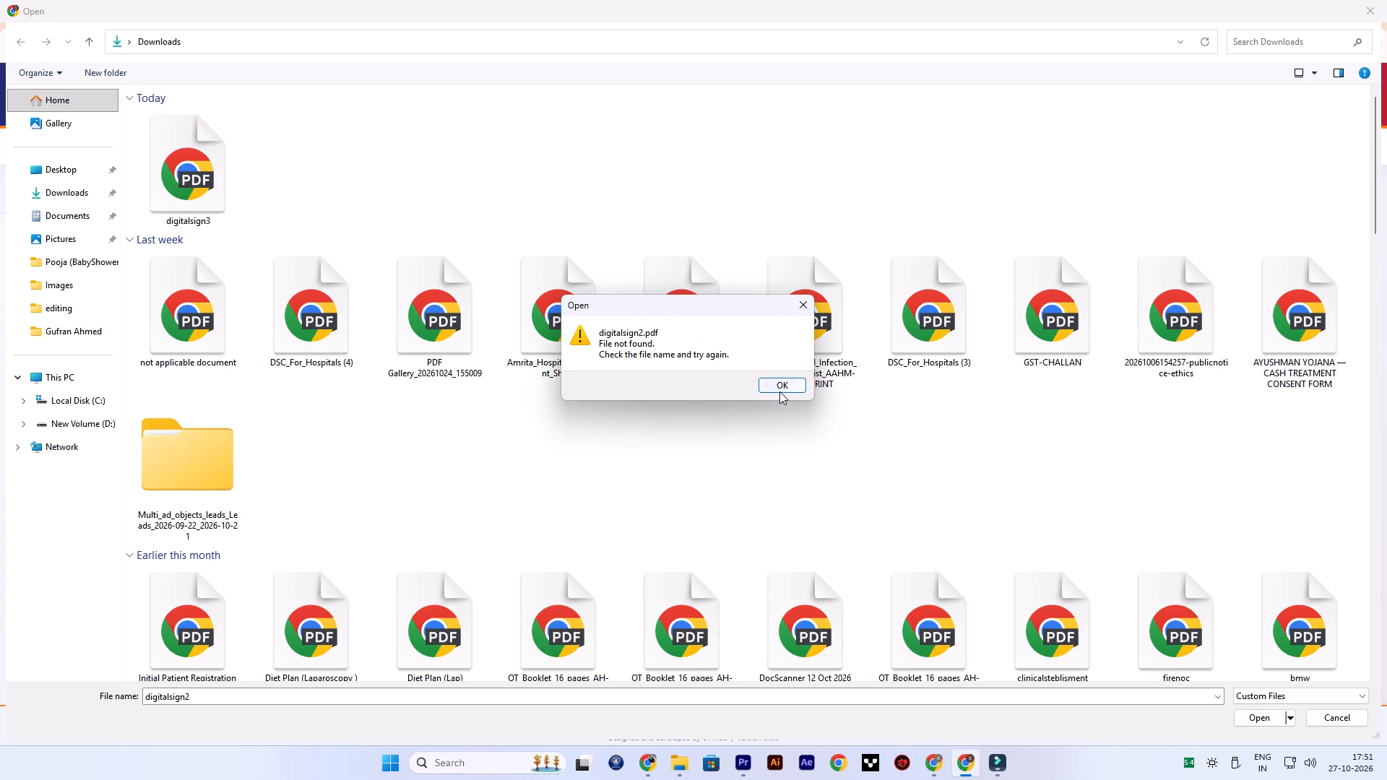
{"action": "left_click", "coordinate": [779, 391]}
{"action": "double_click", "coordinate": [235, 205]}
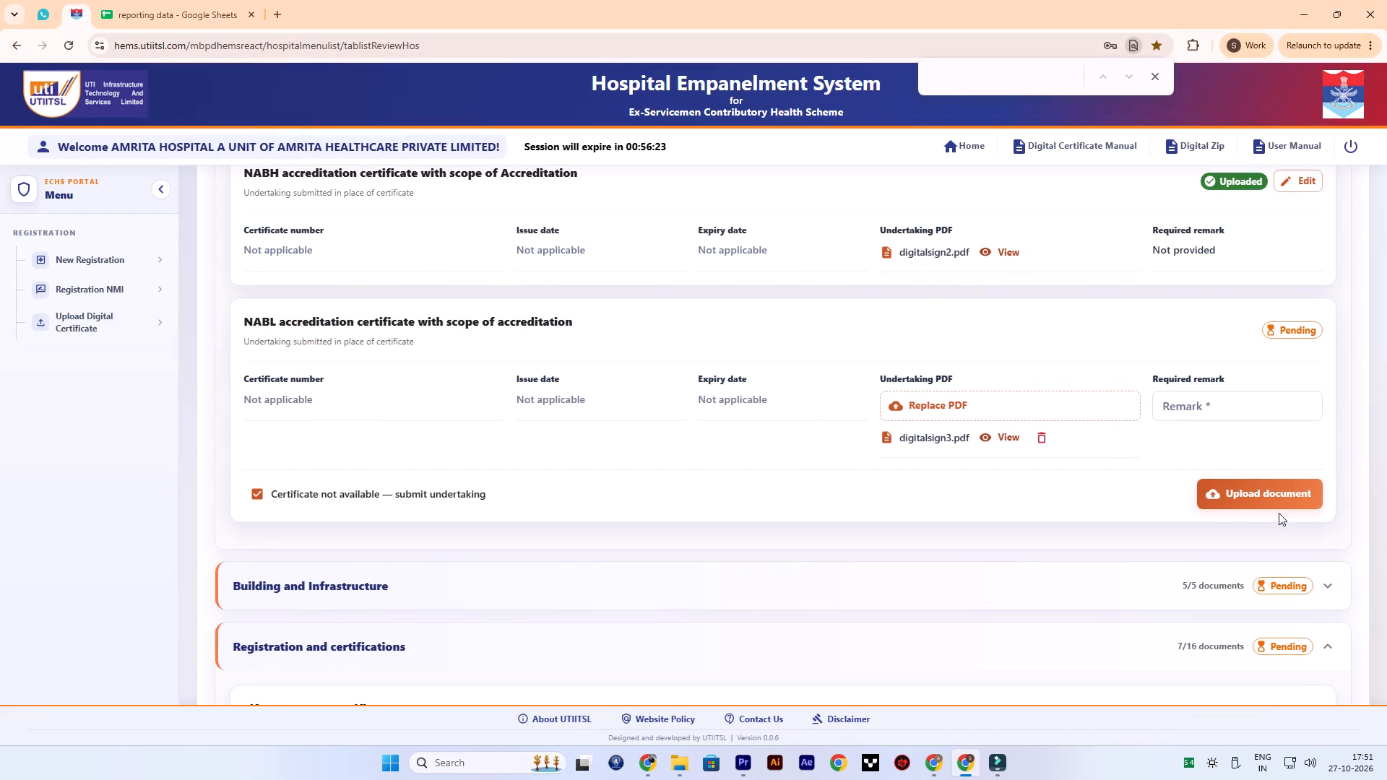
{"action": "left_click", "coordinate": [1243, 490]}
Look through the remaining certificate sections, from Registration and certifications to Other Medical Certificates, for documents still pending.
{"action": "scroll", "coordinate": [617, 548], "scroll_direction": "down", "scroll_amount": 3}
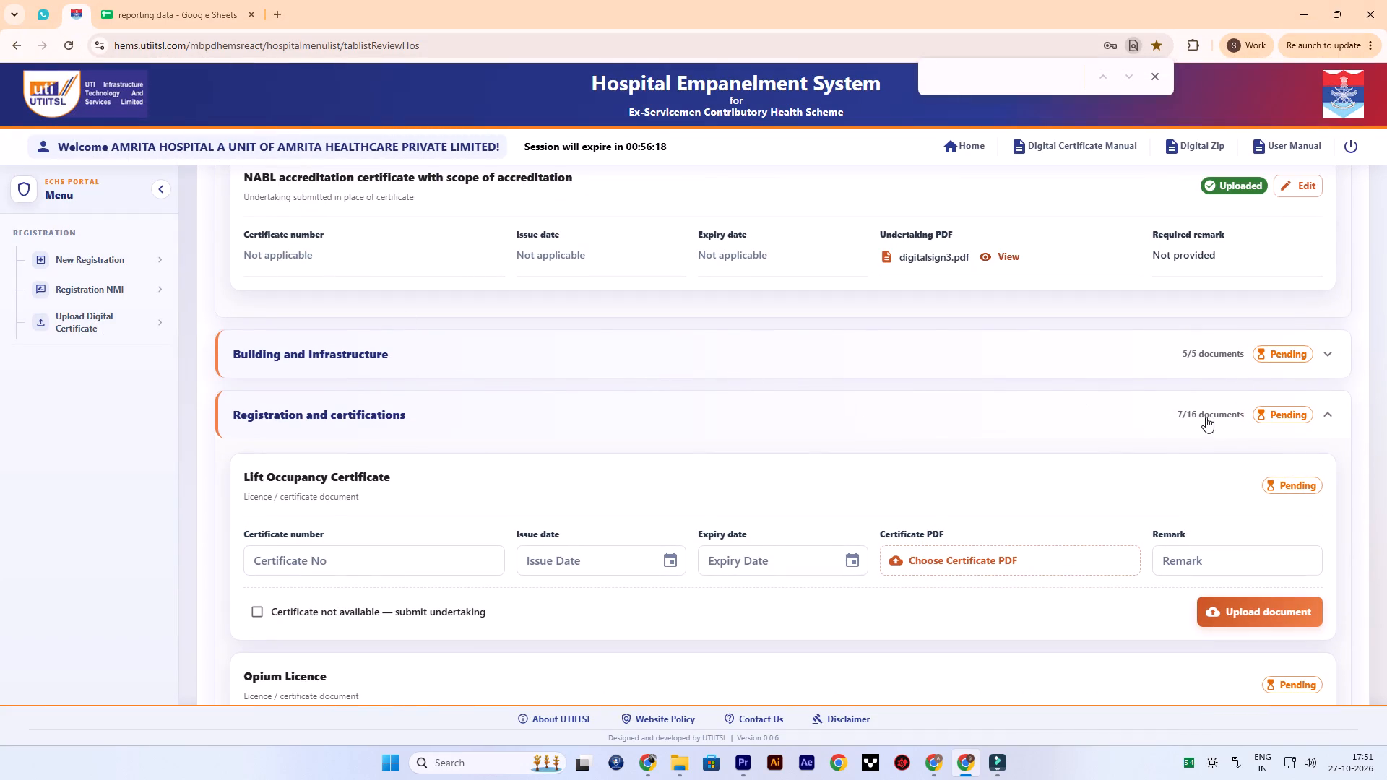
{"action": "scroll", "coordinate": [1185, 418], "scroll_direction": "up", "scroll_amount": 1}
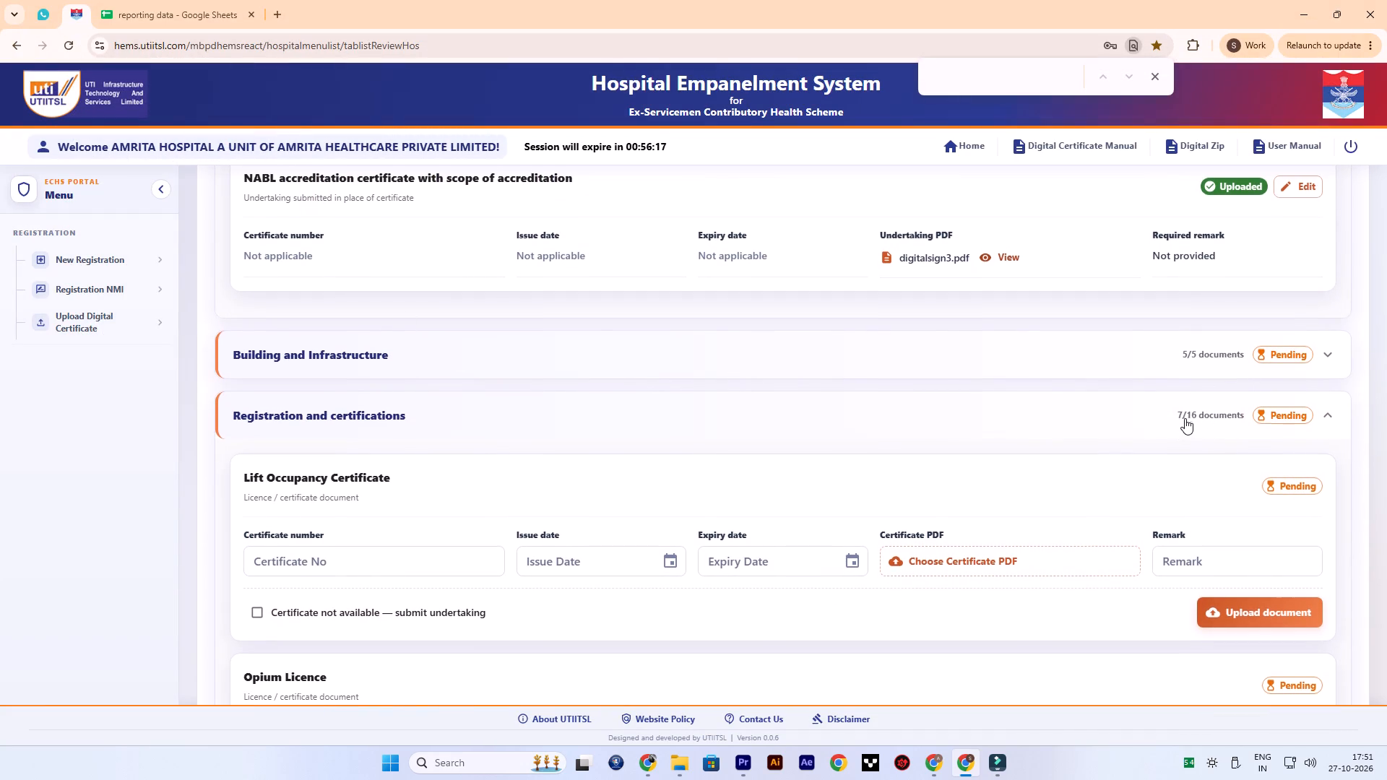
{"action": "scroll", "coordinate": [1182, 454], "scroll_direction": "down", "scroll_amount": 2}
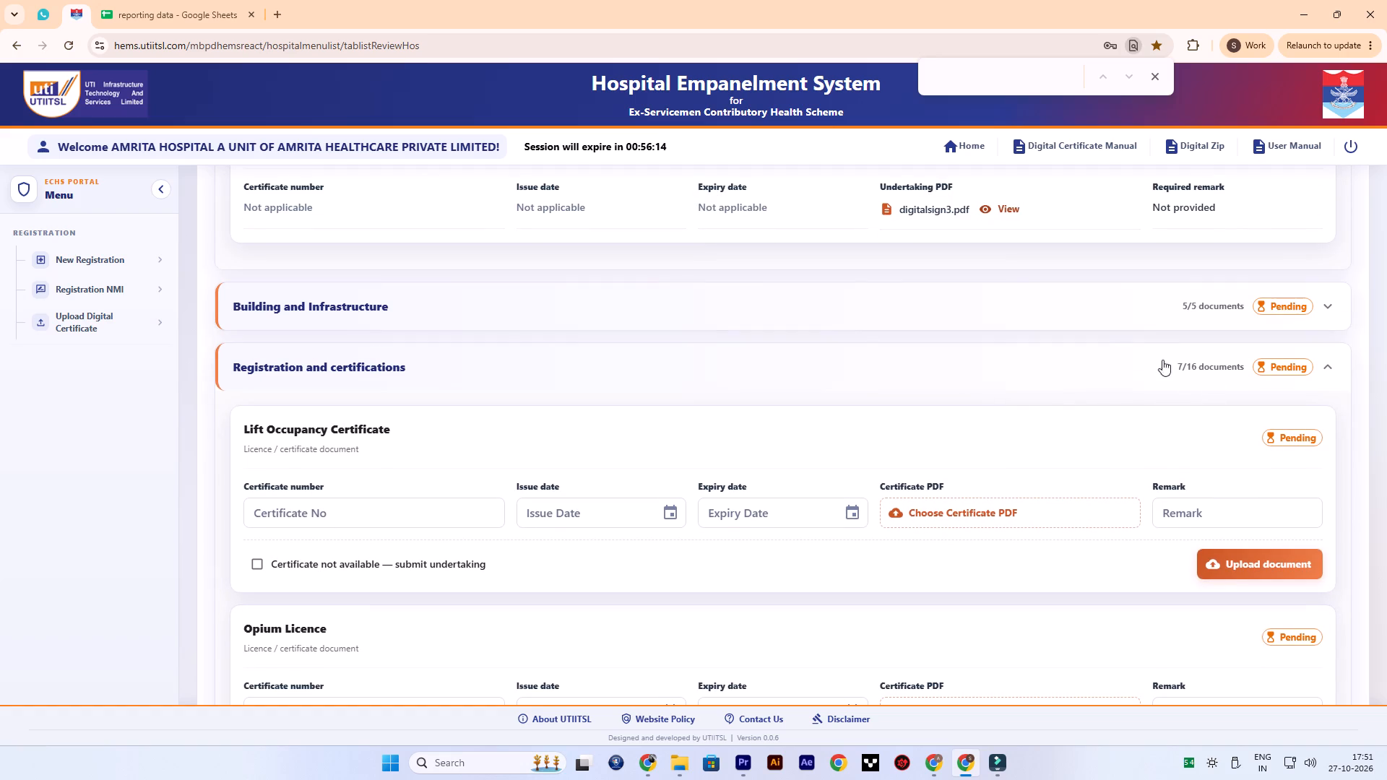
{"action": "scroll", "coordinate": [1169, 366], "scroll_direction": "down", "scroll_amount": 2}
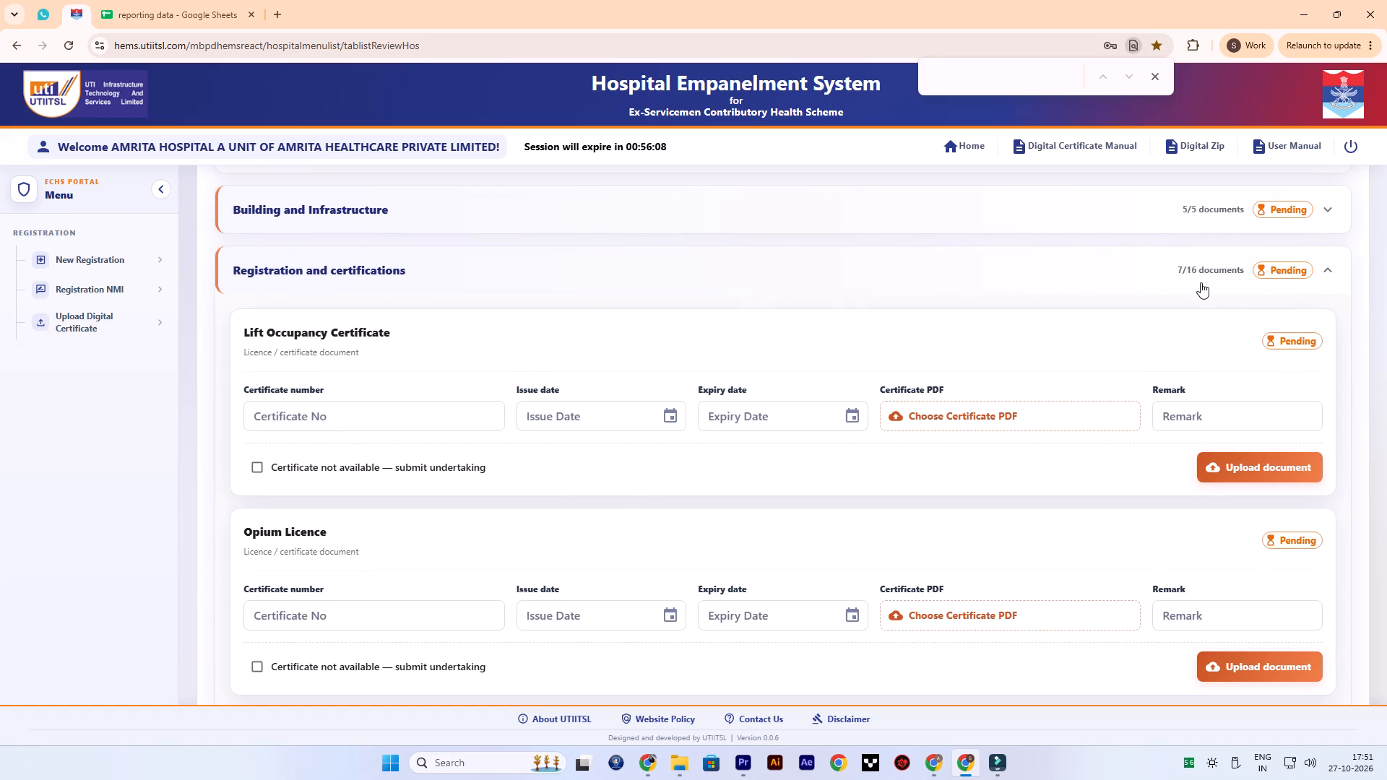
{"action": "scroll", "coordinate": [1222, 607], "scroll_direction": "down", "scroll_amount": 6}
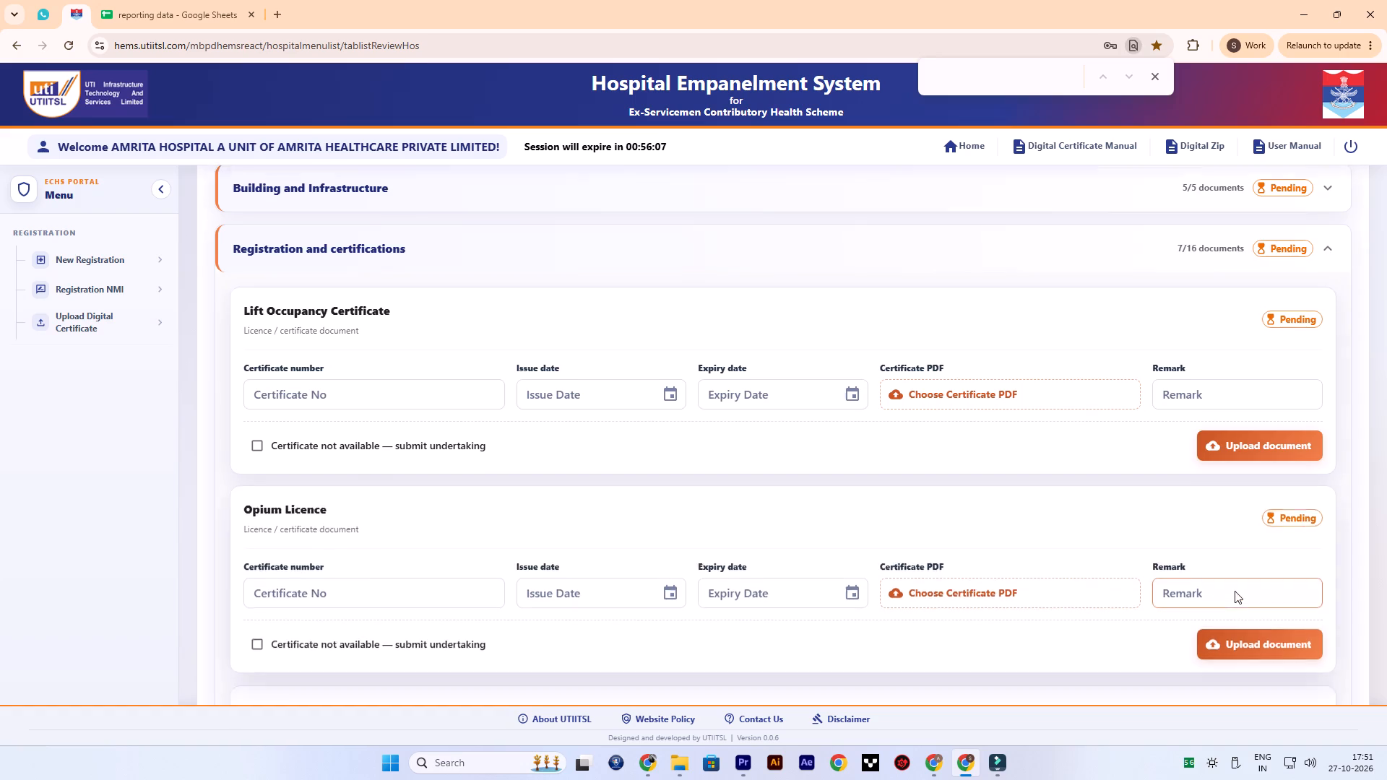
{"action": "scroll", "coordinate": [1235, 591], "scroll_direction": "down", "scroll_amount": 20}
{"action": "scroll", "coordinate": [1235, 591], "scroll_direction": "down", "scroll_amount": 20}
{"action": "scroll", "coordinate": [1235, 591], "scroll_direction": "down", "scroll_amount": 19}
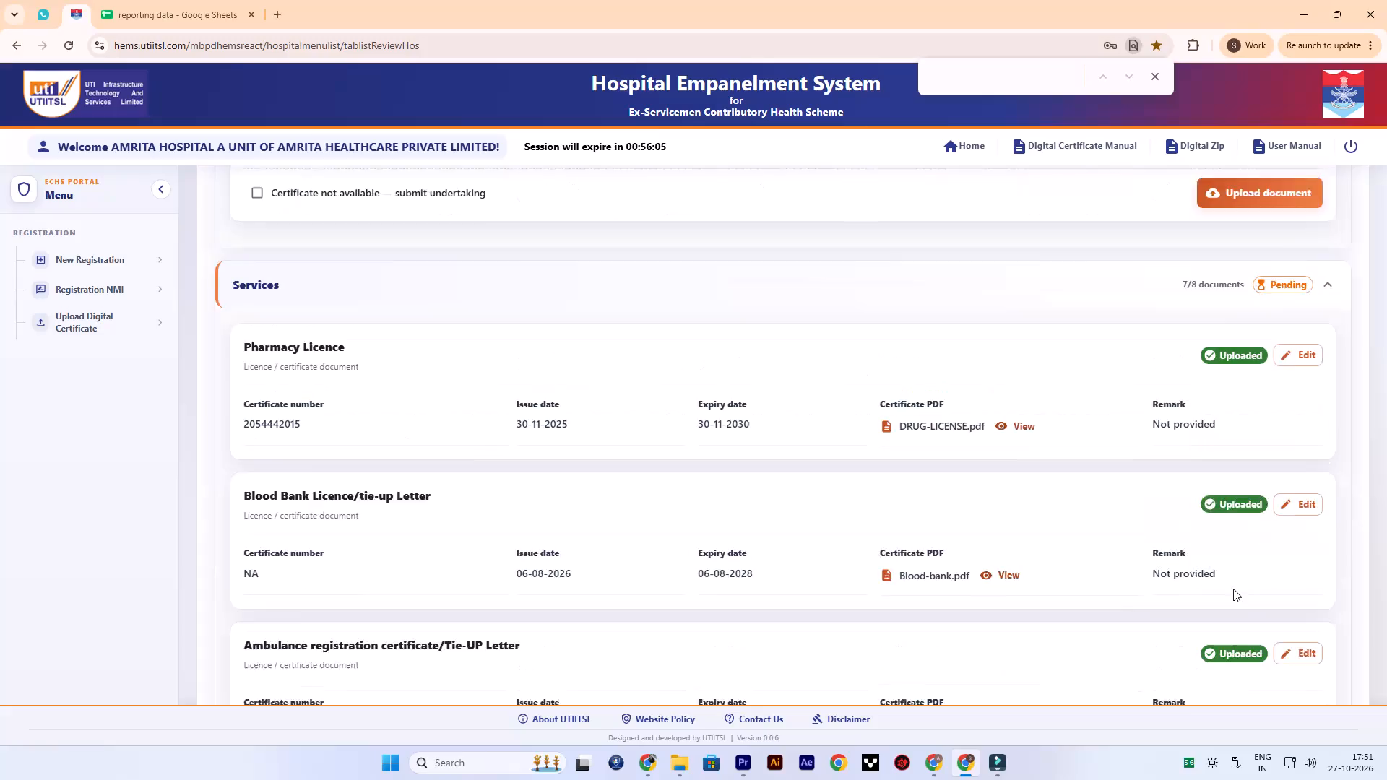
{"action": "scroll", "coordinate": [1233, 589], "scroll_direction": "down", "scroll_amount": 20}
{"action": "scroll", "coordinate": [1233, 589], "scroll_direction": "down", "scroll_amount": 20}
{"action": "scroll", "coordinate": [1233, 589], "scroll_direction": "down", "scroll_amount": 19}
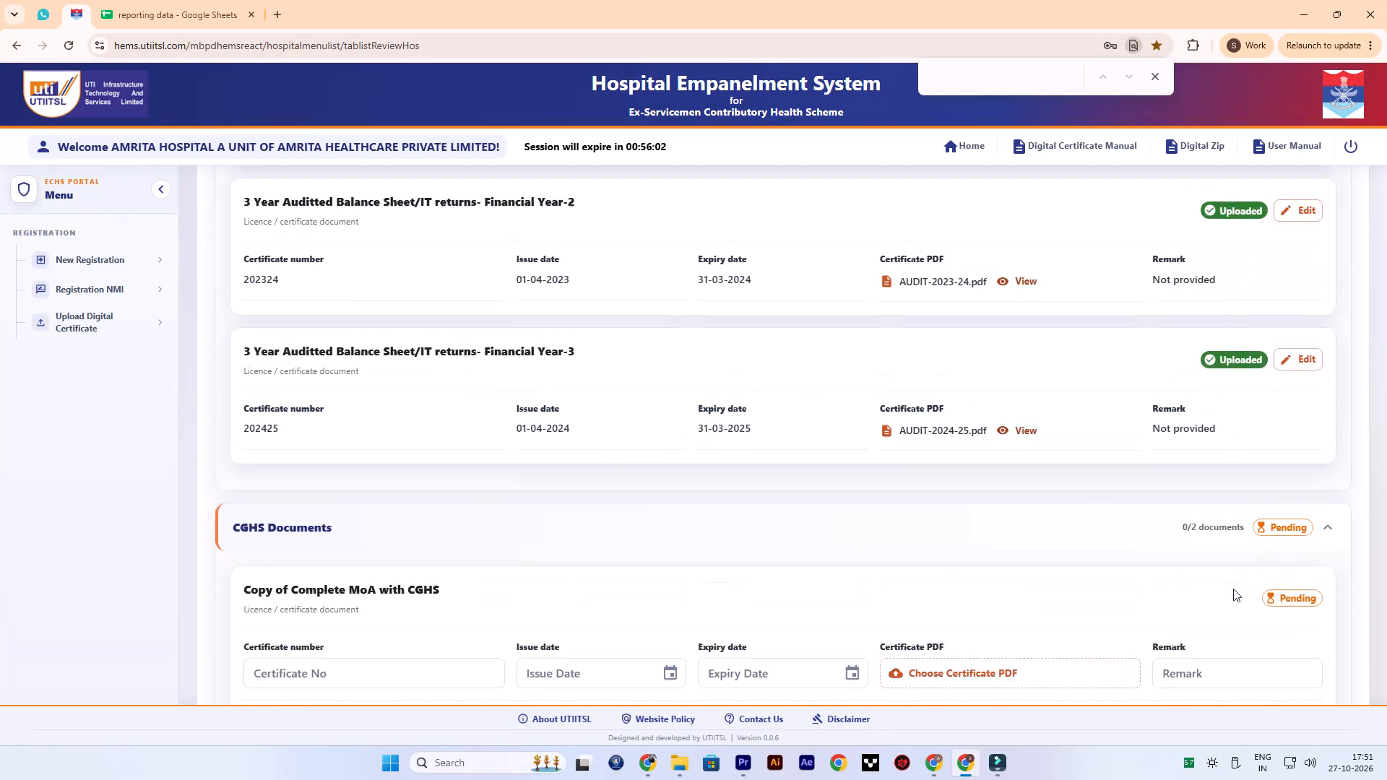
{"action": "scroll", "coordinate": [1233, 589], "scroll_direction": "down", "scroll_amount": 20}
{"action": "scroll", "coordinate": [1233, 589], "scroll_direction": "down", "scroll_amount": 7}
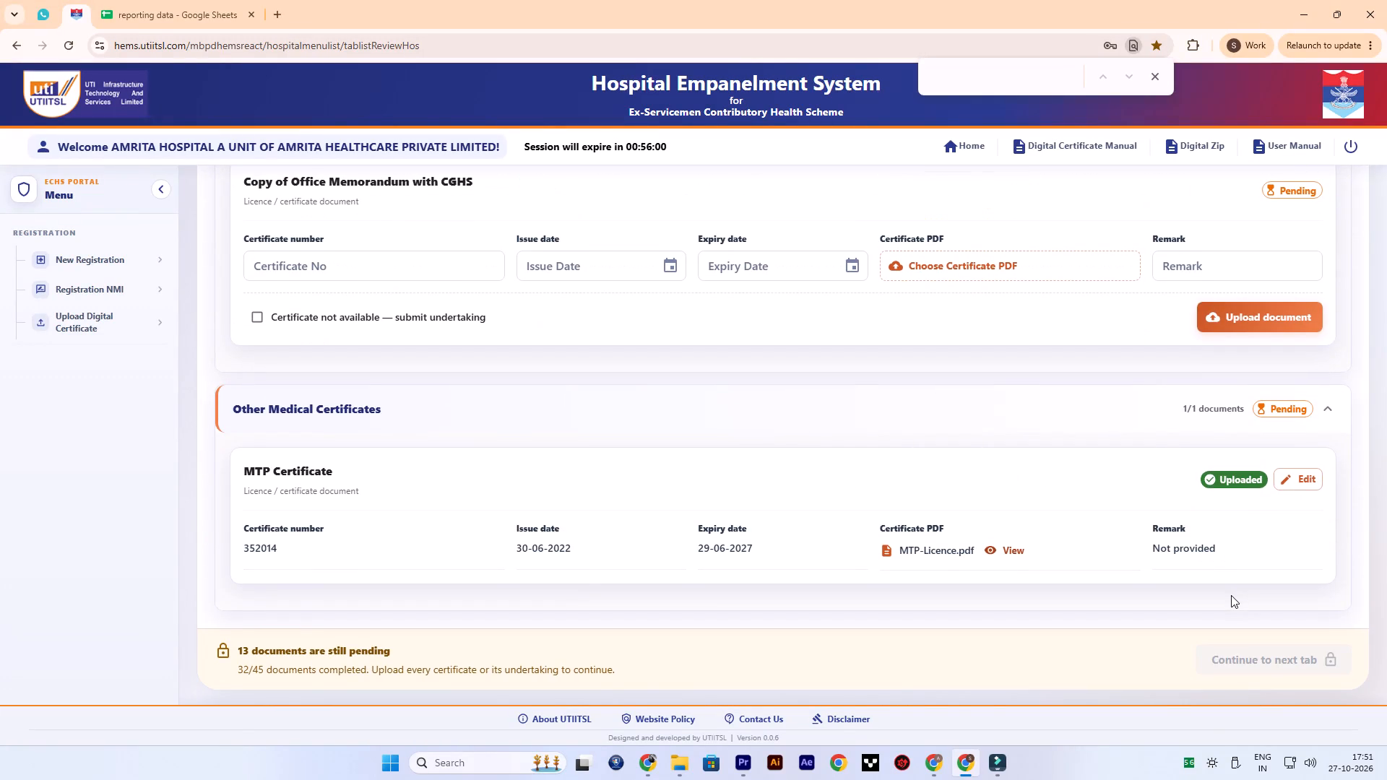
Mark the Copy of Office Memorandum with CGHS as not available, for submission by undertaking, and try to upload it.
{"action": "scroll", "coordinate": [1094, 434], "scroll_direction": "up", "scroll_amount": 2}
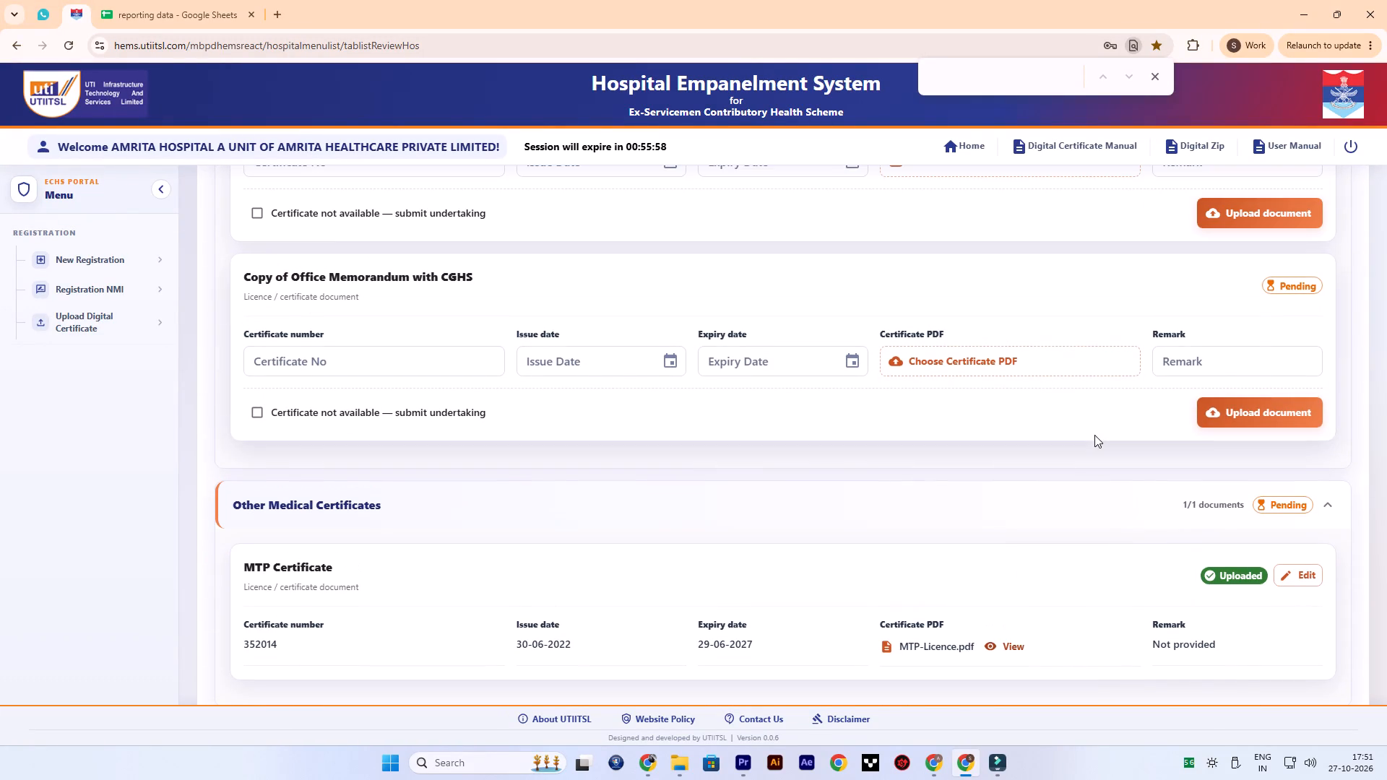
{"action": "left_click", "coordinate": [402, 409]}
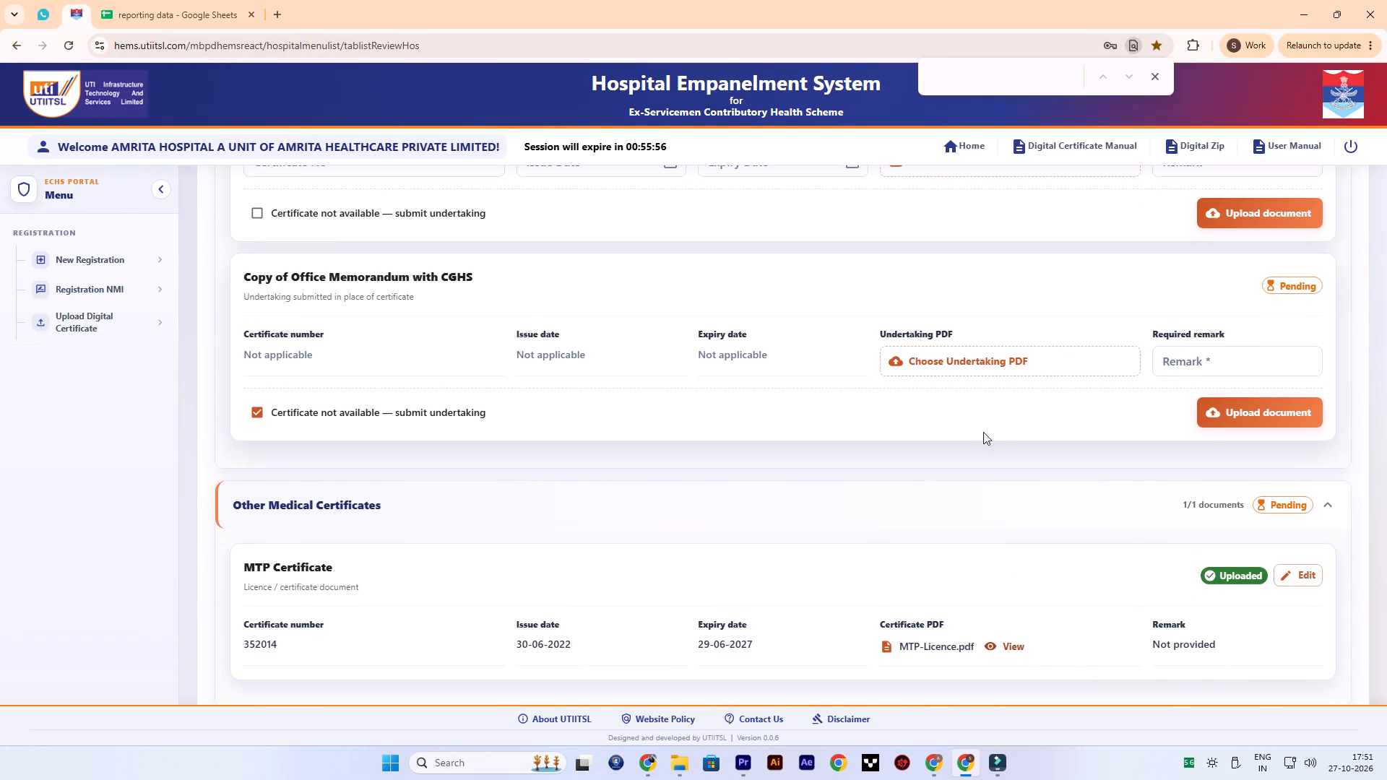
{"action": "left_click", "coordinate": [1252, 422]}
While choosing the undertaking PDF for the Copy of Office Memorandum with CGHS, rename the digitalsign3 file as digitalsign4.
{"action": "left_click", "coordinate": [998, 396]}
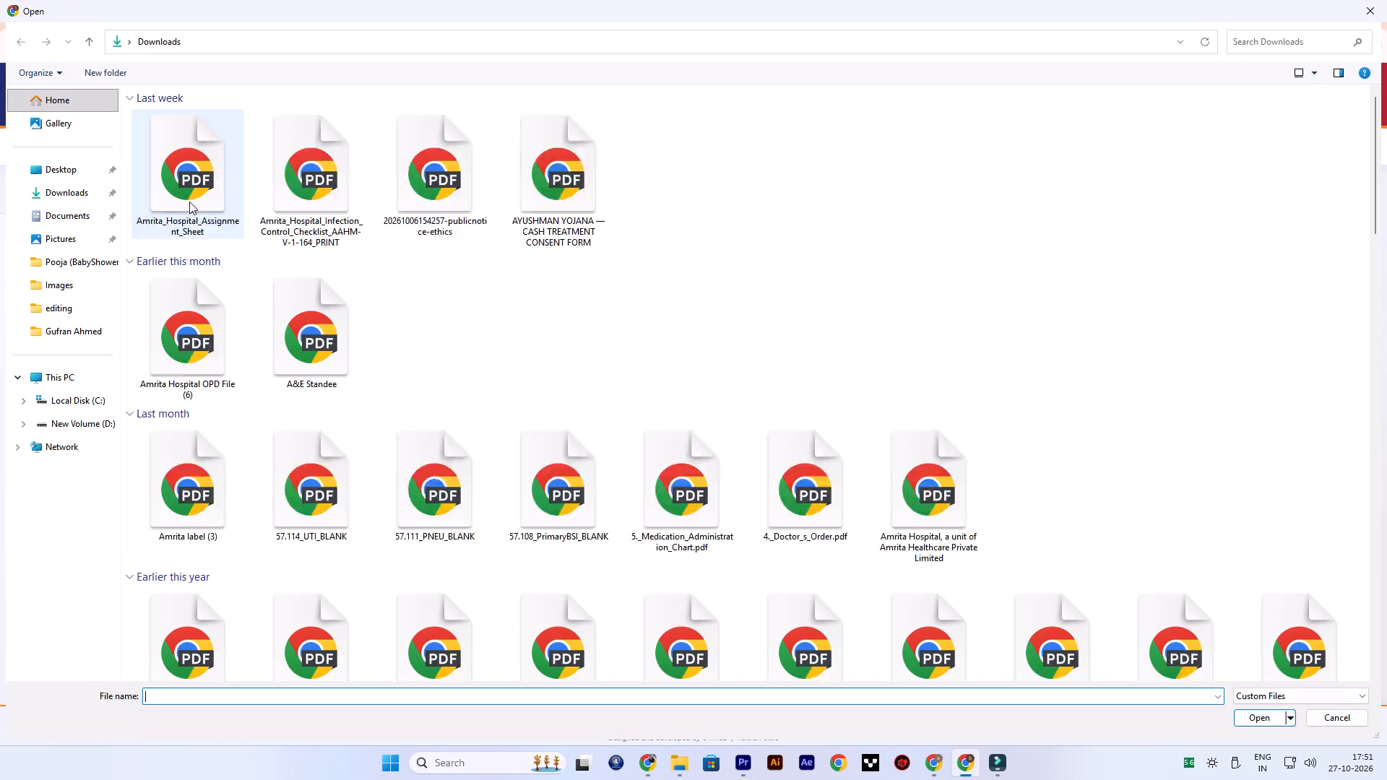
{"action": "left_click", "coordinate": [194, 198]}
{"action": "left_click", "coordinate": [215, 223]}
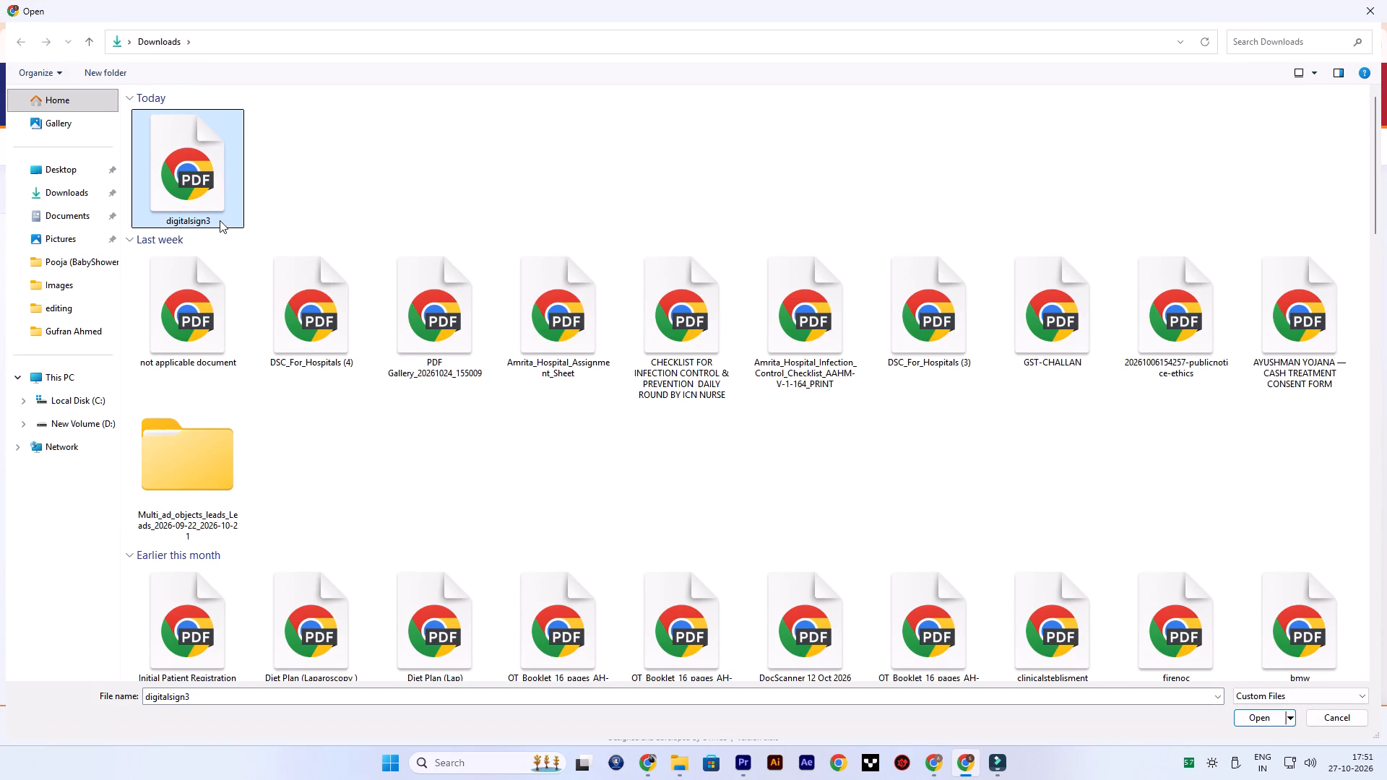
{"action": "left_click", "coordinate": [217, 219]}
{"action": "left_click", "coordinate": [215, 219]}
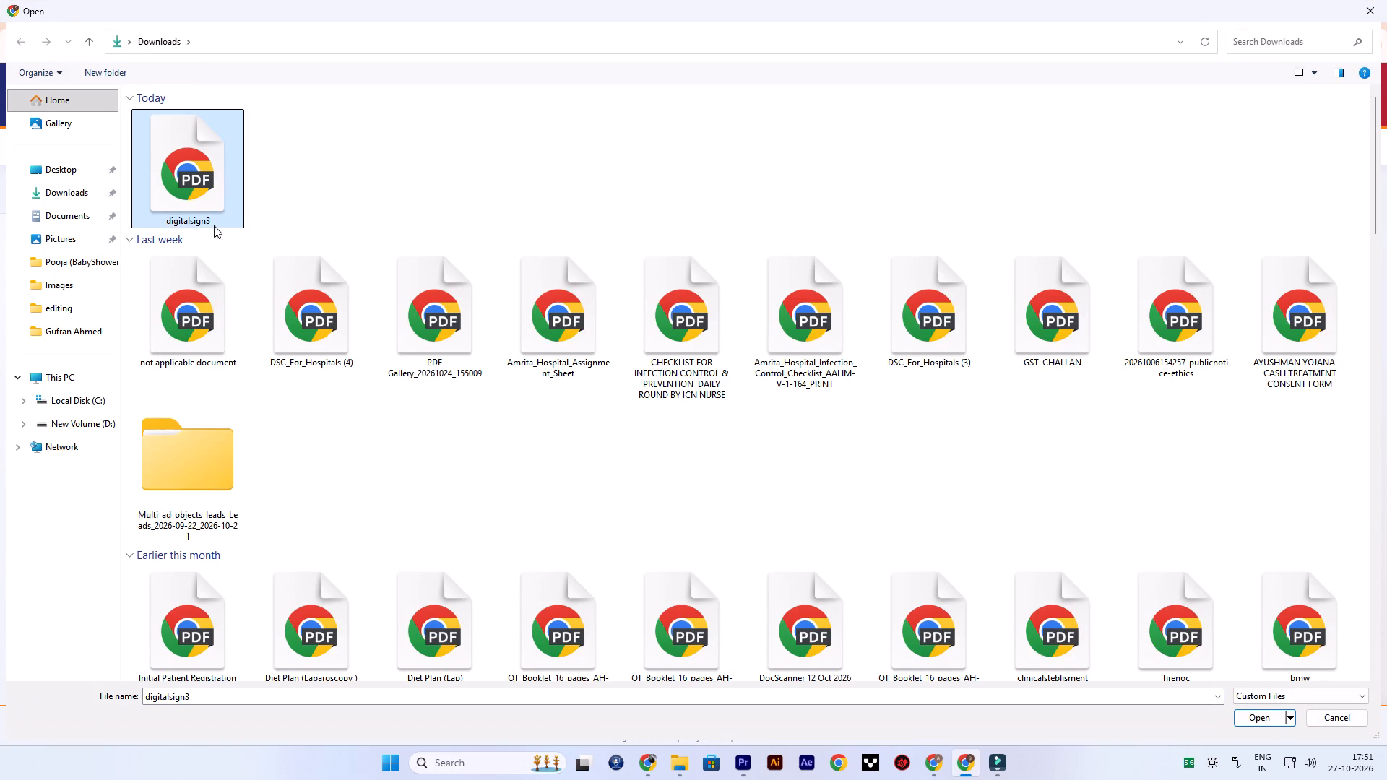
{"action": "left_click", "coordinate": [190, 205]}
{"action": "left_click", "coordinate": [201, 216]}
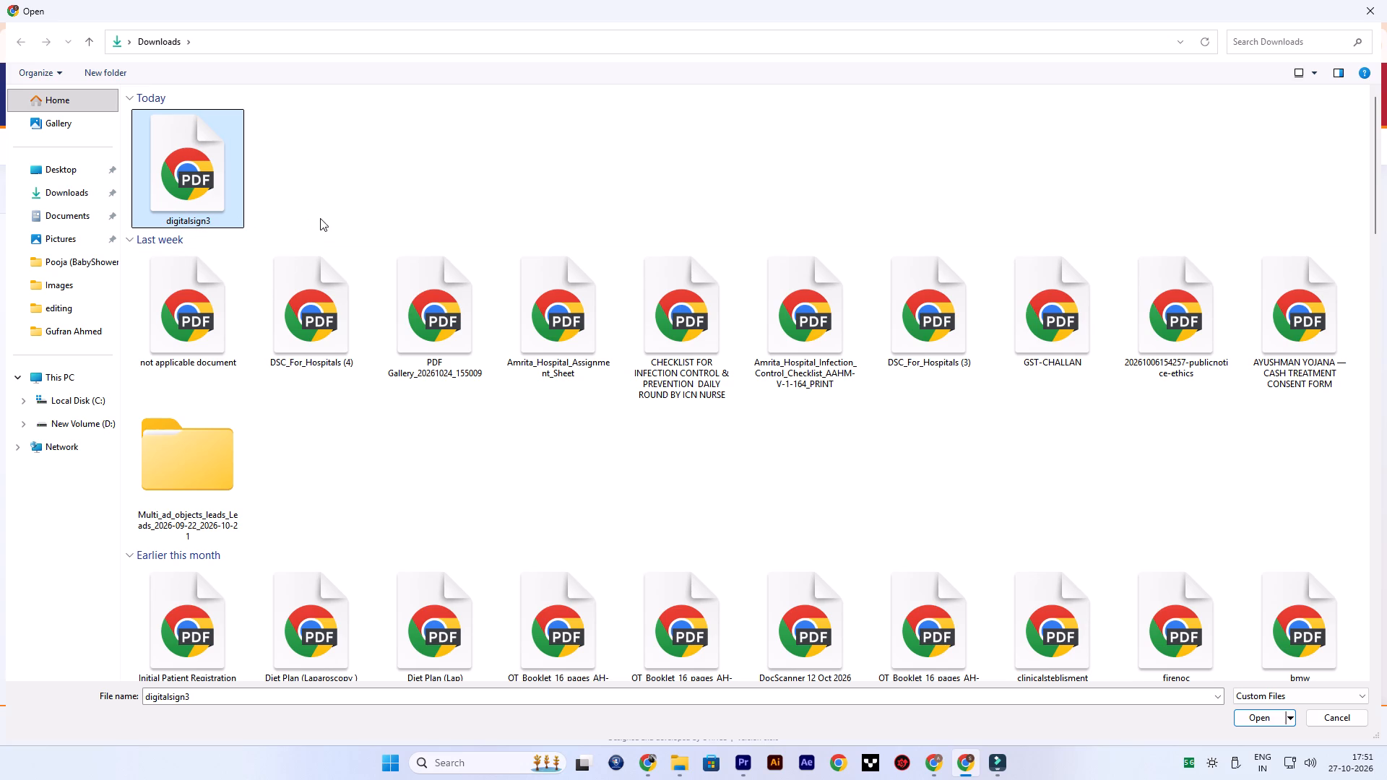
{"action": "key", "text": "Right"}
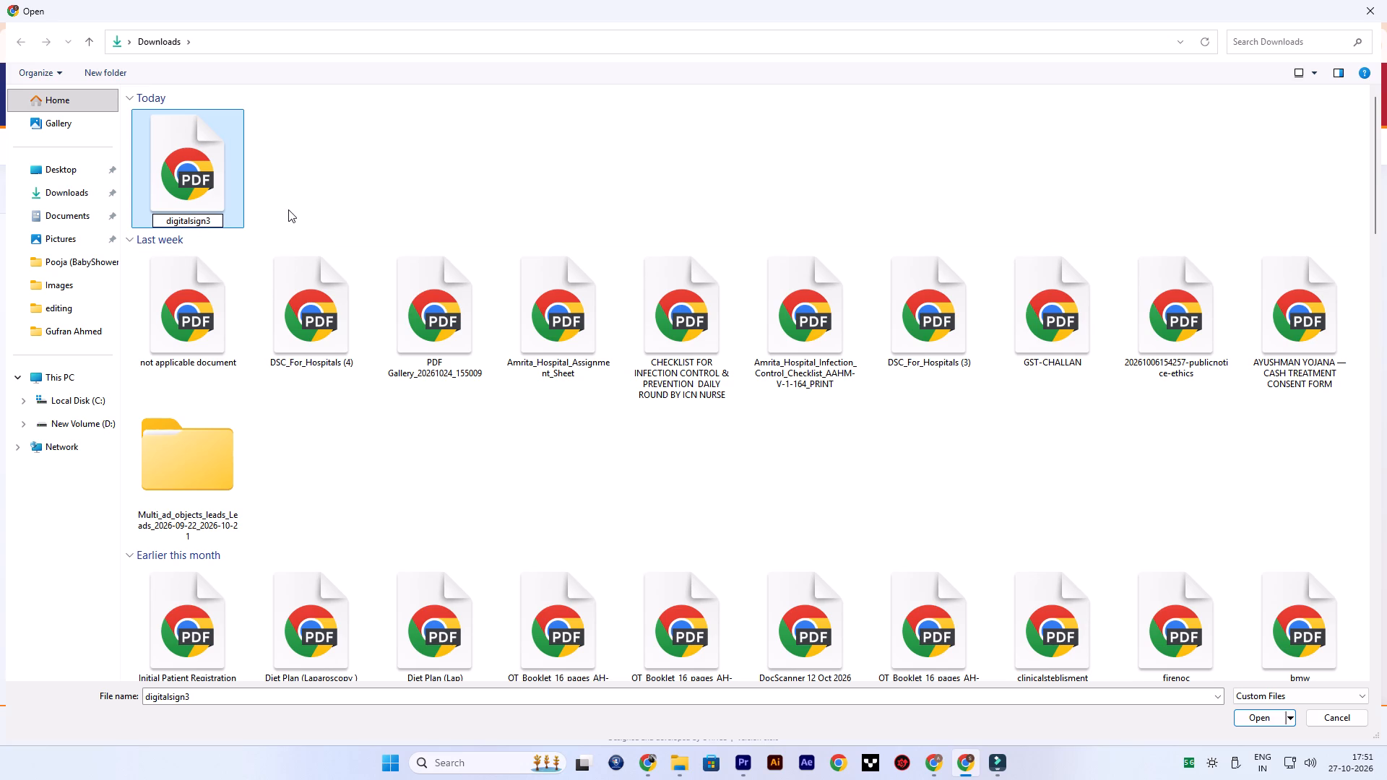
{"action": "key", "text": "BackSpace"}
{"action": "key", "text": "4"}
{"action": "key", "text": "Return"}
Attach digitalsign4 as the undertaking PDF for the Copy of Office Memorandum with CGHS and retry the upload.
{"action": "left_click", "coordinate": [199, 212]}
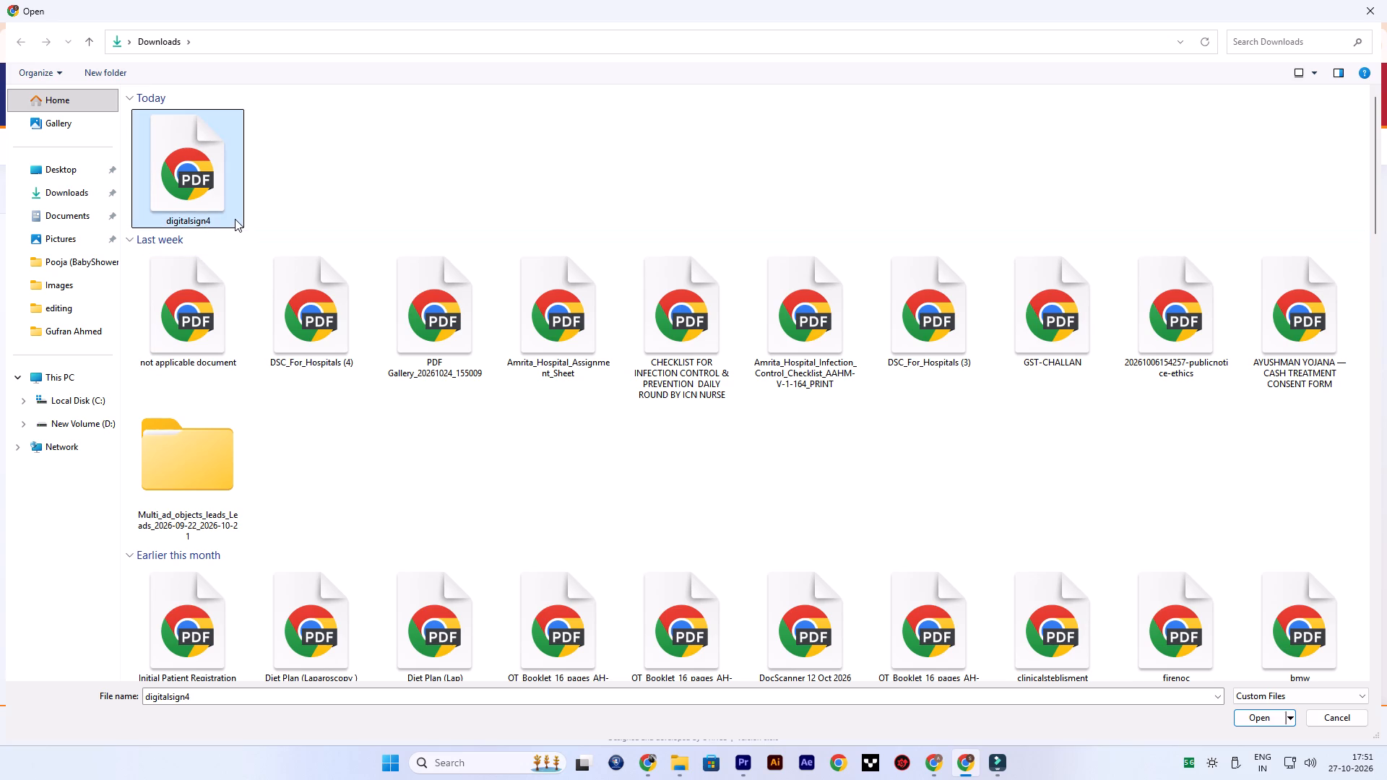
{"action": "key", "text": "Return"}
{"action": "left_click", "coordinate": [1295, 500]}
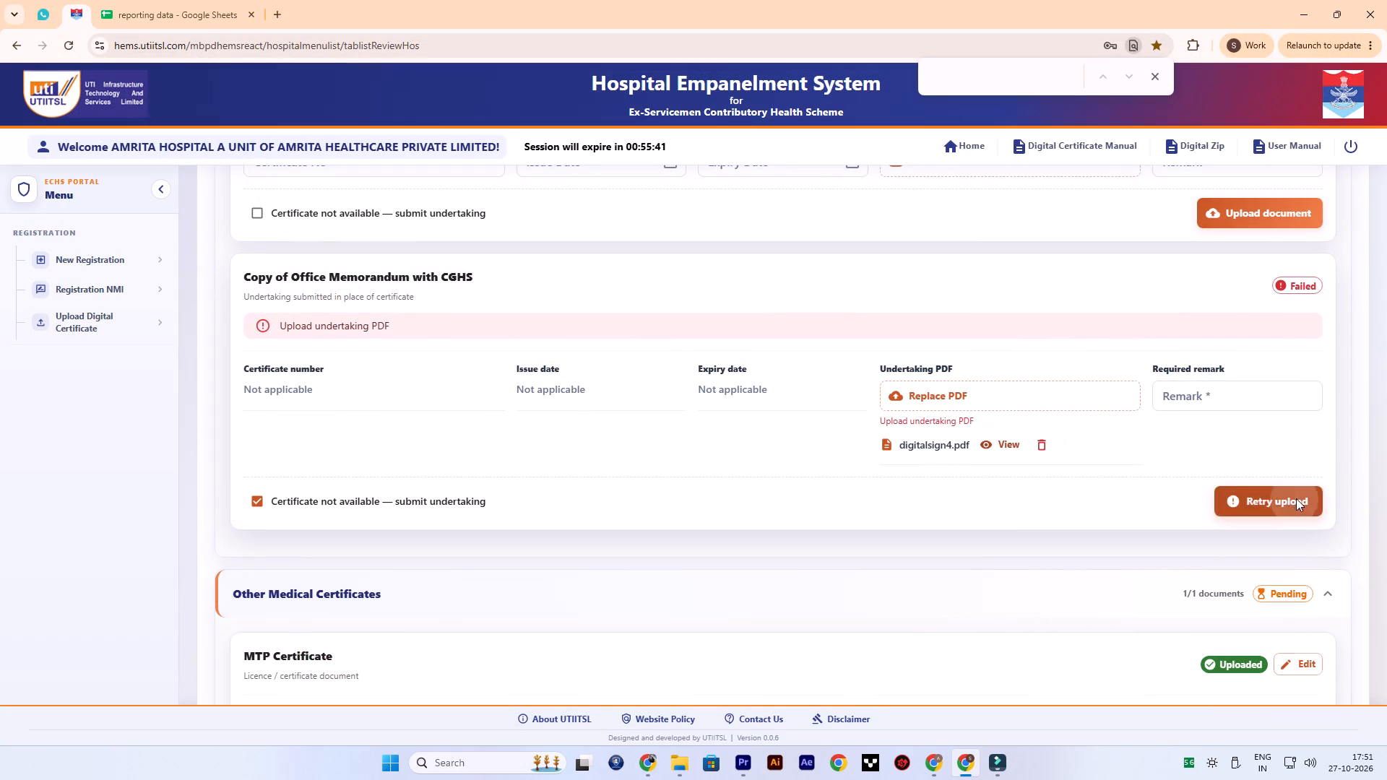
Mark the Copy of Complete MoA with CGHS as not available, for submission by undertaking, and try to upload it.
{"action": "scroll", "coordinate": [851, 464], "scroll_direction": "up", "scroll_amount": 4}
{"action": "left_click", "coordinate": [254, 403]}
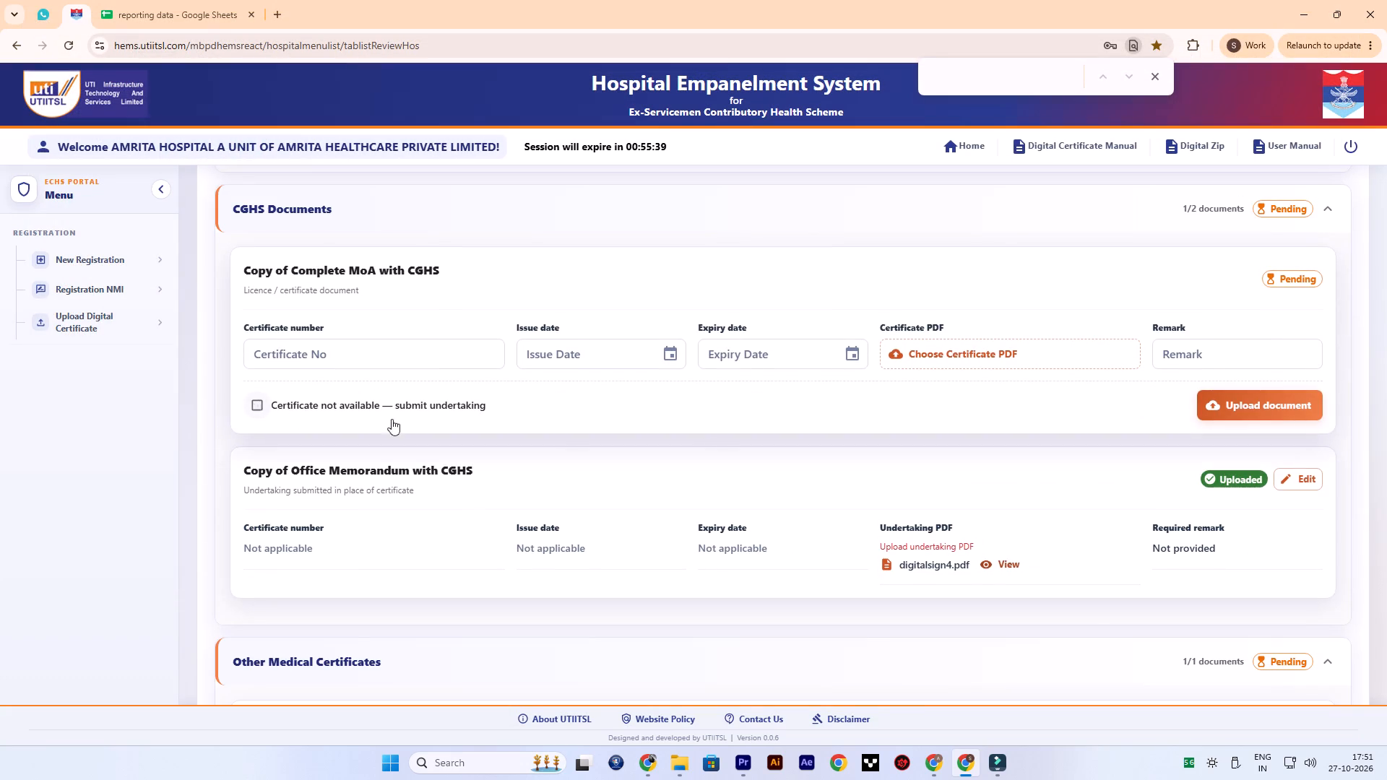
{"action": "left_click", "coordinate": [1255, 409]}
While choosing the undertaking PDF for the Copy of Complete MoA with CGHS, rename the digitalsign4 file as digitalsign5.
{"action": "left_click", "coordinate": [1036, 372]}
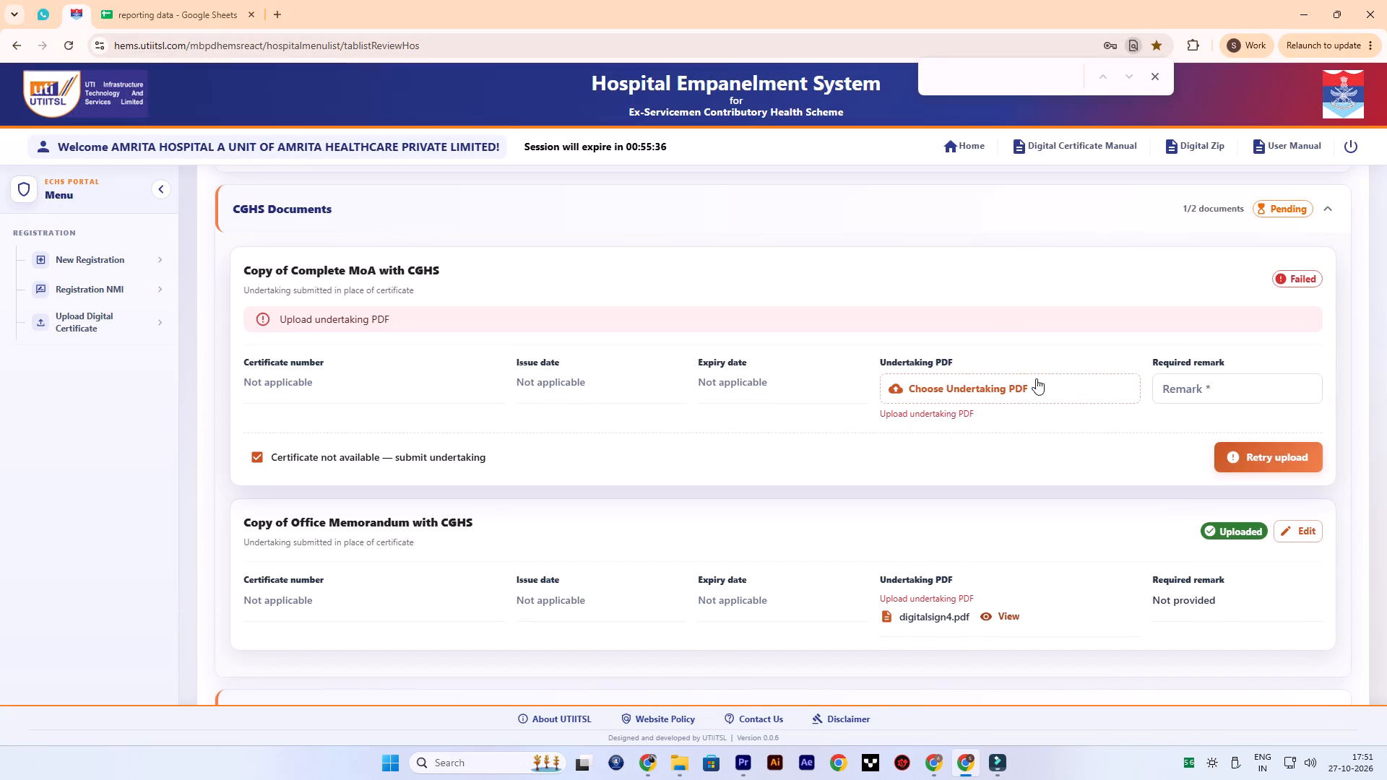
{"action": "left_click", "coordinate": [1019, 383]}
{"action": "left_click", "coordinate": [178, 205]}
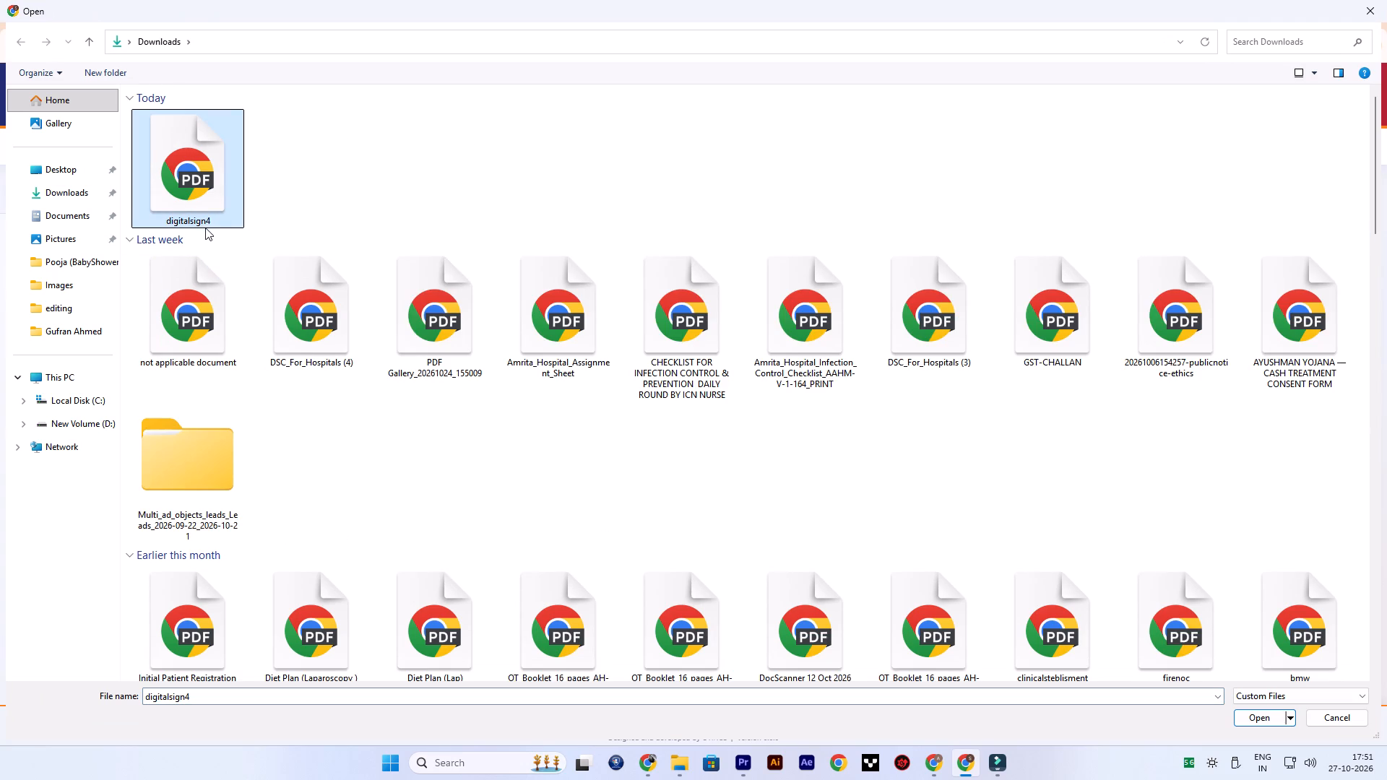
{"action": "left_click", "coordinate": [199, 199]}
{"action": "left_click", "coordinate": [201, 205]}
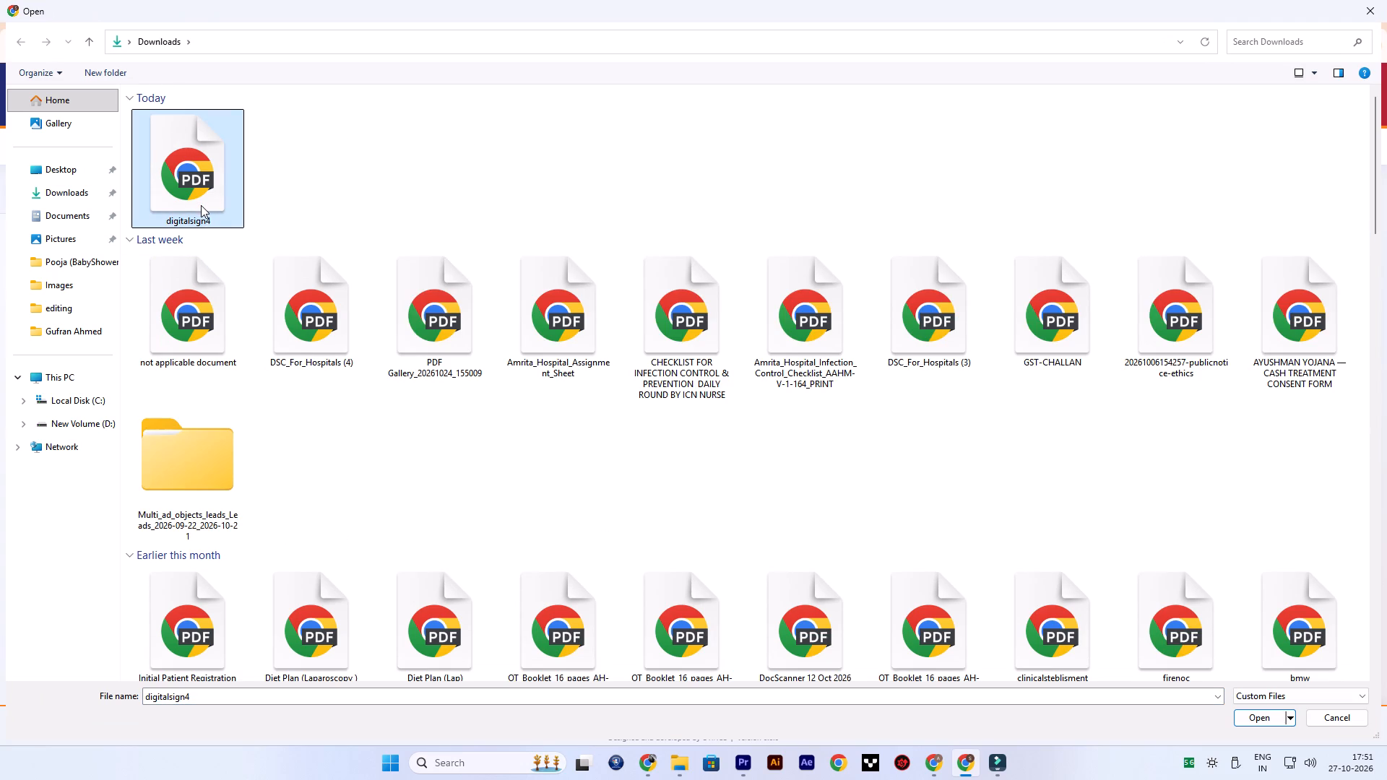
{"action": "left_click", "coordinate": [203, 220]}
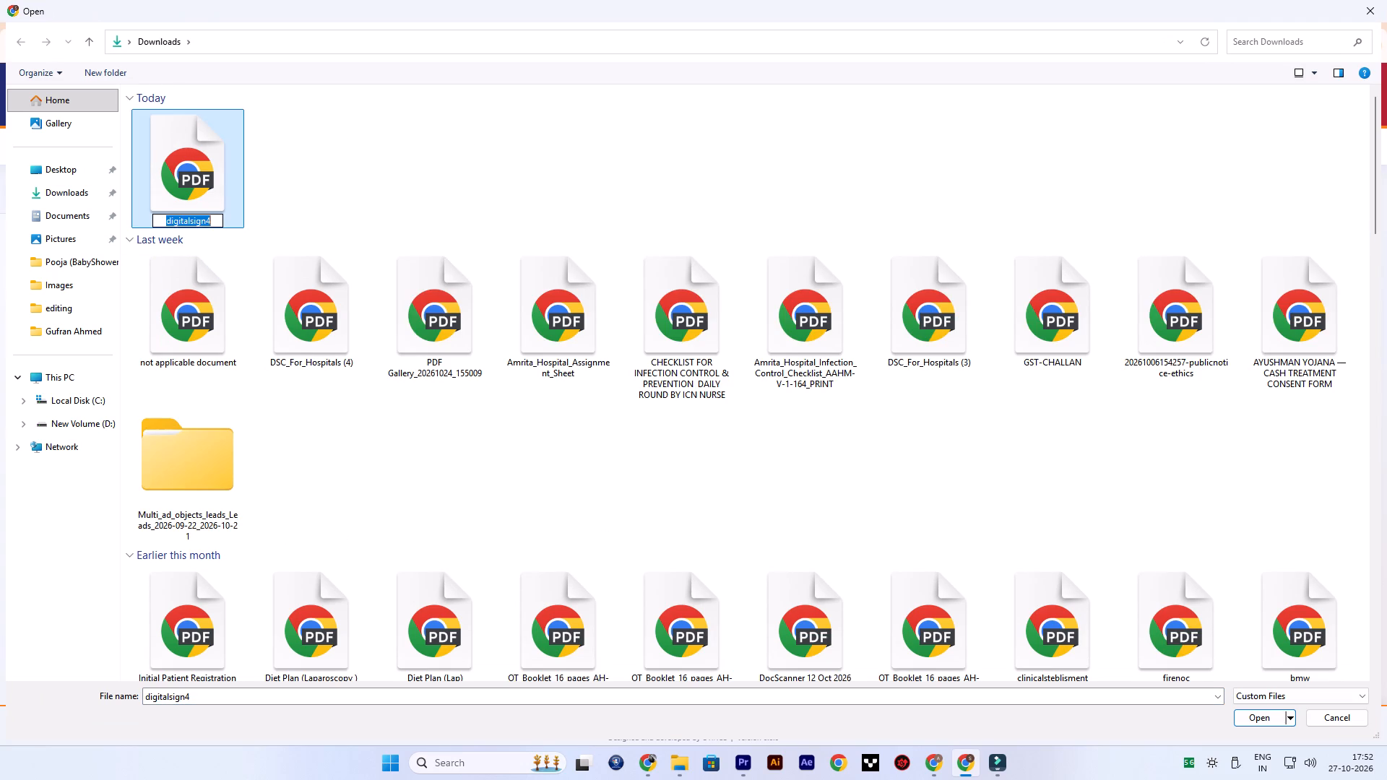
{"action": "key", "text": "Right"}
{"action": "key", "text": "BackSpace"}
{"action": "key", "text": "5"}
{"action": "key", "text": "Return"}
{"action": "key", "text": "Return"}
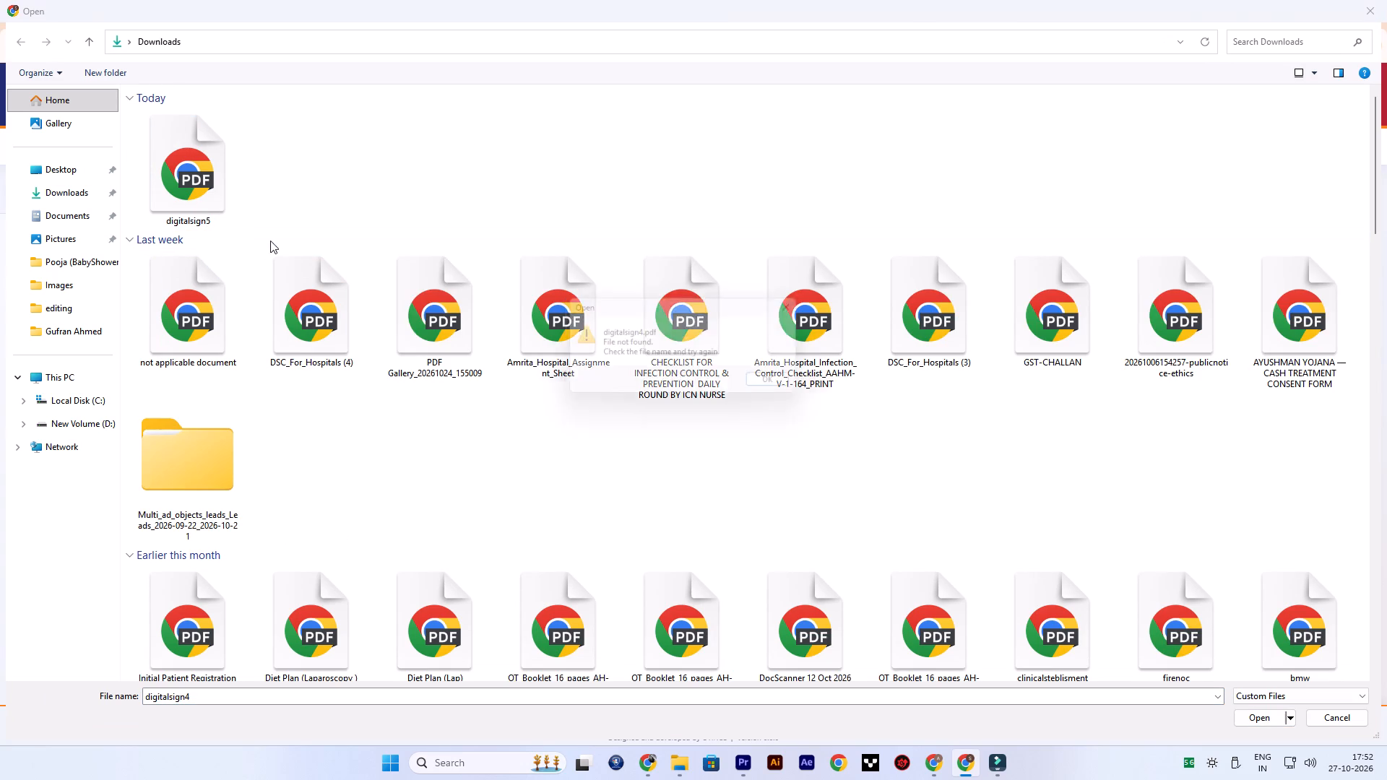
Attach digitalsign5 as the undertaking PDF for the Copy of Complete MoA with CGHS and retry the upload.
{"action": "left_click", "coordinate": [222, 199]}
{"action": "key", "text": "Return"}
{"action": "double_click", "coordinate": [212, 163]}
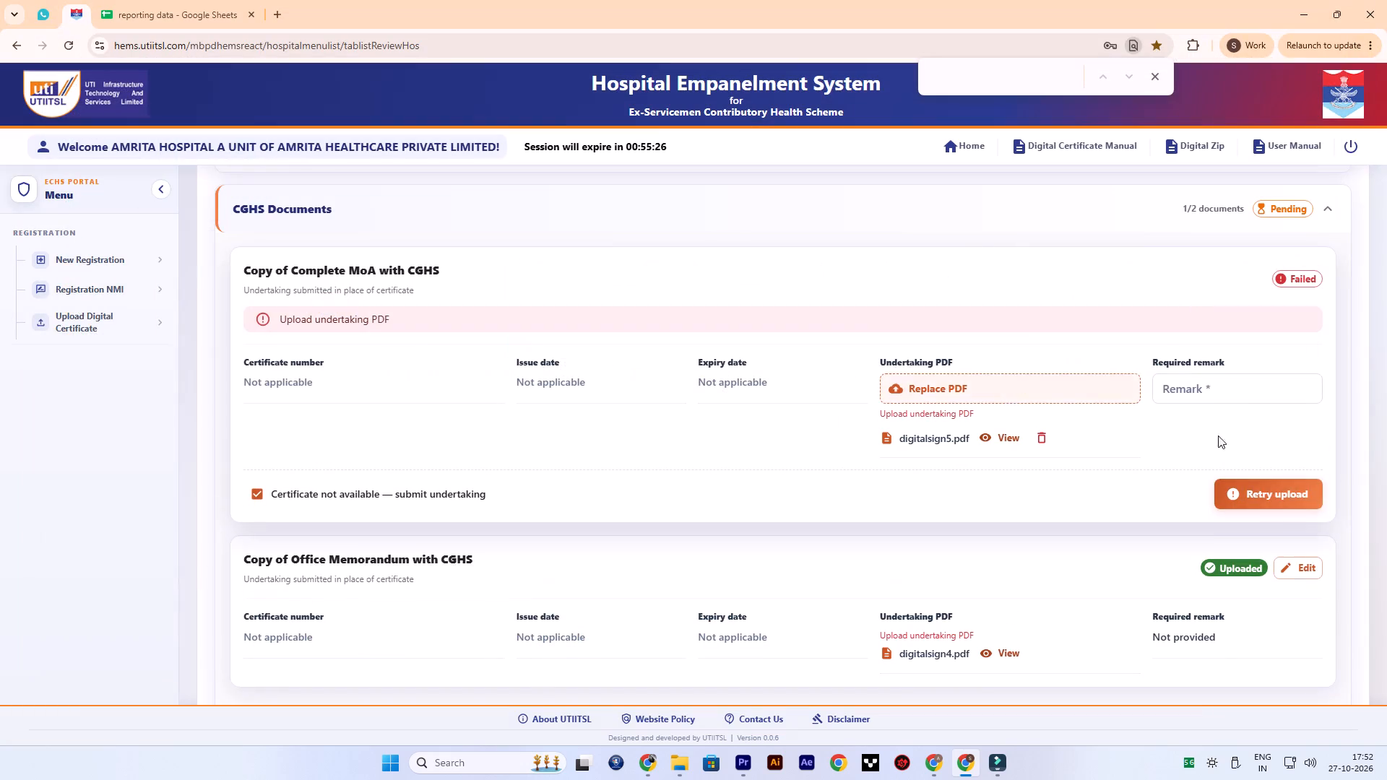
{"action": "left_click", "coordinate": [1256, 497]}
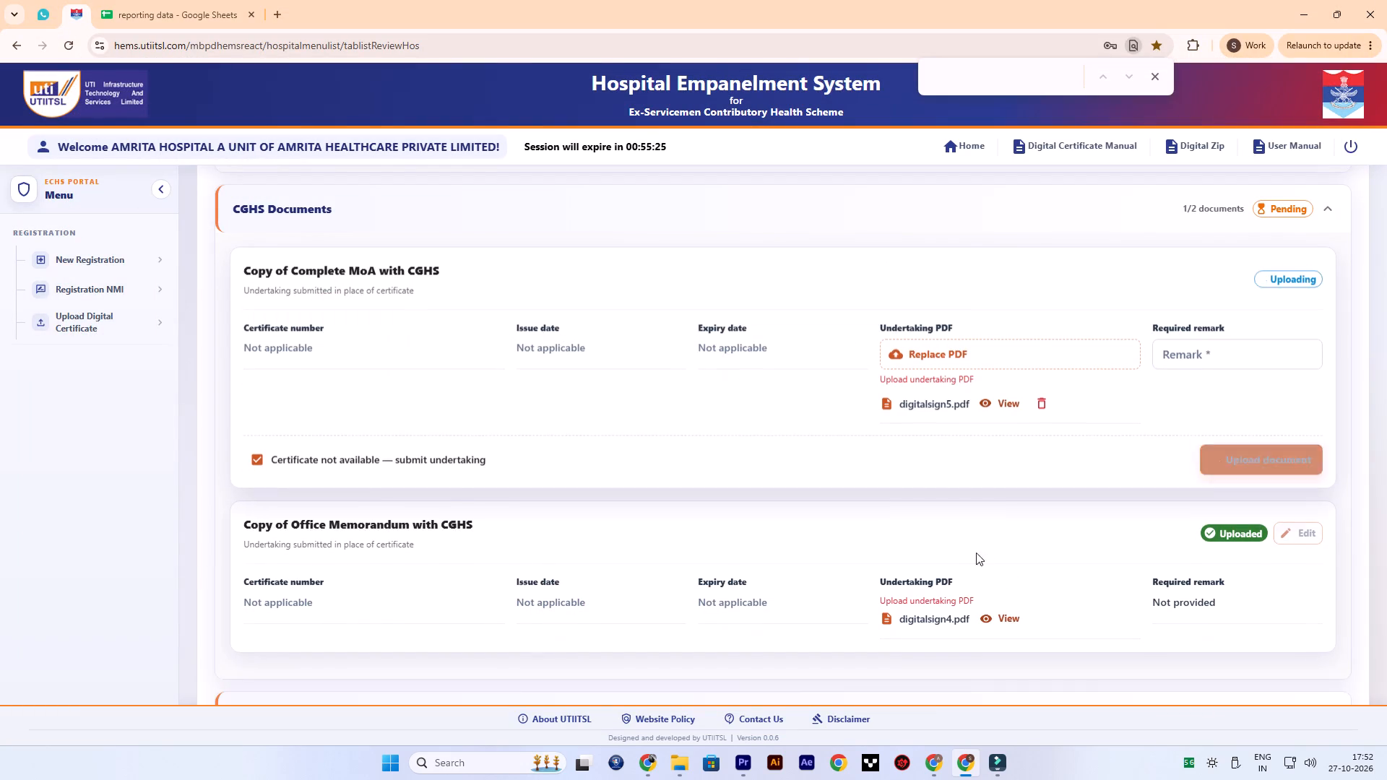
While choosing a PDF for the Copy of Subsidiary Status from Parent Company under Legal Status, rename the digitalsign5 file as digitalsign6.
{"action": "scroll", "coordinate": [969, 548], "scroll_direction": "down", "scroll_amount": 4}
{"action": "scroll", "coordinate": [969, 545], "scroll_direction": "up", "scroll_amount": 13}
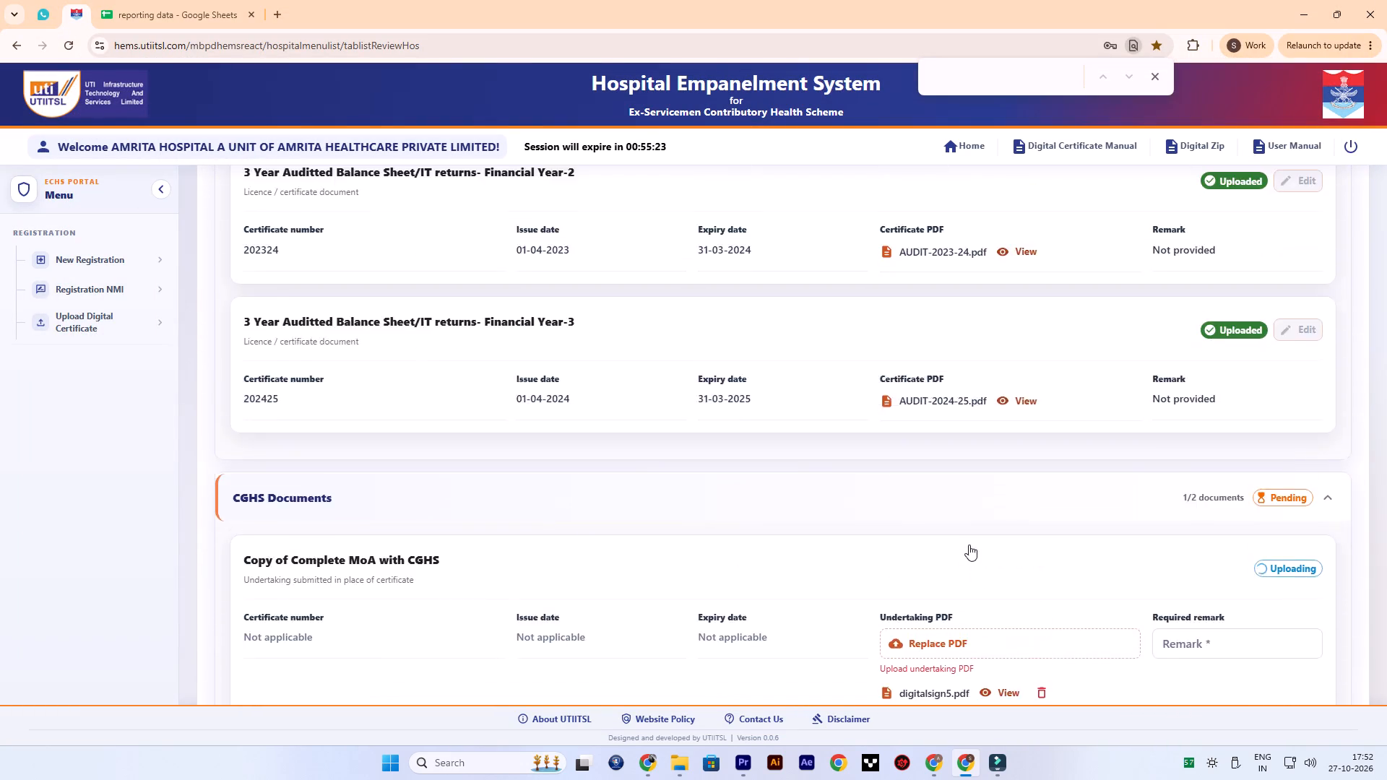
{"action": "scroll", "coordinate": [969, 545], "scroll_direction": "up", "scroll_amount": 12}
{"action": "left_click", "coordinate": [983, 396]}
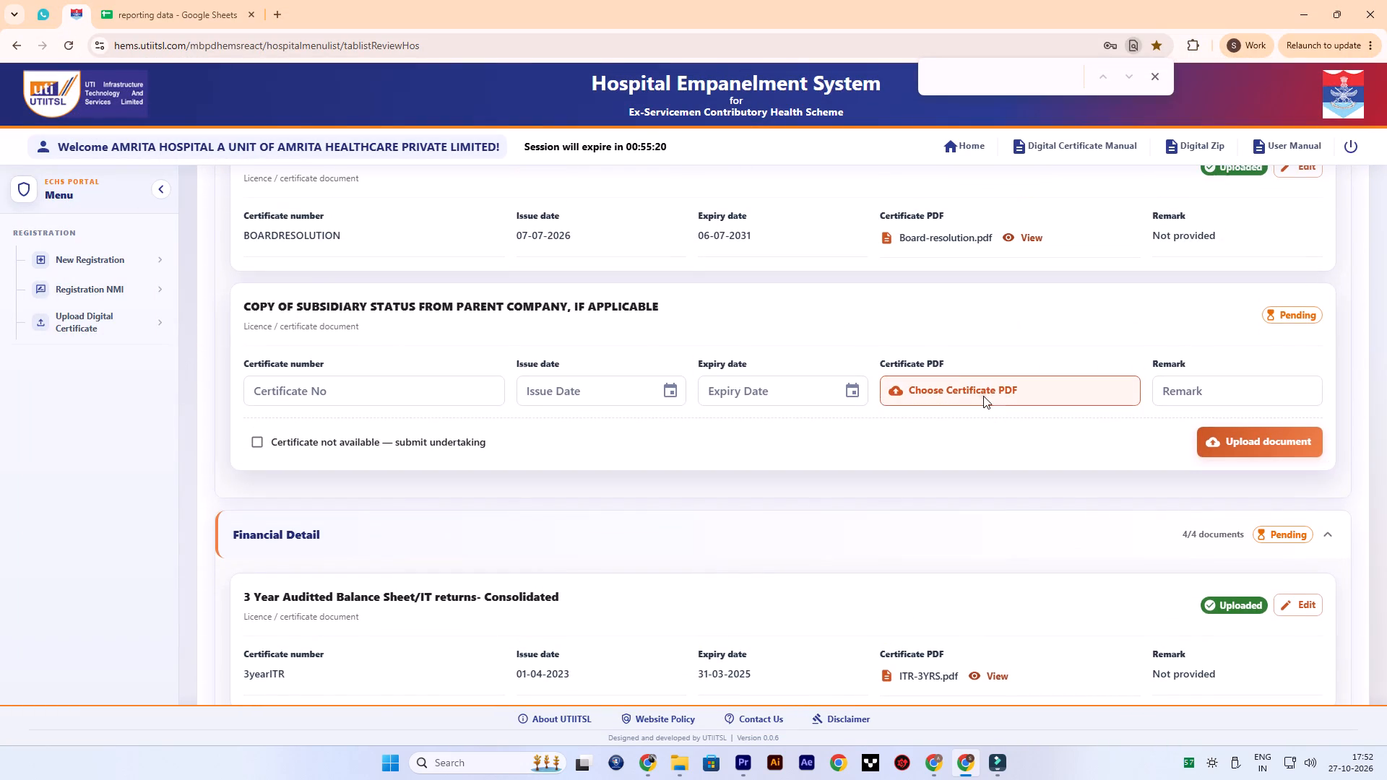
{"action": "left_click", "coordinate": [210, 158]}
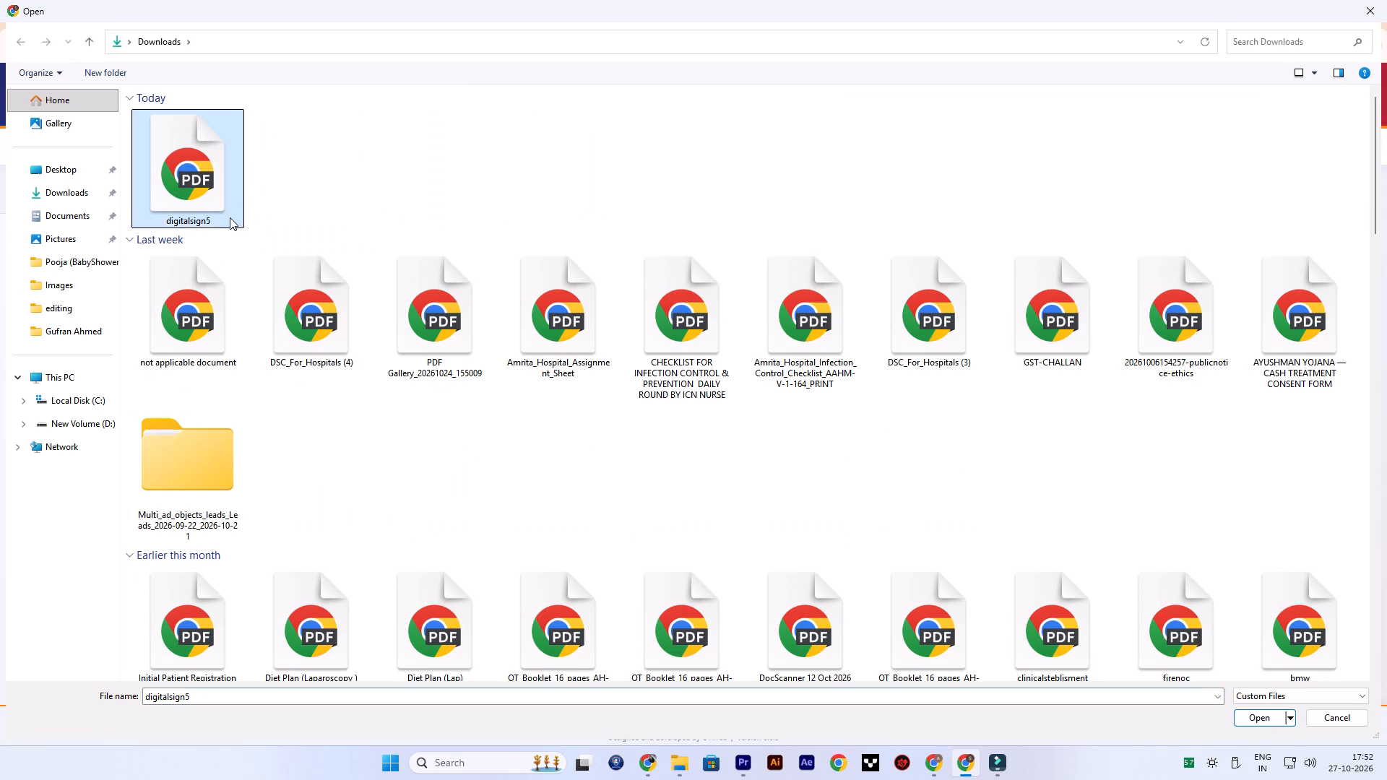
{"action": "left_click", "coordinate": [191, 217]}
{"action": "key", "text": "Right"}
{"action": "key", "text": "BackSpace"}
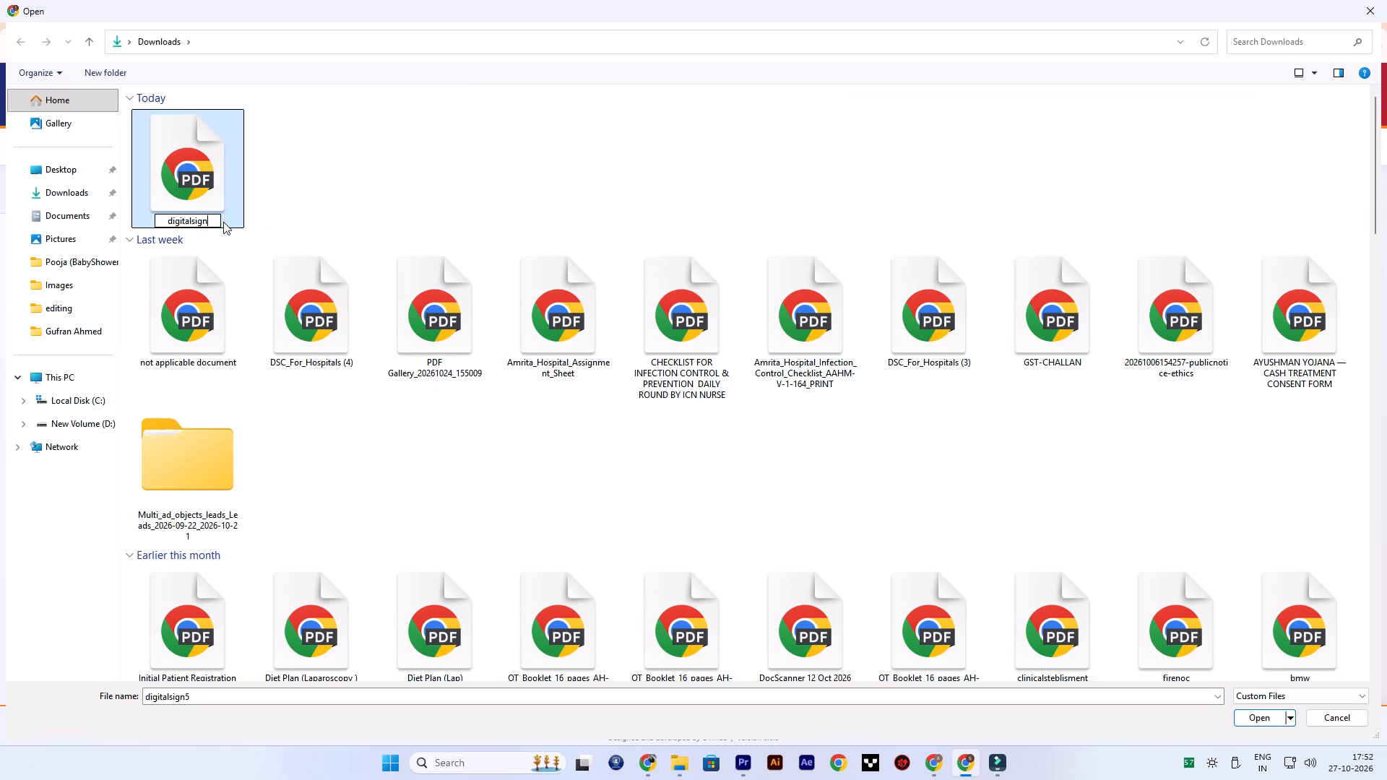
{"action": "key", "text": "6"}
{"action": "key", "text": "Return"}
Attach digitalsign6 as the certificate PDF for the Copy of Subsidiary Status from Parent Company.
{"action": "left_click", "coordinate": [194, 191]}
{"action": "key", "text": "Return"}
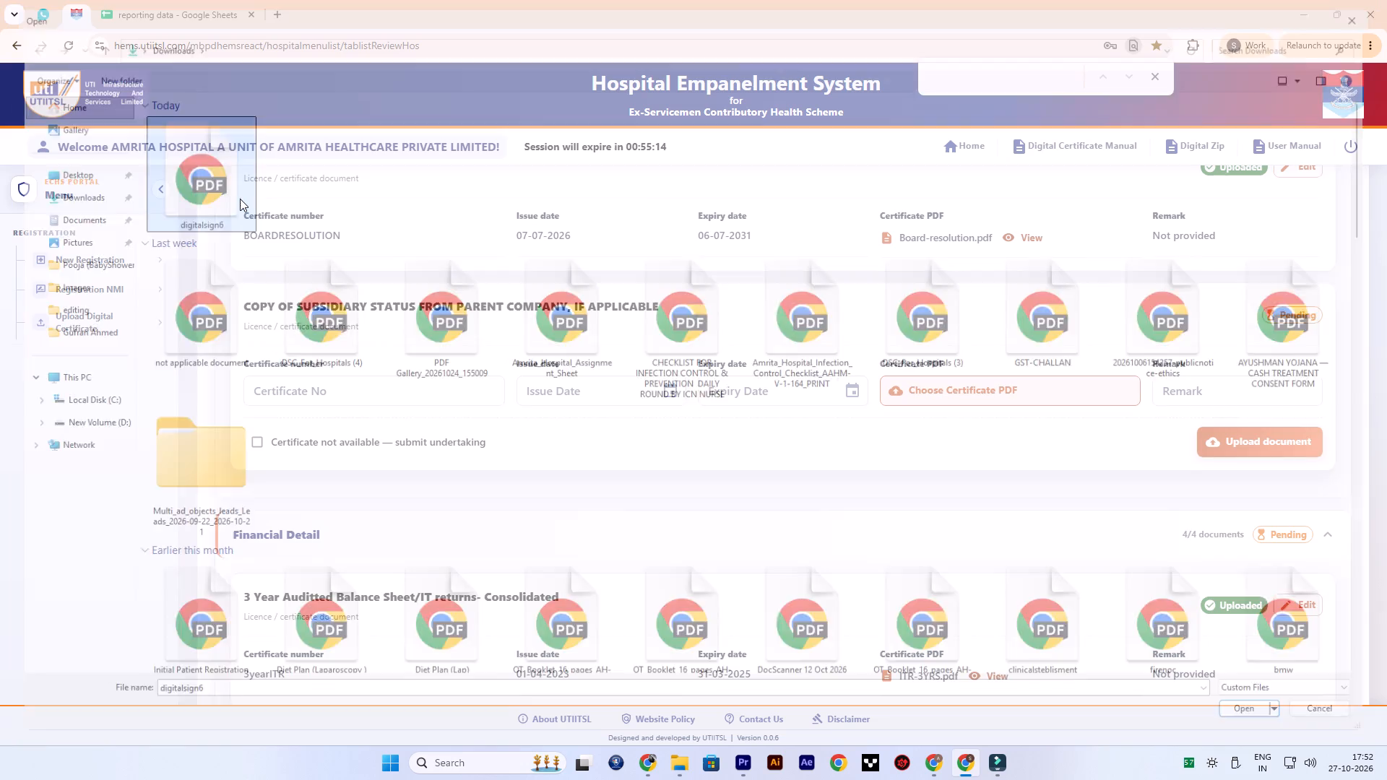
Mark the Copy of Subsidiary Status from Parent Company as not available, for submission by undertaking, and try to upload it.
{"action": "left_click", "coordinate": [363, 481]}
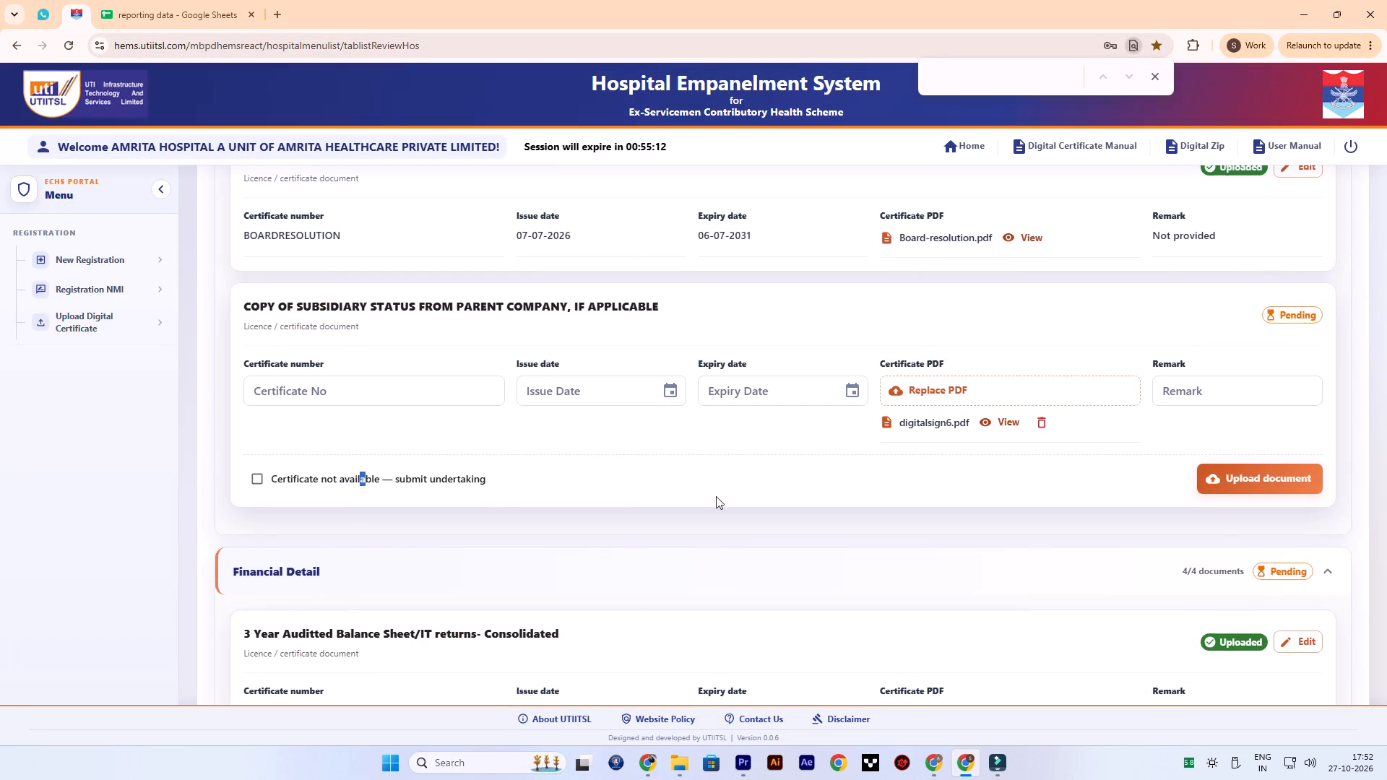
{"action": "left_click", "coordinate": [249, 472]}
{"action": "left_click", "coordinate": [1282, 441]}
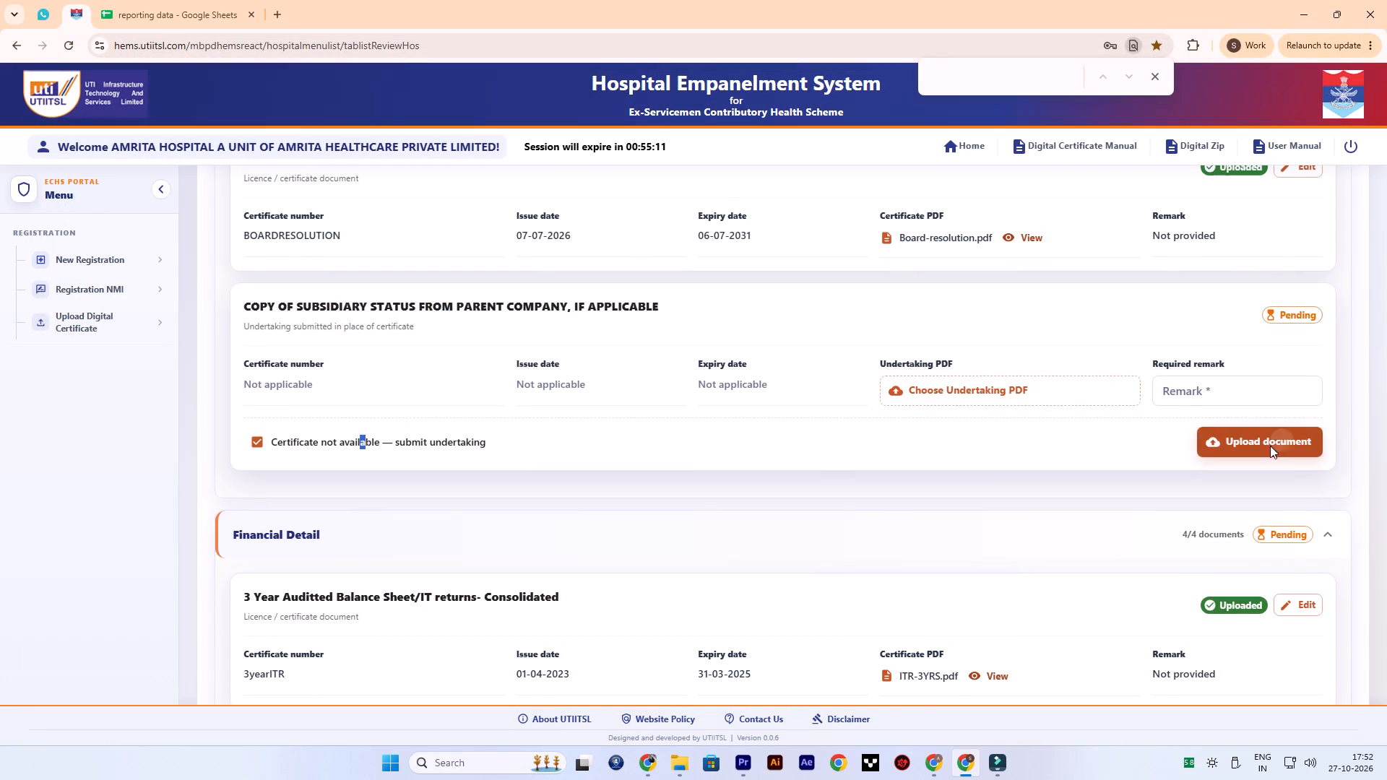
{"action": "scroll", "coordinate": [975, 511], "scroll_direction": "down", "scroll_amount": 4}
{"action": "scroll", "coordinate": [974, 511], "scroll_direction": "up", "scroll_amount": 3}
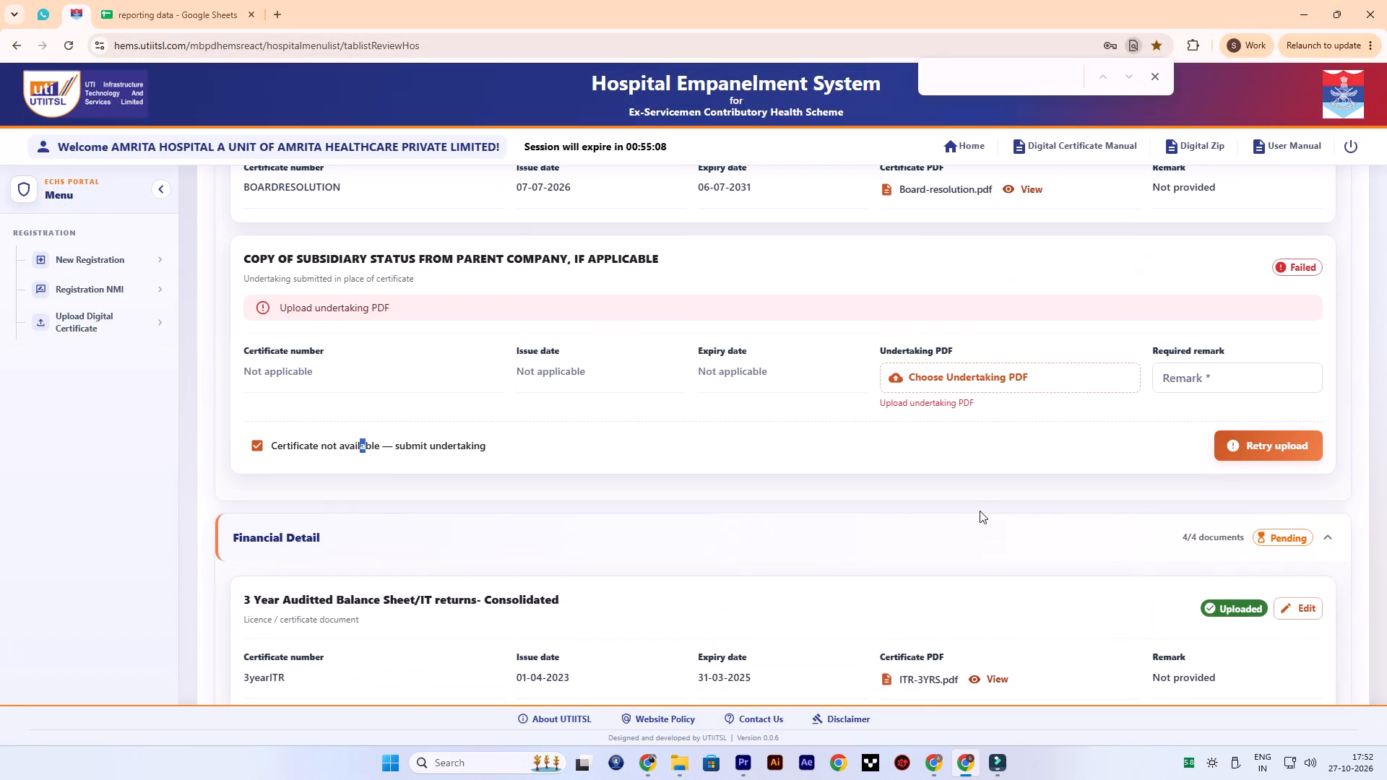
{"action": "left_click", "coordinate": [1286, 443]}
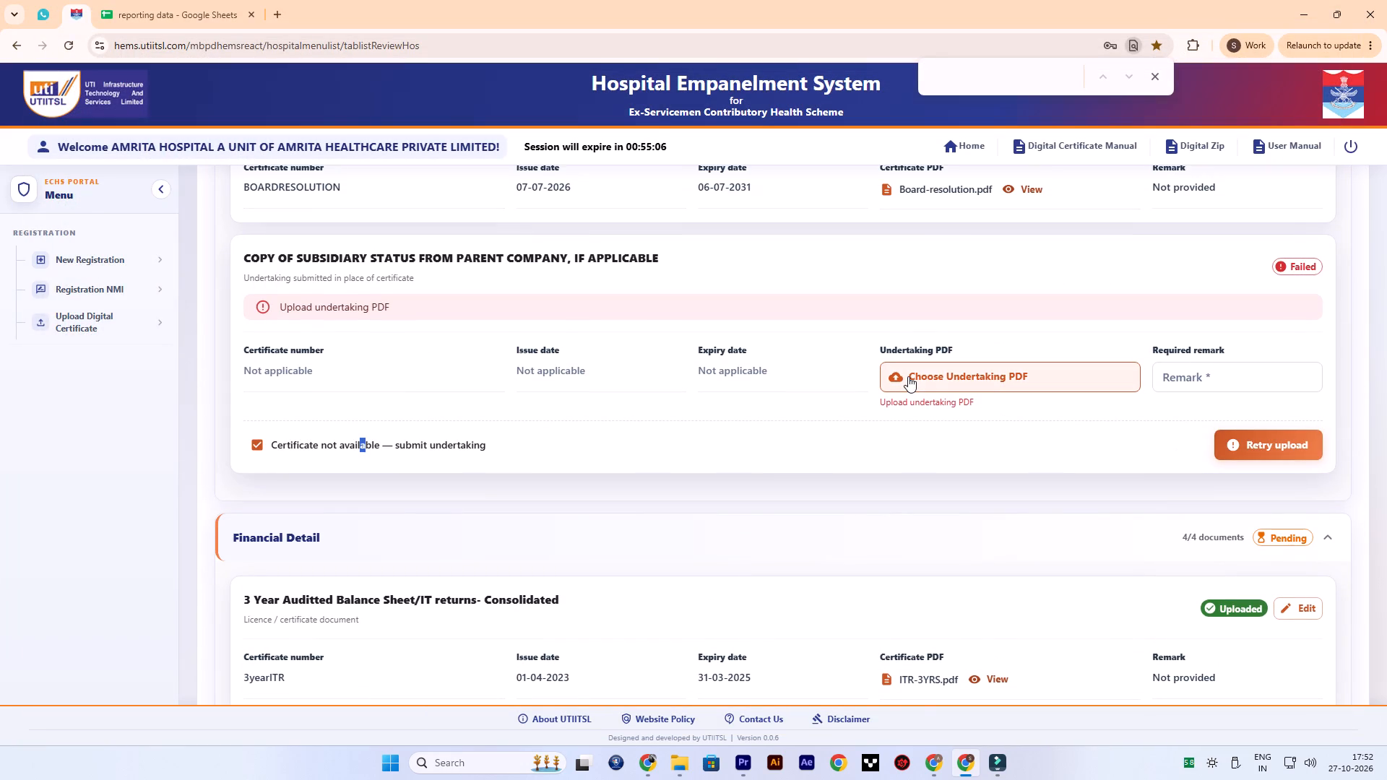
Attach digitalsign6 as the undertaking PDF for the Copy of Subsidiary Status from Parent Company and retry the upload.
{"action": "left_click", "coordinate": [920, 378]}
{"action": "left_click", "coordinate": [169, 193]}
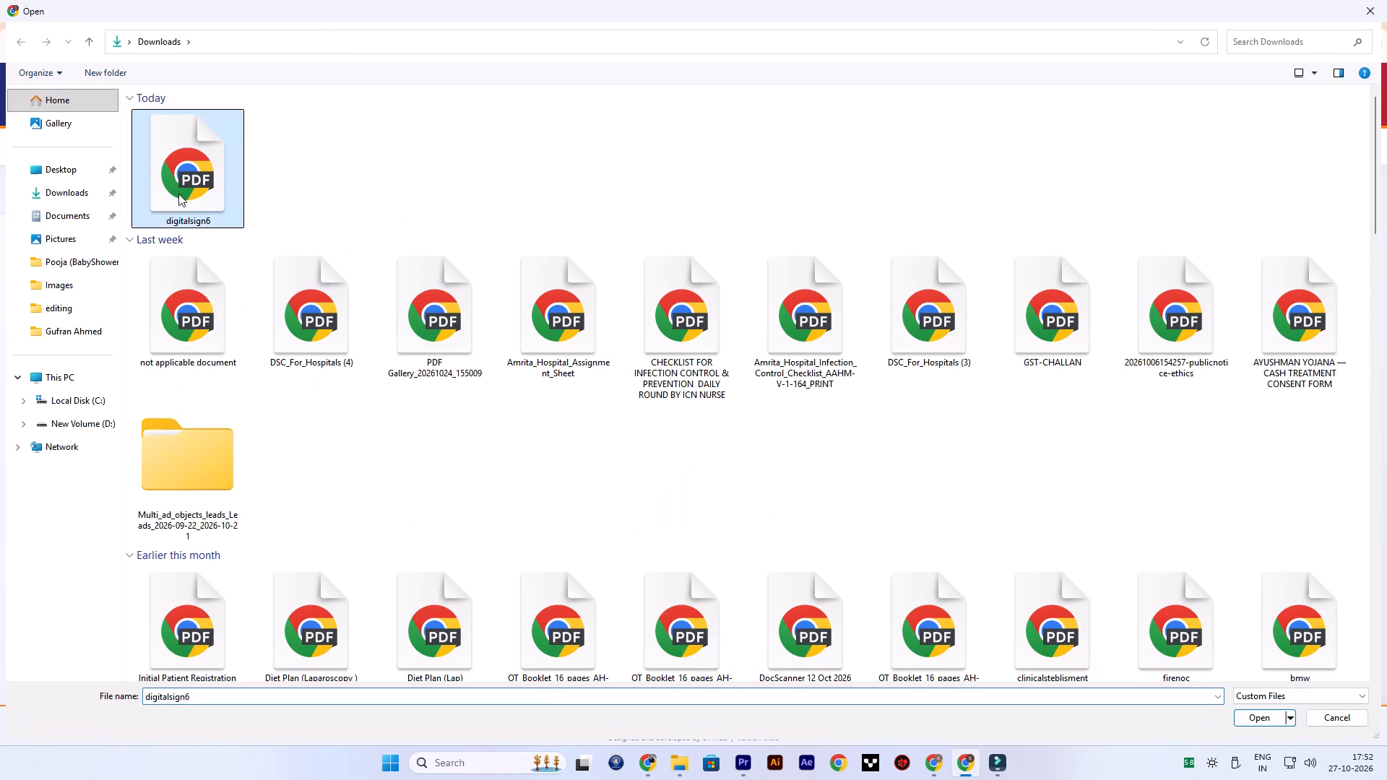
{"action": "key", "text": "Return"}
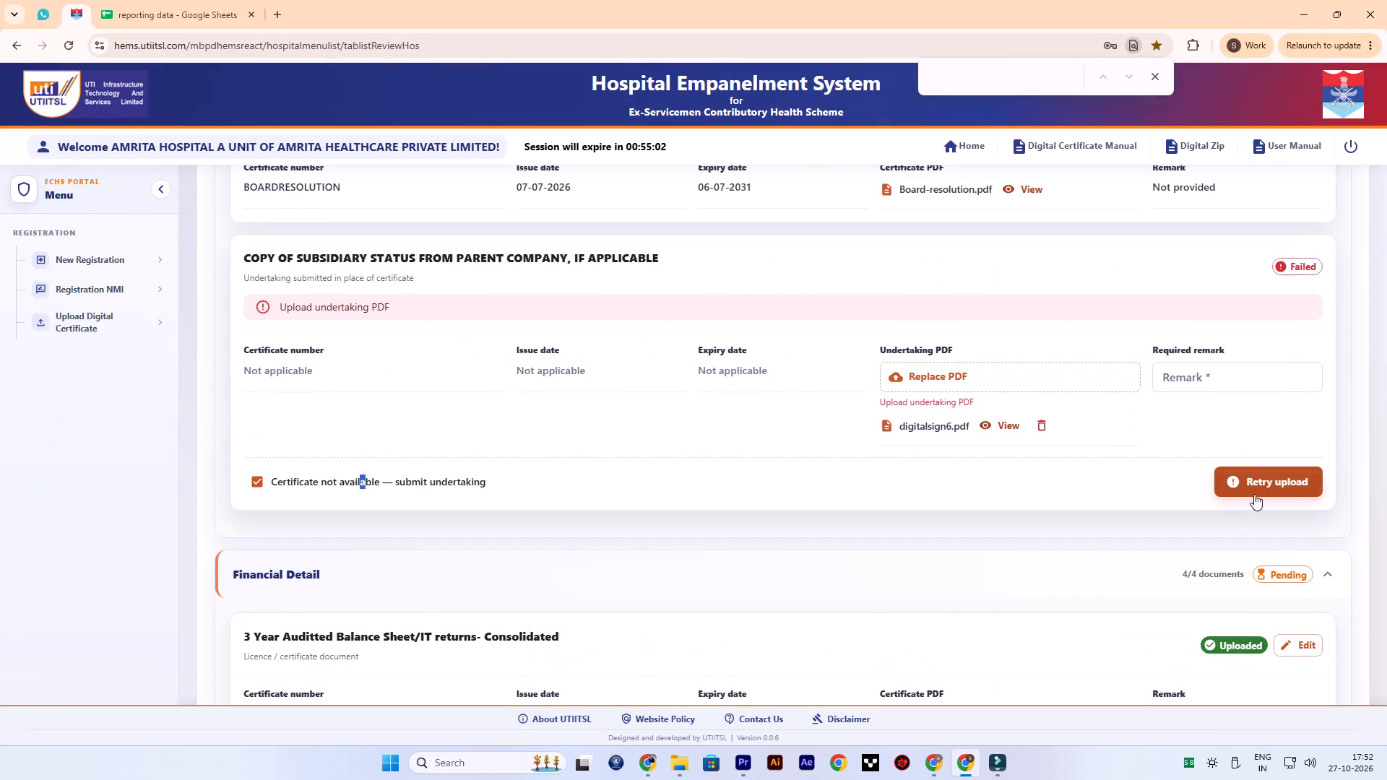
{"action": "left_click", "coordinate": [1274, 487]}
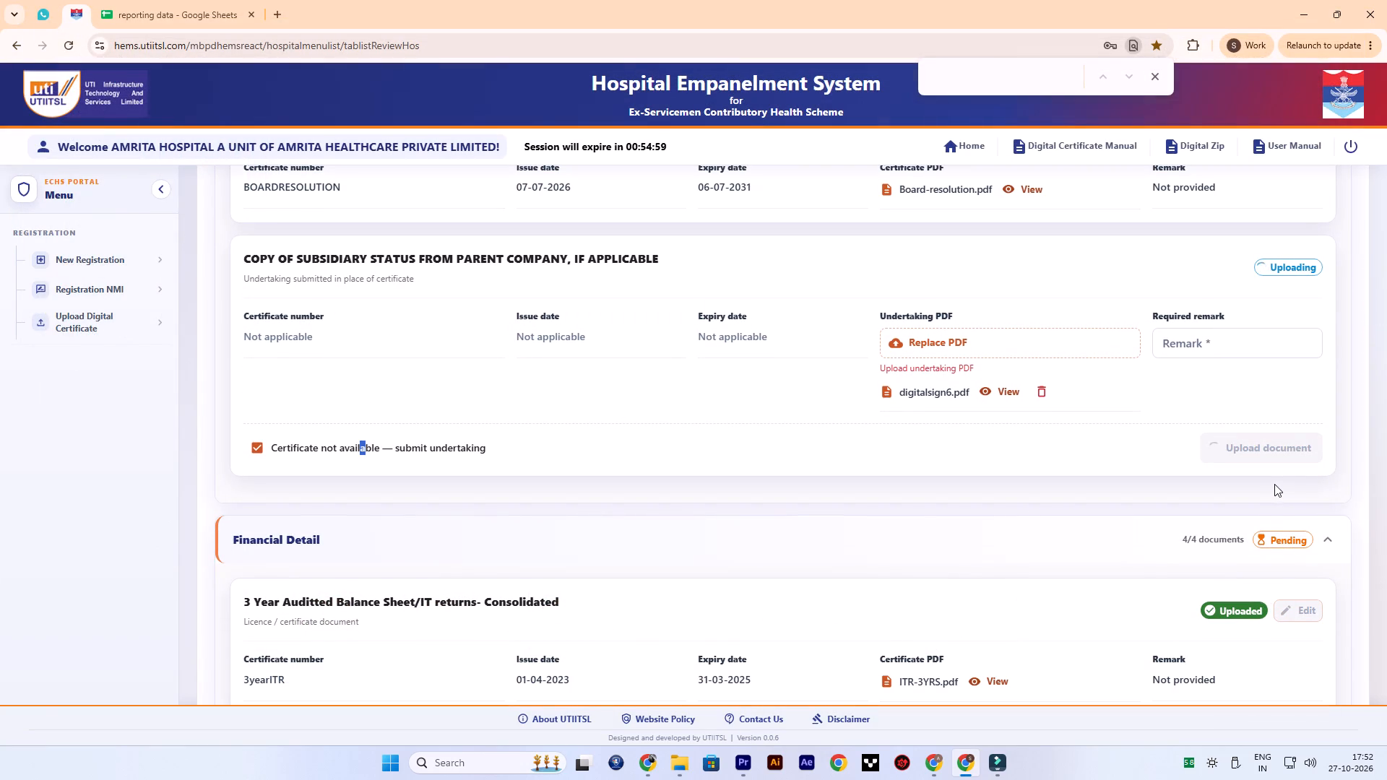
Mark the Copy of Existing List of Rates Approved by Hospital as not available, for submission by undertaking.
{"action": "scroll", "coordinate": [894, 383], "scroll_direction": "up", "scroll_amount": 14}
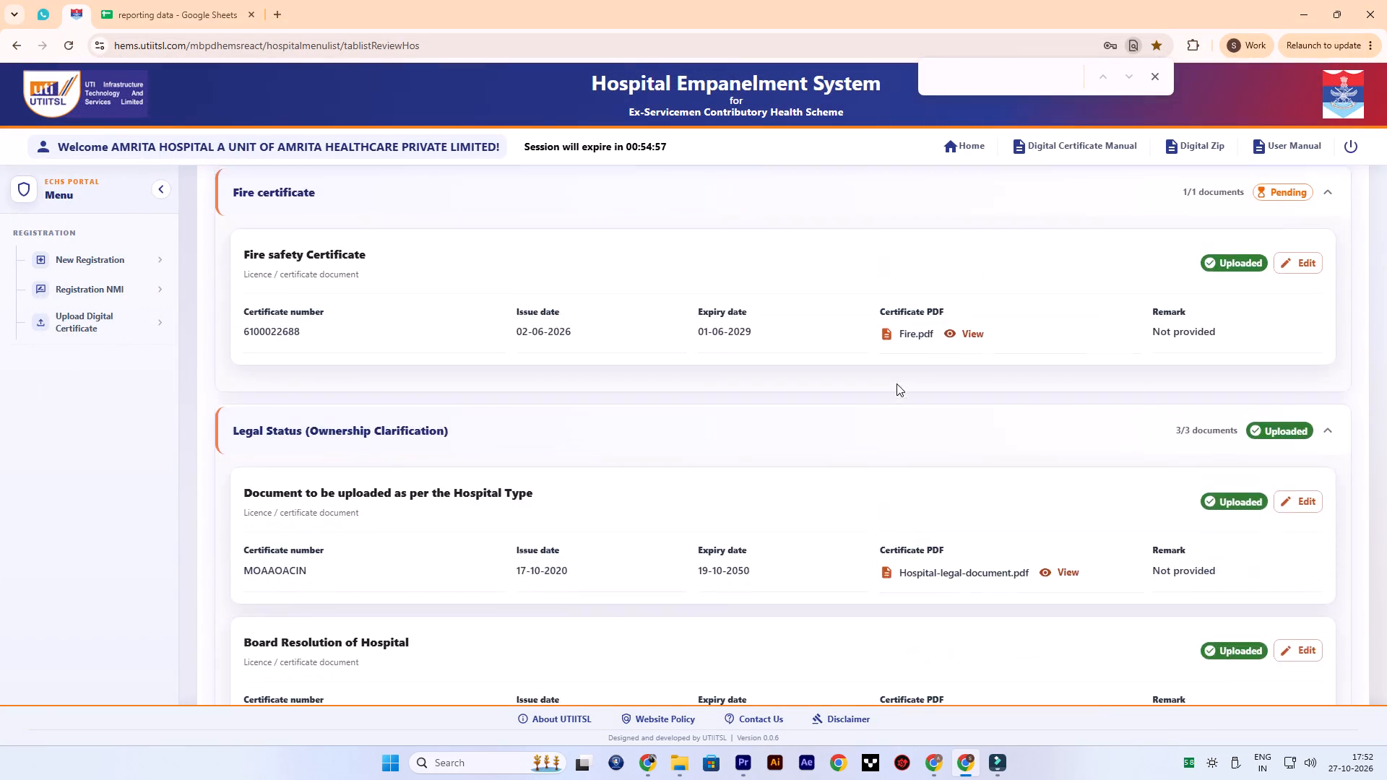
{"action": "scroll", "coordinate": [896, 383], "scroll_direction": "up", "scroll_amount": 5}
{"action": "left_click", "coordinate": [260, 480]}
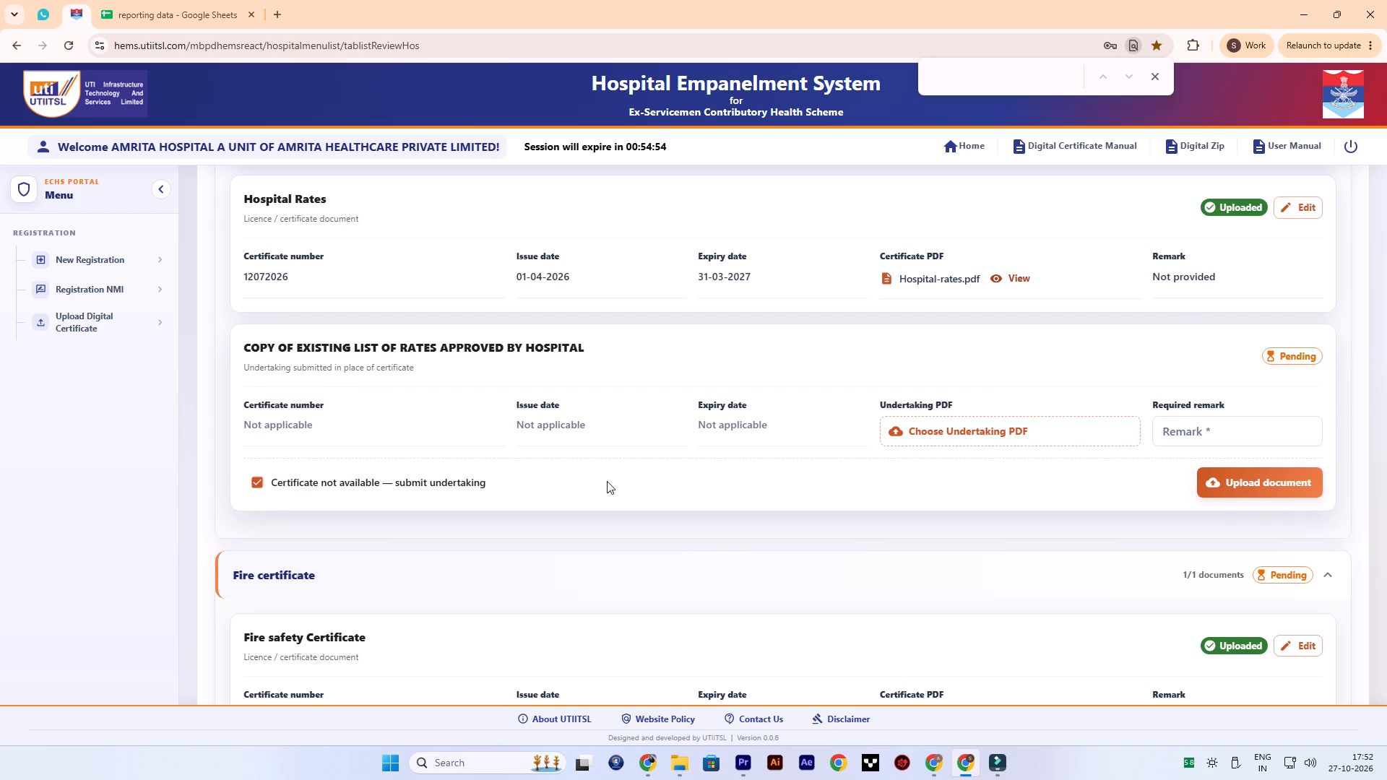
While choosing the undertaking PDF for the Copy of Existing List of Rates, rename the digitalsign6 file as digitalsign7.
{"action": "left_click", "coordinate": [976, 433]}
{"action": "left_click", "coordinate": [191, 196]}
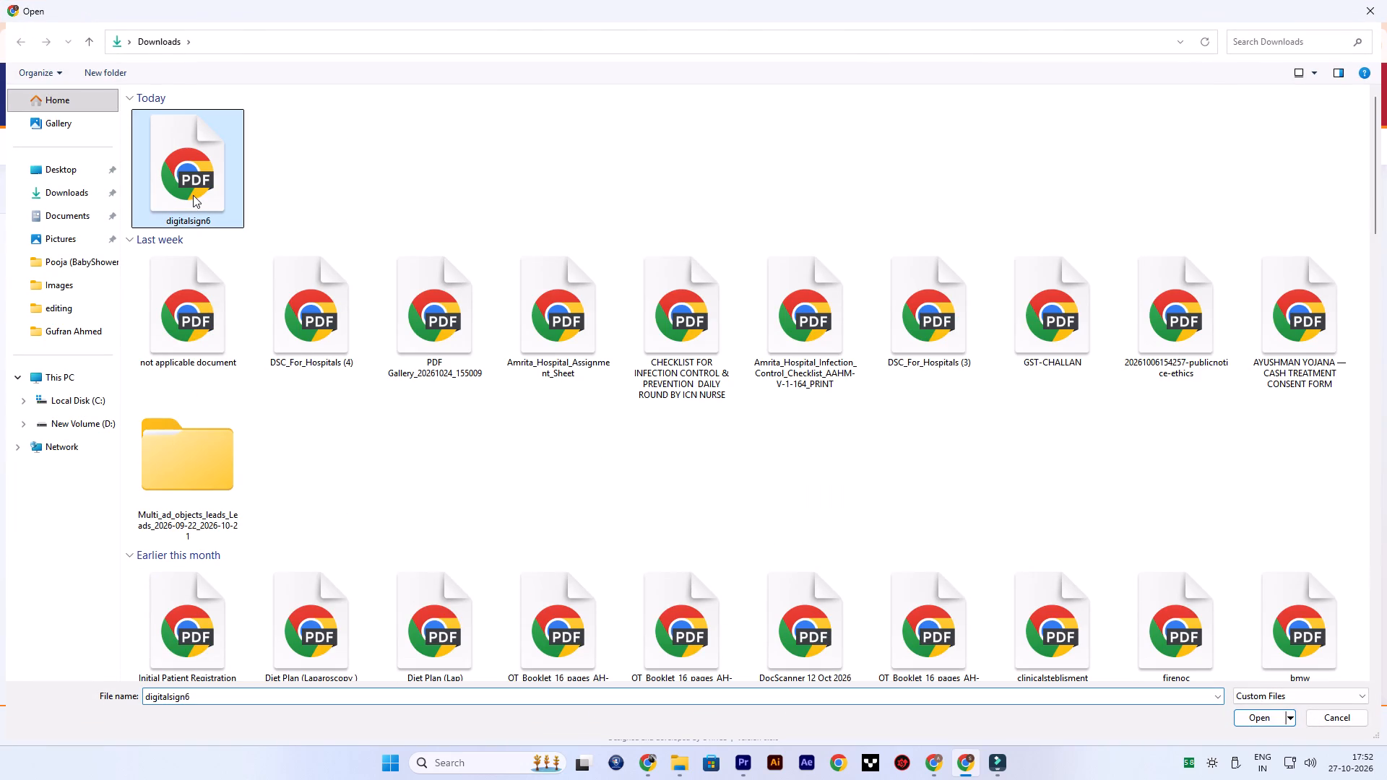
{"action": "left_click", "coordinate": [200, 213]}
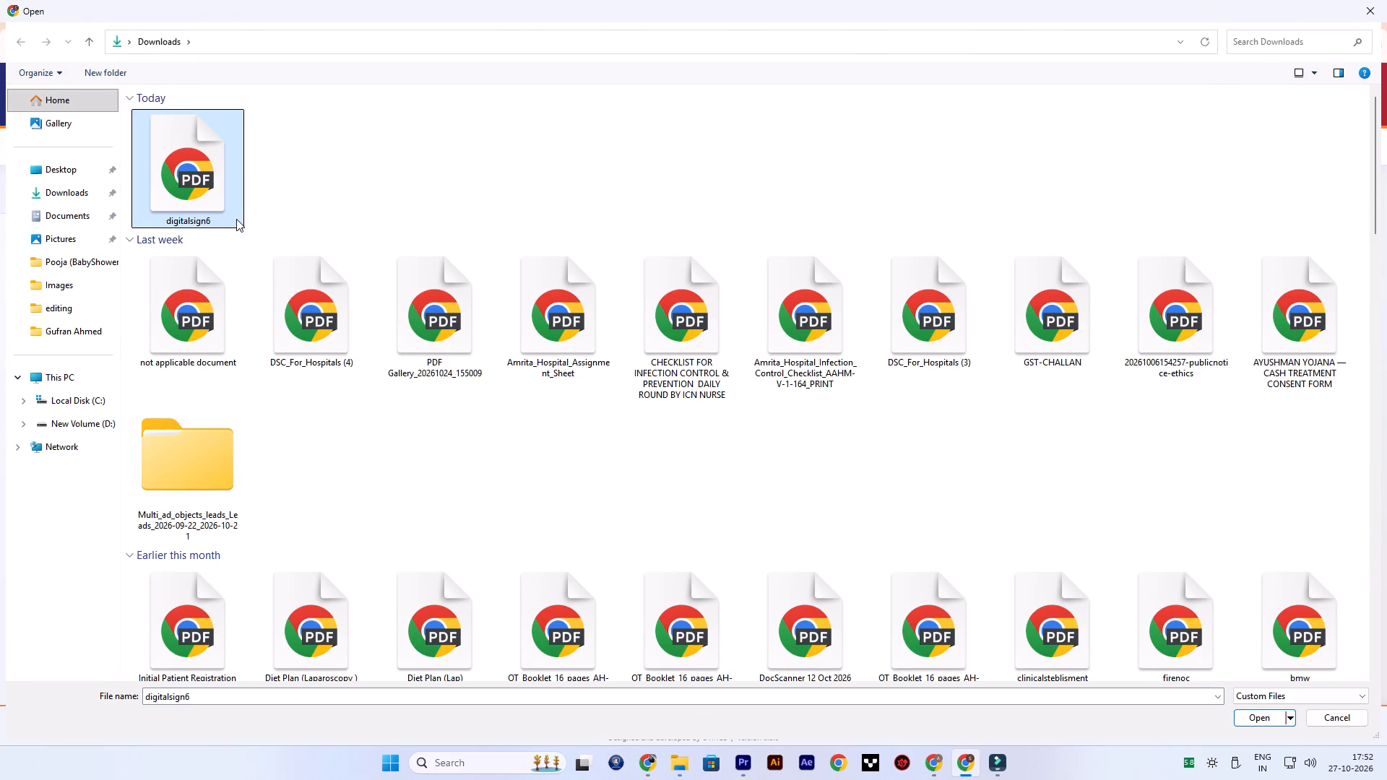
{"action": "left_click", "coordinate": [212, 217]}
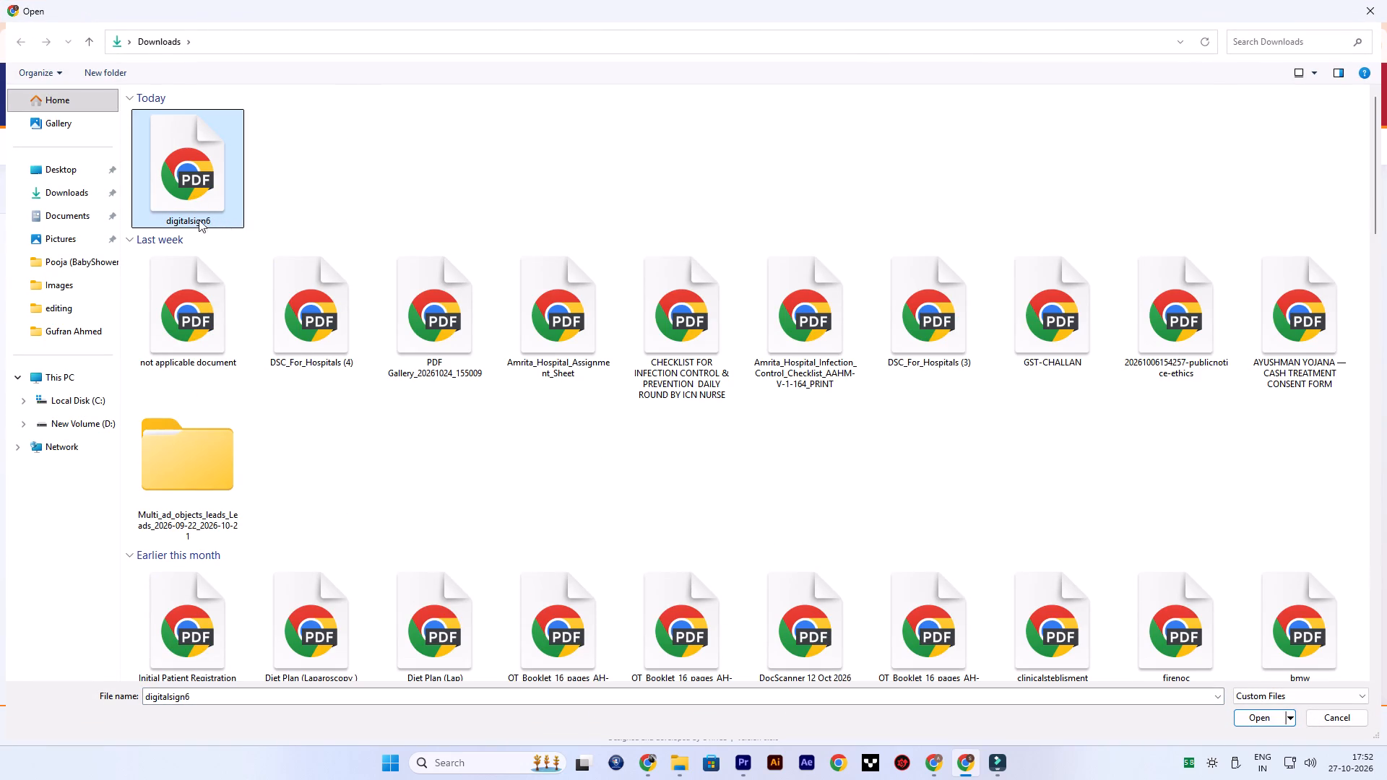
{"action": "left_click", "coordinate": [199, 217]}
{"action": "key", "text": "Right"}
{"action": "key", "text": "BackSpace"}
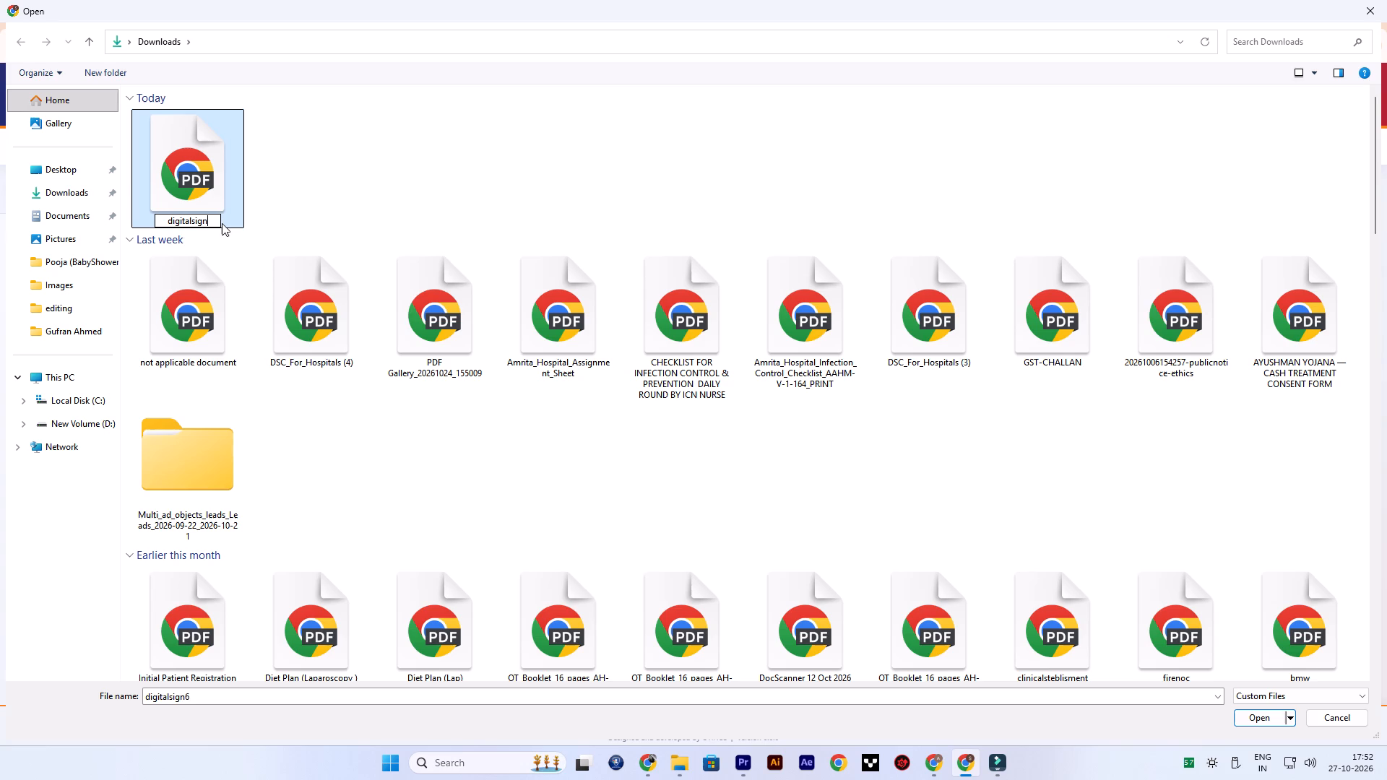
{"action": "key", "text": "7"}
{"action": "left_click", "coordinate": [285, 186]}
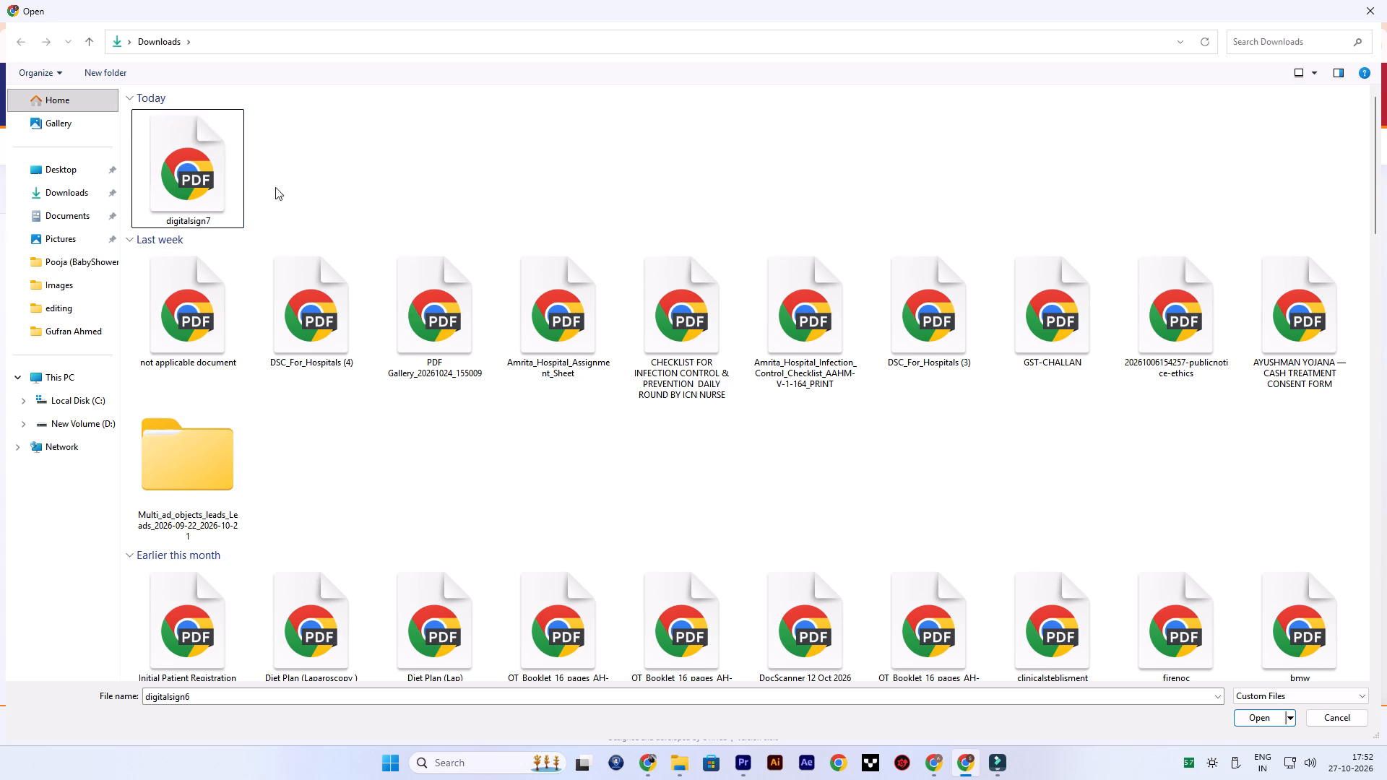
Attach digitalsign7 as the undertaking PDF for the Copy of Existing List of Rates Approved by Hospital and upload it.
{"action": "left_click", "coordinate": [214, 178]}
{"action": "key", "text": "Return"}
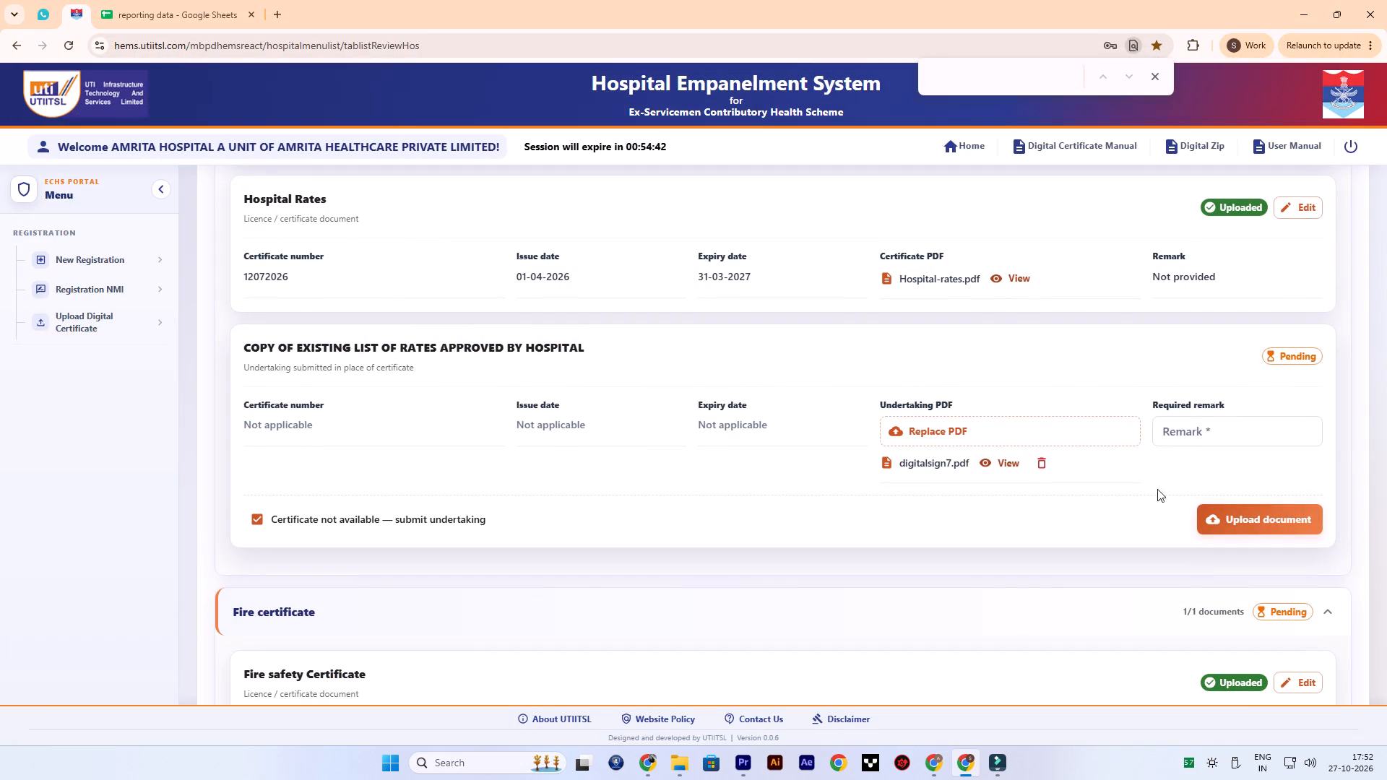
{"action": "left_click", "coordinate": [1258, 526]}
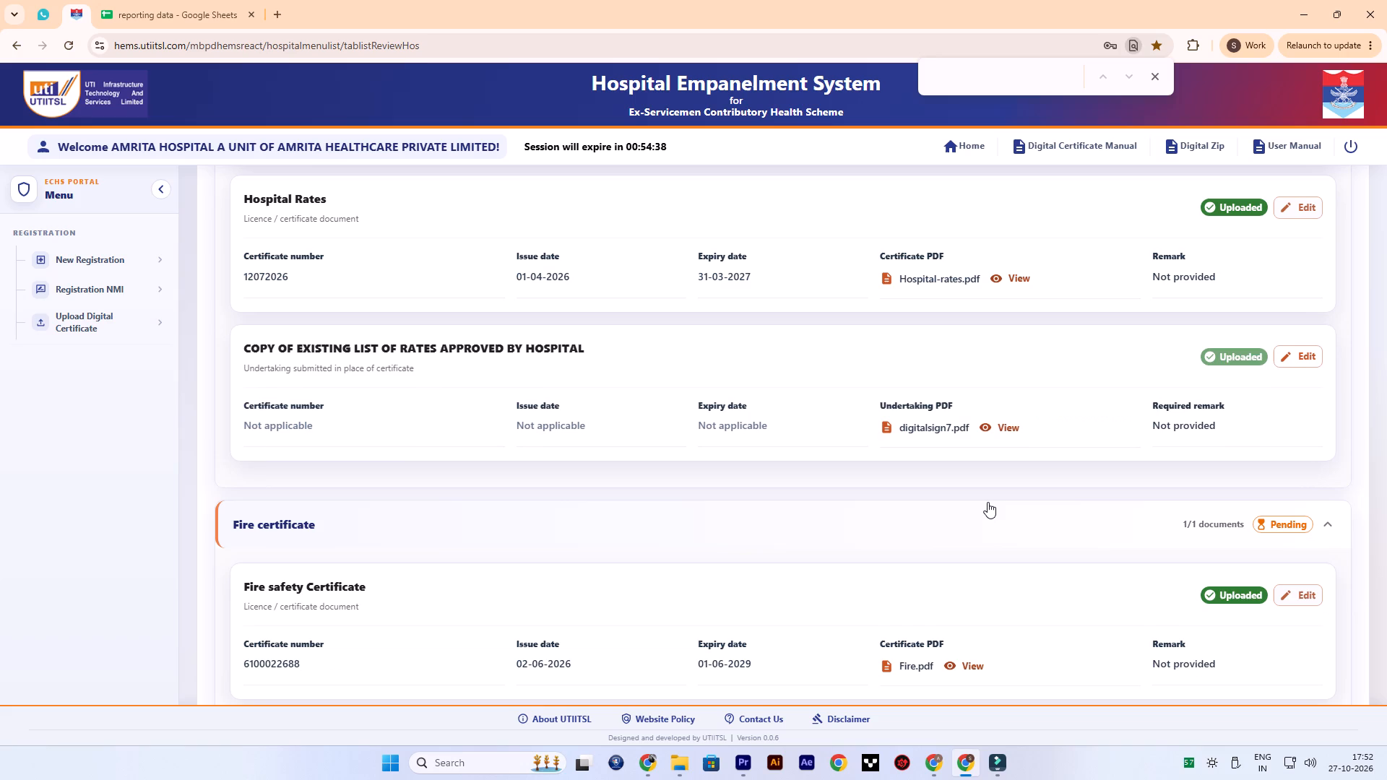
Mark the Copy of Customs Duty Exemption certificate as not available, for submission by undertaking.
{"action": "scroll", "coordinate": [934, 518], "scroll_direction": "up", "scroll_amount": 20}
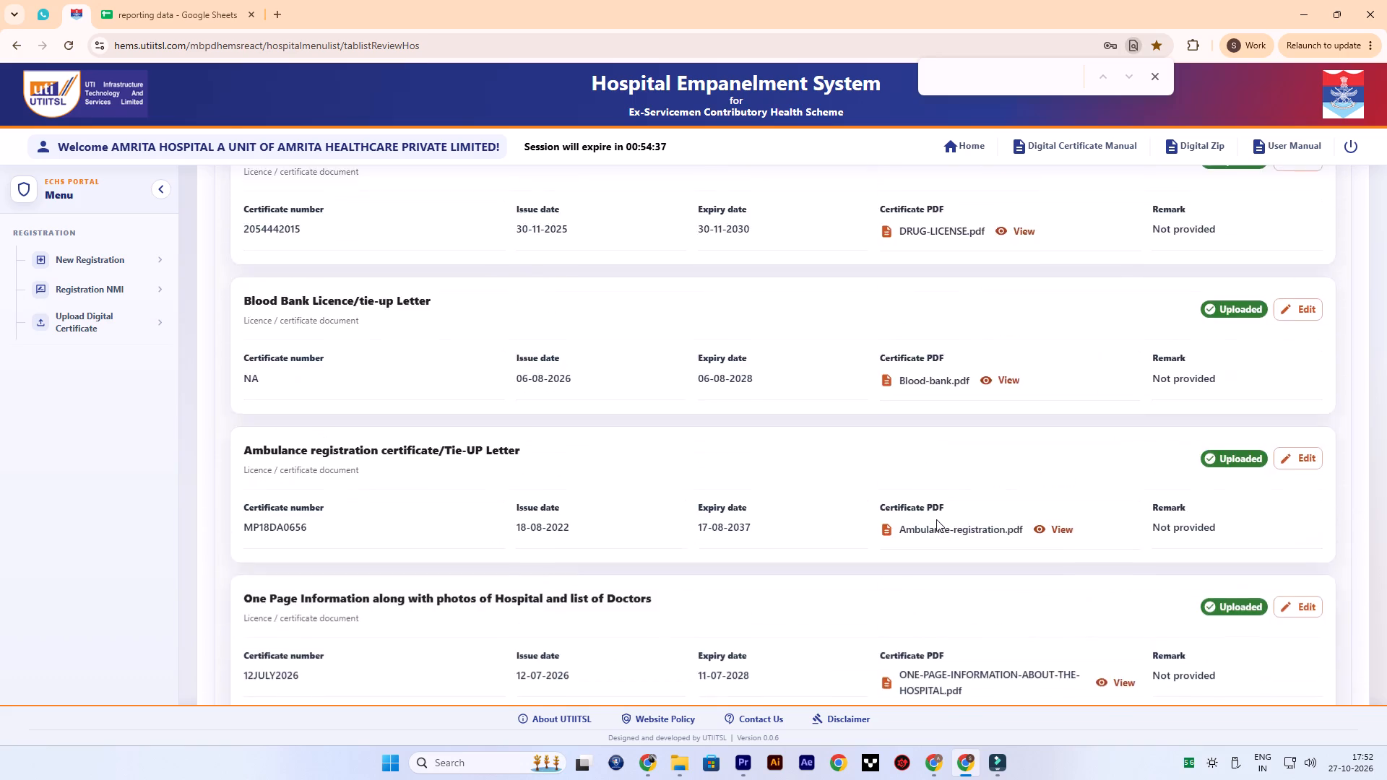
{"action": "scroll", "coordinate": [936, 519], "scroll_direction": "up", "scroll_amount": 9}
{"action": "left_click", "coordinate": [253, 529]}
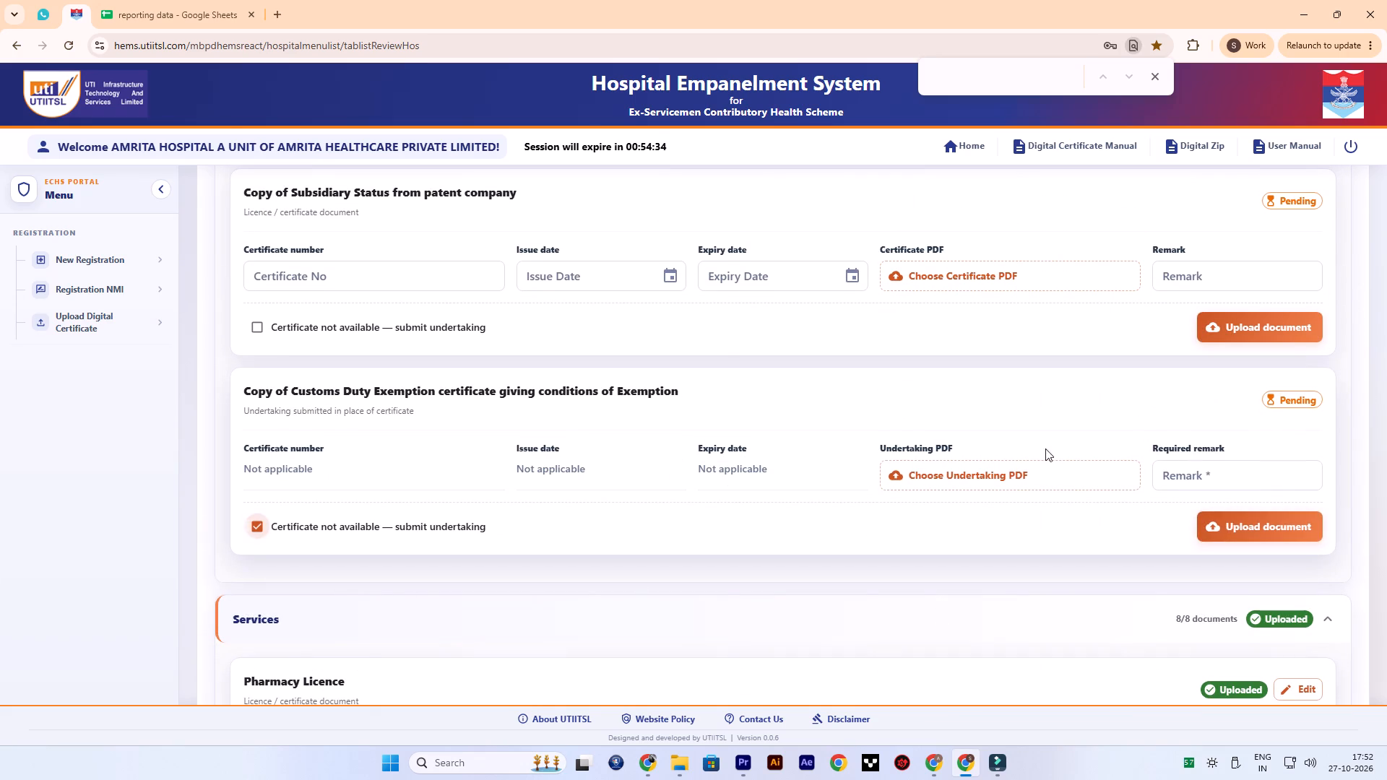
While choosing the undertaking PDF for the Customs Duty Exemption certificate, rename the digitalsign7 file as digitalsign8.
{"action": "left_click", "coordinate": [1033, 469]}
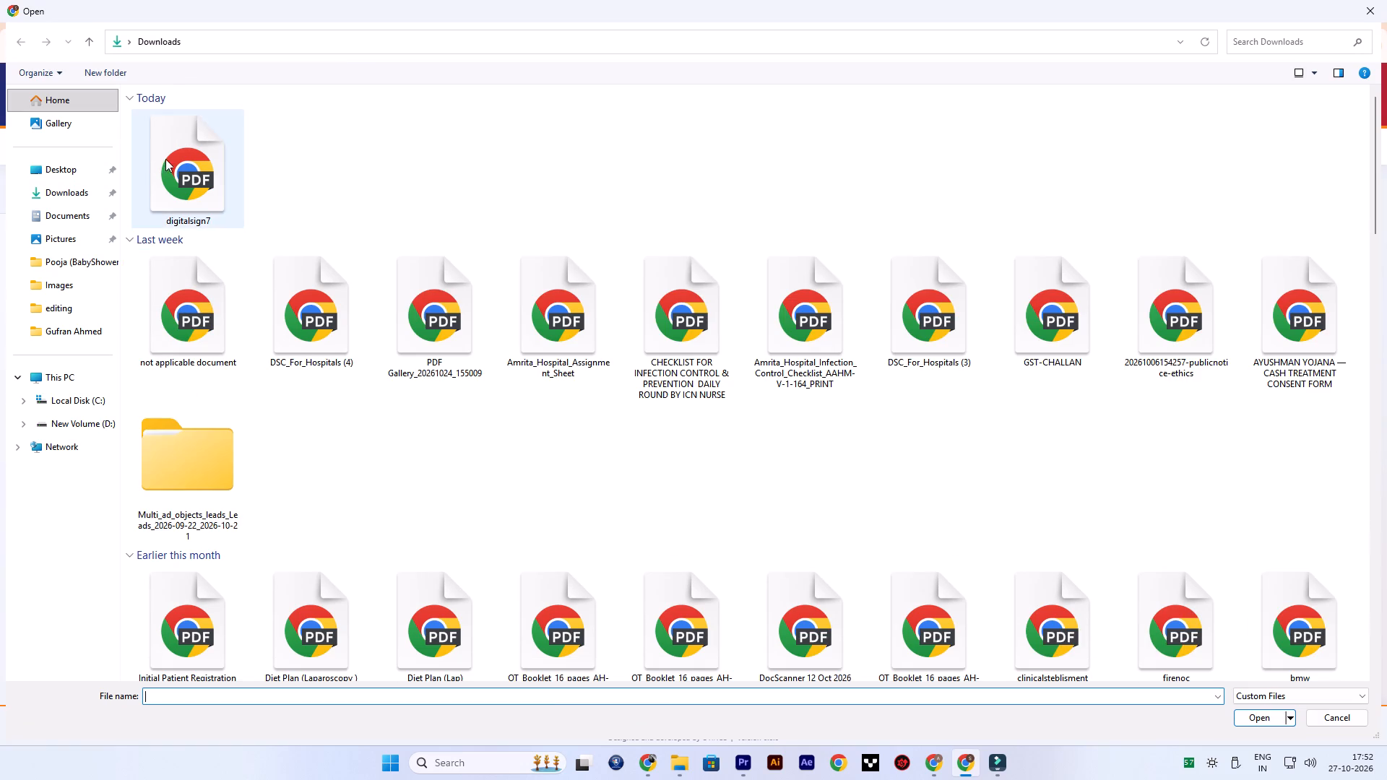
{"action": "left_click", "coordinate": [180, 191]}
{"action": "left_click", "coordinate": [201, 227]}
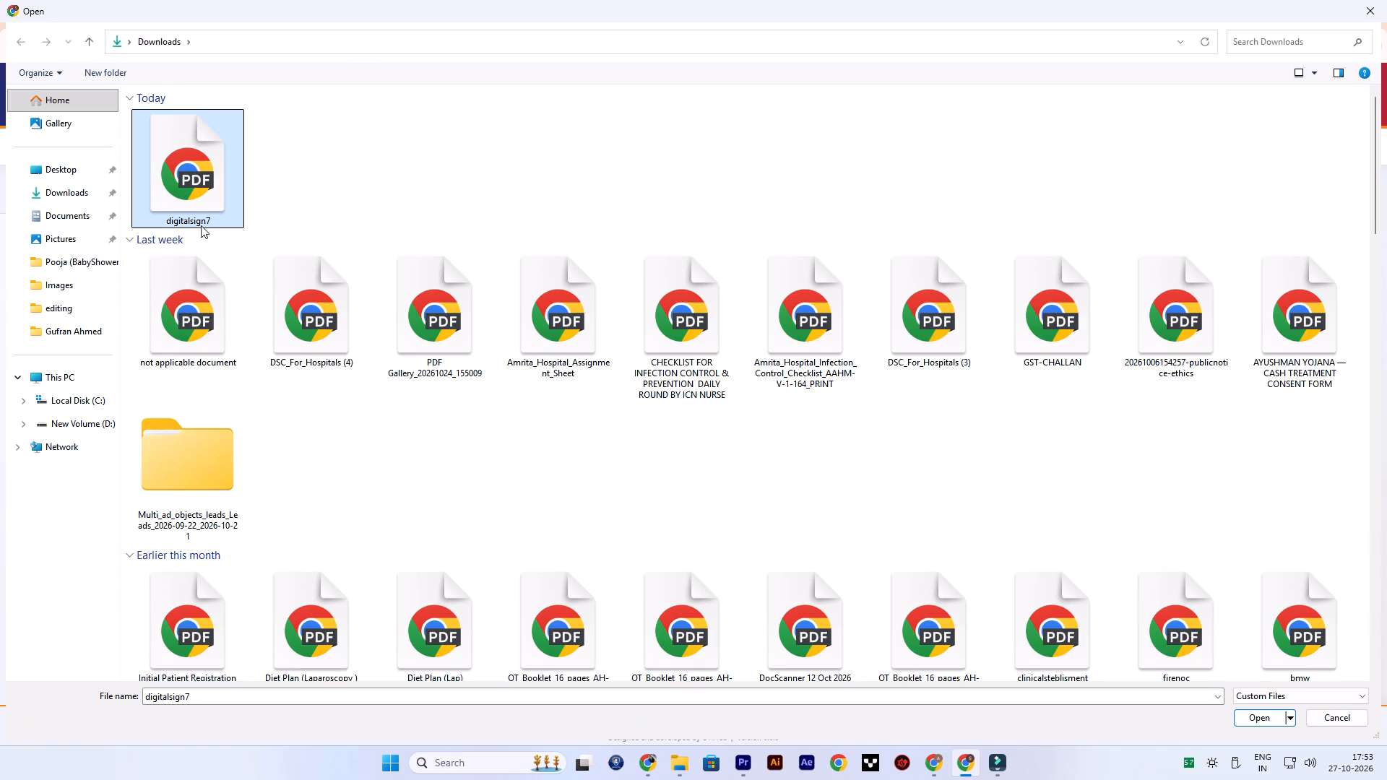
{"action": "left_click", "coordinate": [200, 220]}
{"action": "key", "text": "Right"}
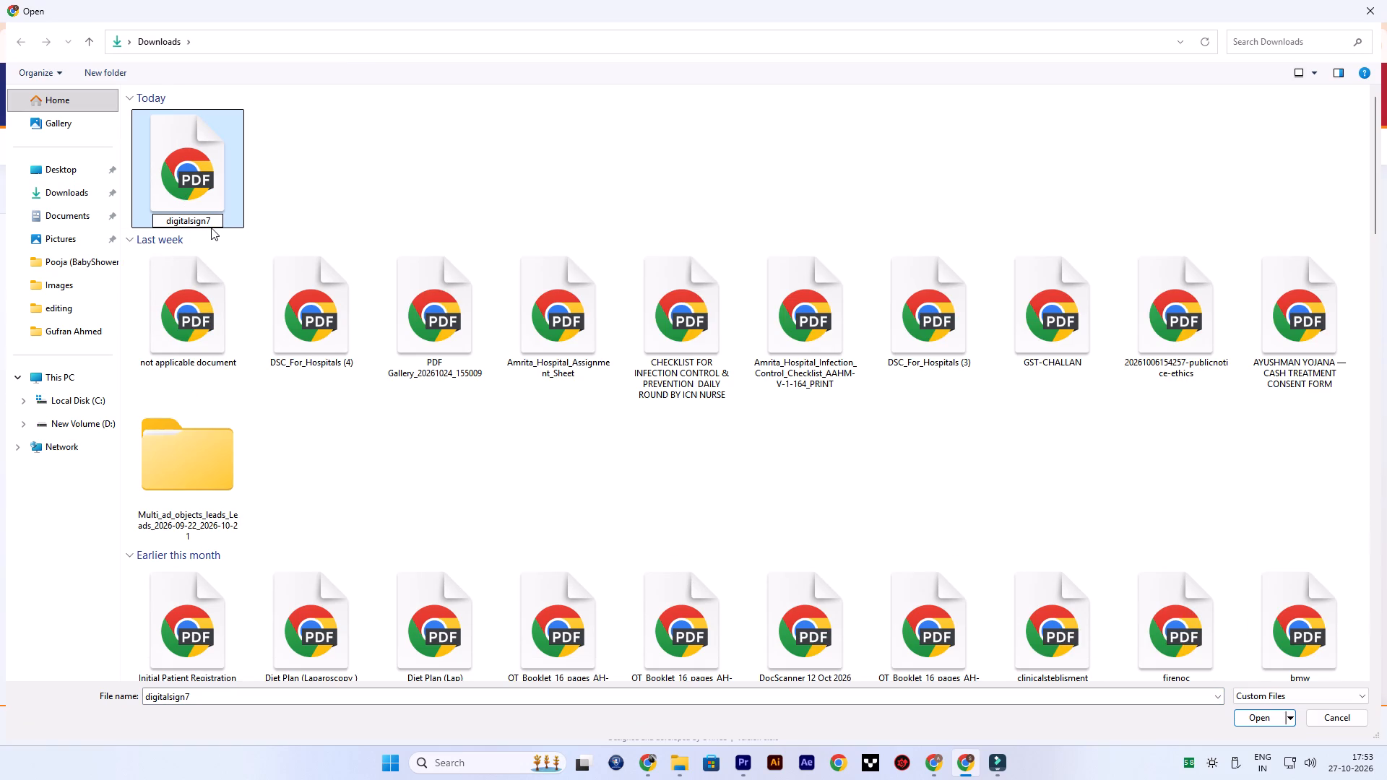
{"action": "key", "text": "BackSpace"}
{"action": "key", "text": "8"}
{"action": "left_click", "coordinate": [293, 180]}
Attach digitalsign8 as the undertaking PDF for the Copy of Customs Duty Exemption certificate.
{"action": "left_click", "coordinate": [208, 180]}
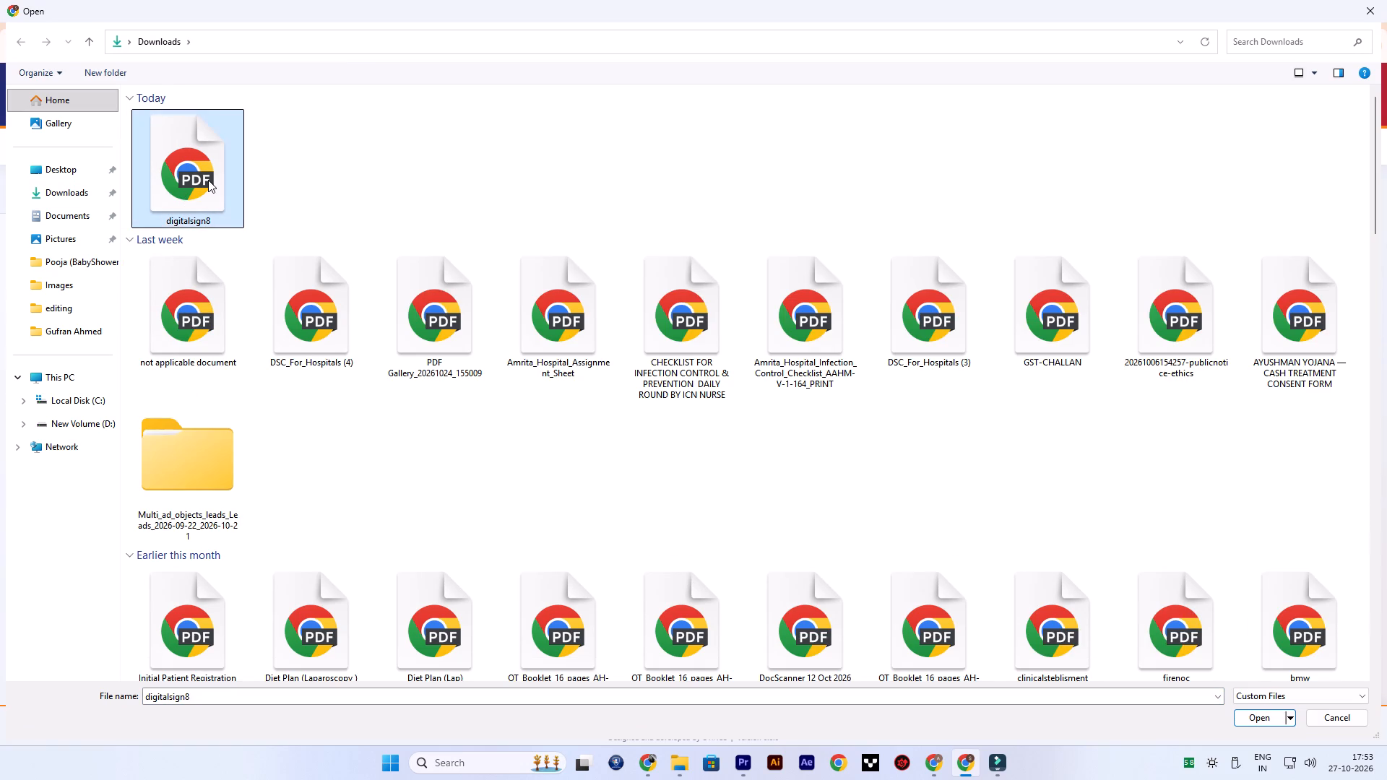
{"action": "key", "text": "Return"}
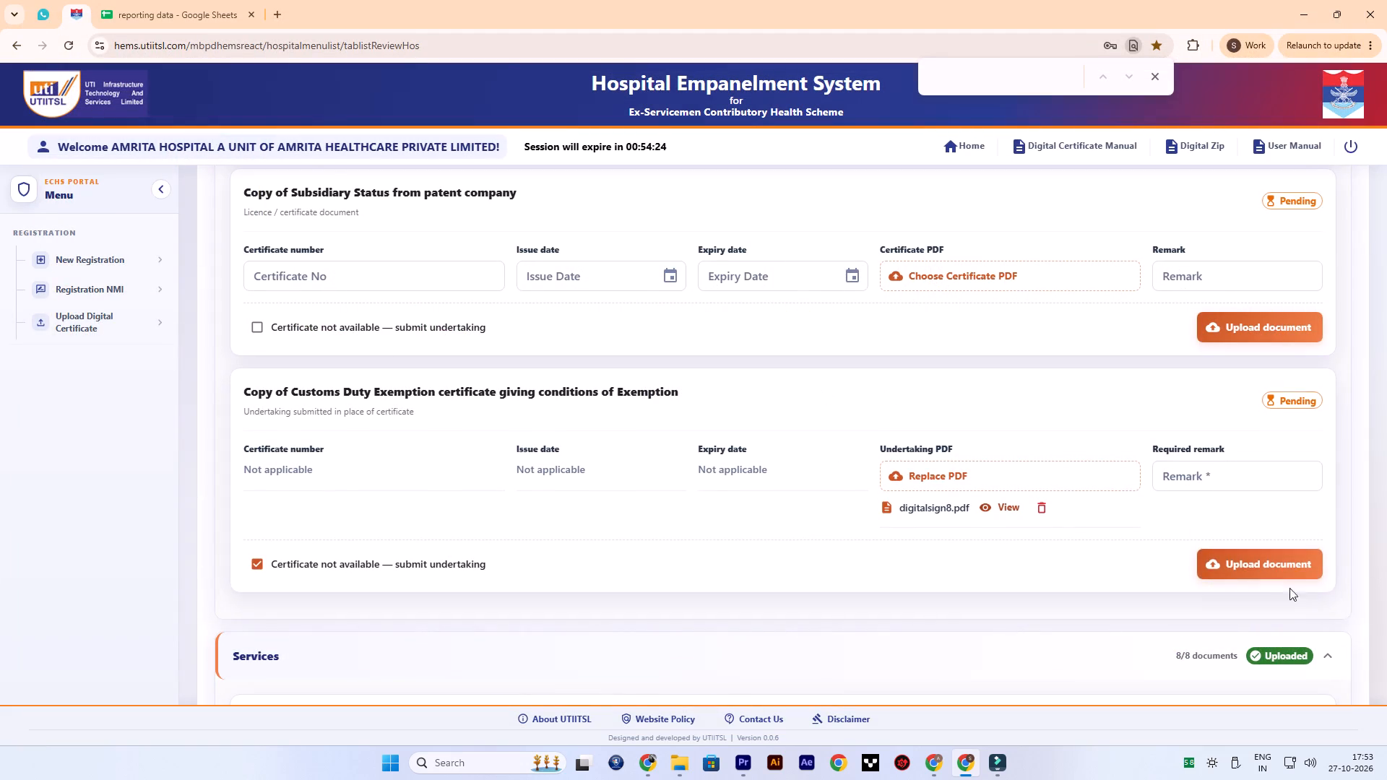
Upload the undertaking document for the Copy of Customs Duty Exemption certificate.
{"action": "left_click", "coordinate": [1235, 565]}
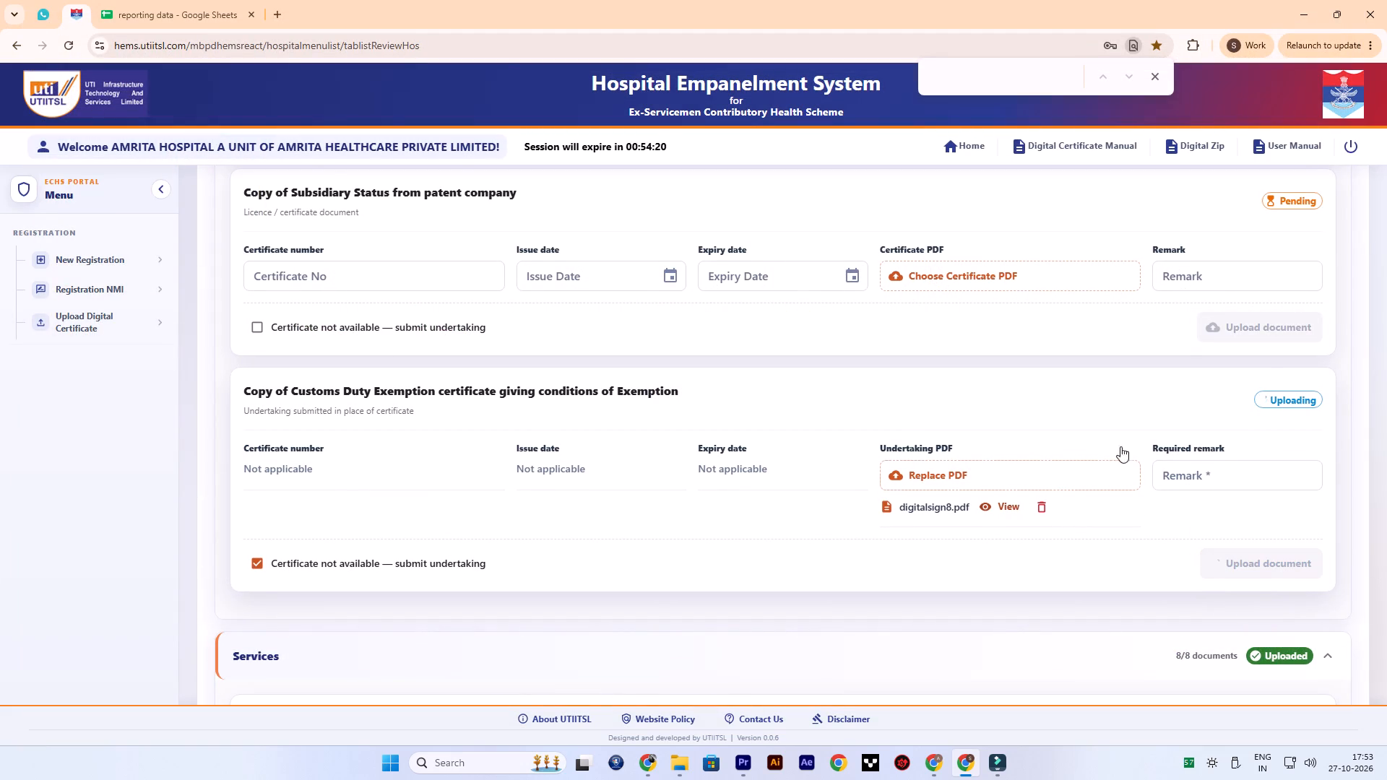
Mark the Copy of Subsidiary Status from patent company as not available, for submission by undertaking.
{"action": "scroll", "coordinate": [948, 366], "scroll_direction": "up", "scroll_amount": 3}
{"action": "left_click", "coordinate": [264, 466]}
While choosing the undertaking PDF for the Copy of Subsidiary Status, rename the digitalsign8 file as digitalsign9.
{"action": "left_click", "coordinate": [932, 420]}
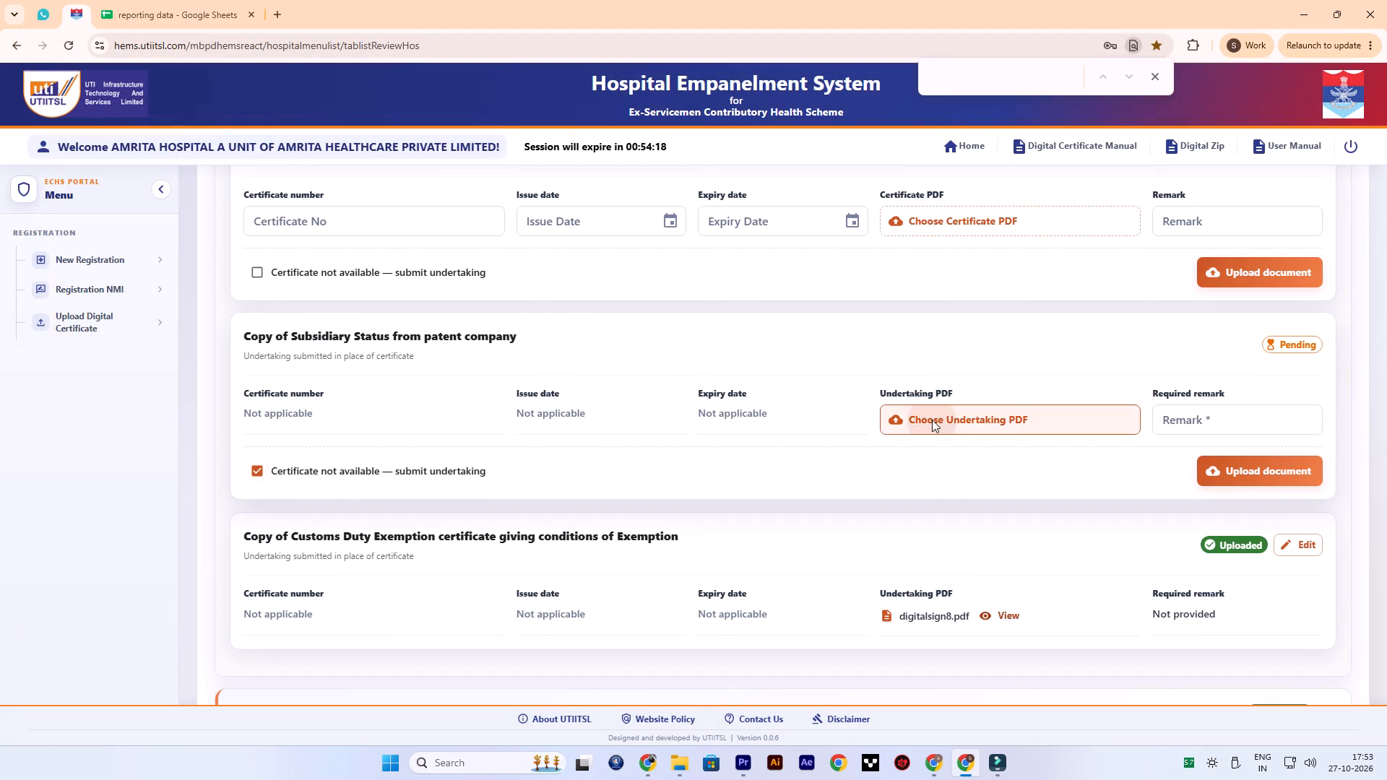
{"action": "left_click", "coordinate": [199, 196]}
{"action": "left_click", "coordinate": [190, 207]}
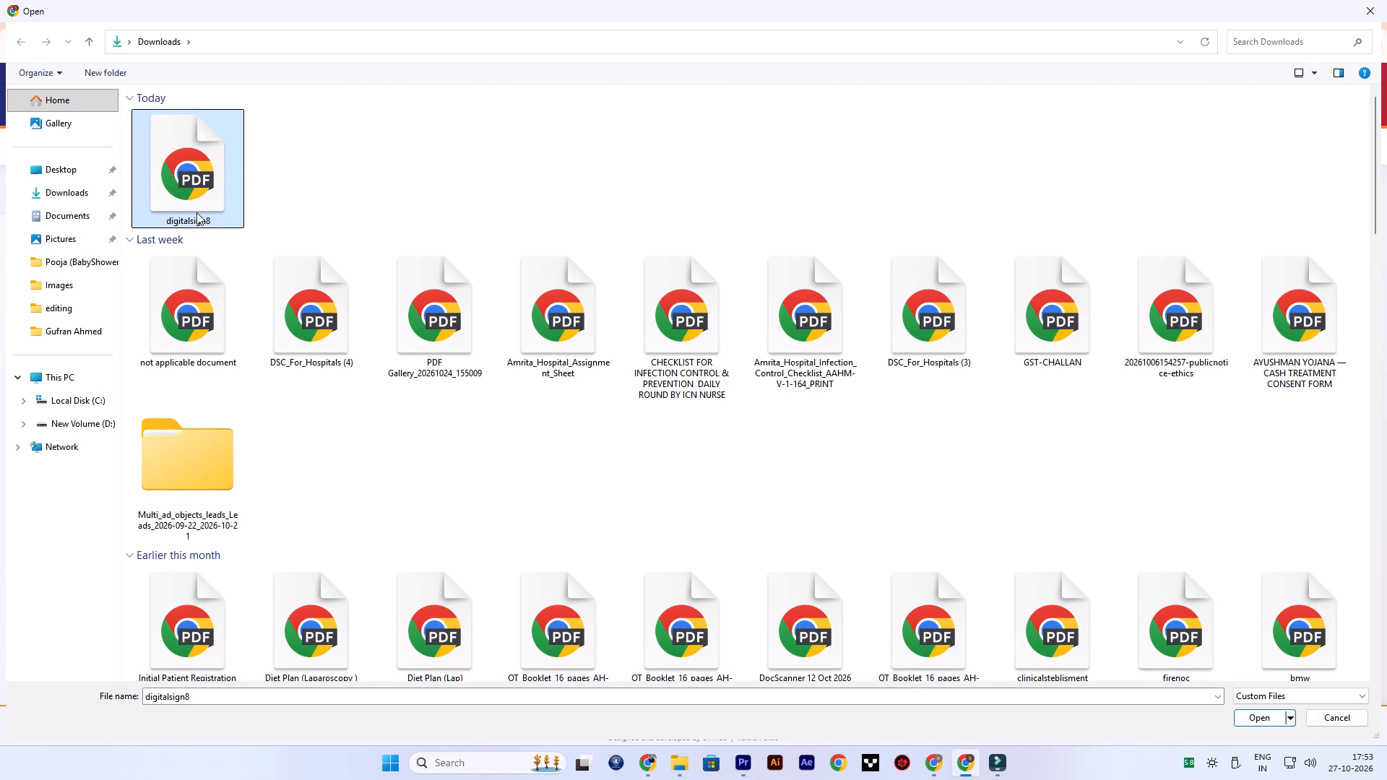
{"action": "left_click", "coordinate": [191, 218]}
{"action": "key", "text": "Right"}
{"action": "key", "text": "BackSpace"}
{"action": "key", "text": "9"}
{"action": "key", "text": "Return"}
Attach digitalsign9 as the undertaking PDF for the Copy of Subsidiary Status from patent company and upload it.
{"action": "left_click", "coordinate": [201, 199]}
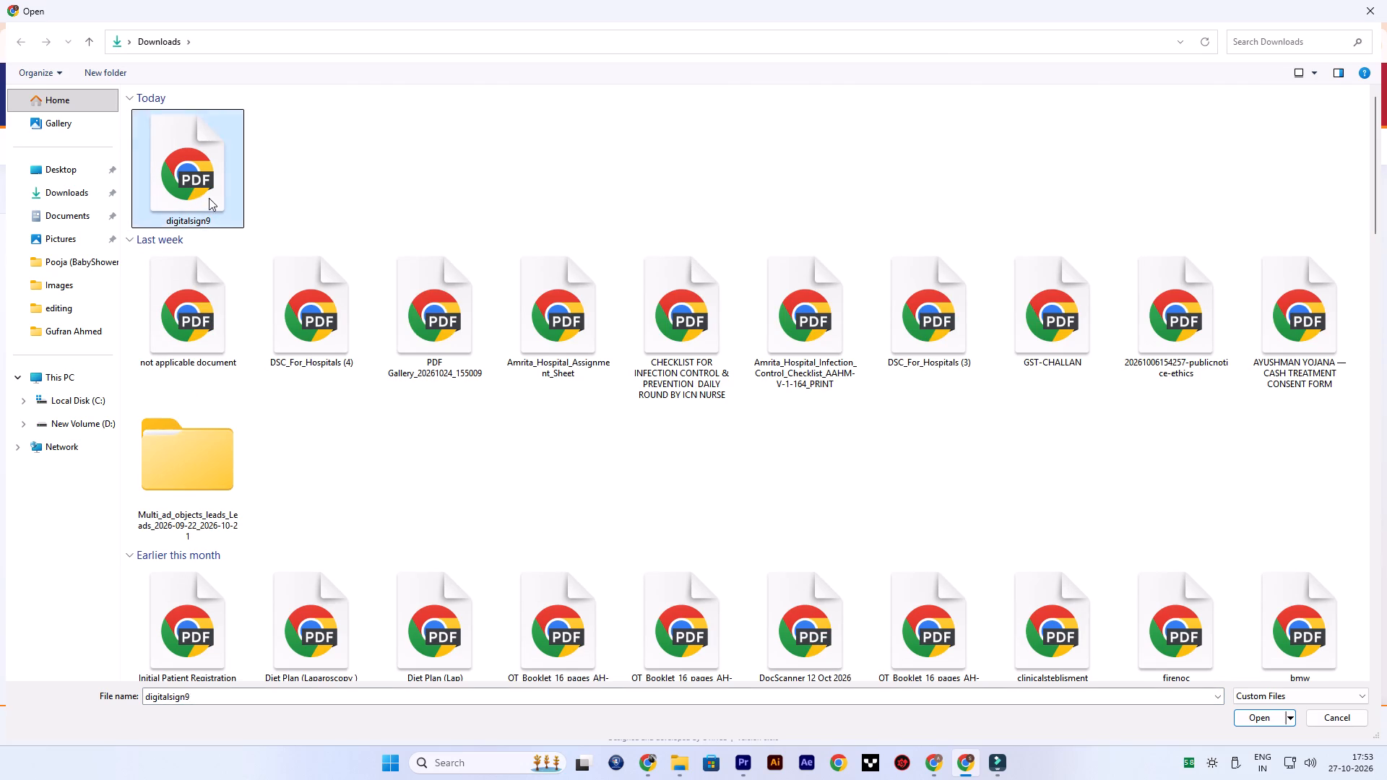
{"action": "key", "text": "Return"}
{"action": "left_click", "coordinate": [1284, 503]}
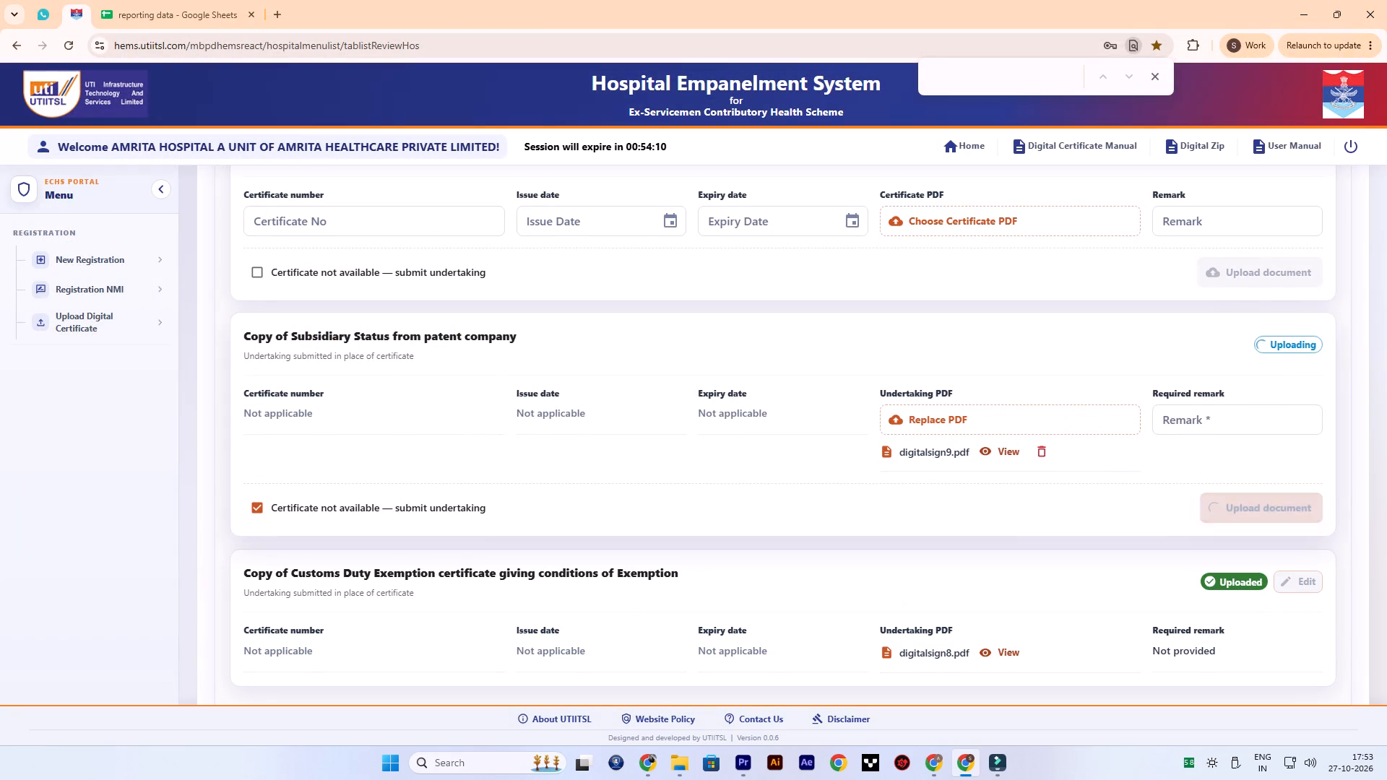
Mark the List Of Existing Hospital Rates certificate as not available, for submission by undertaking.
{"action": "left_click", "coordinate": [321, 269]}
While choosing the undertaking PDF for the List Of Existing Hospital Rates, rename the digitalsign9 file as digitalsign10.
{"action": "left_click", "coordinate": [890, 220]}
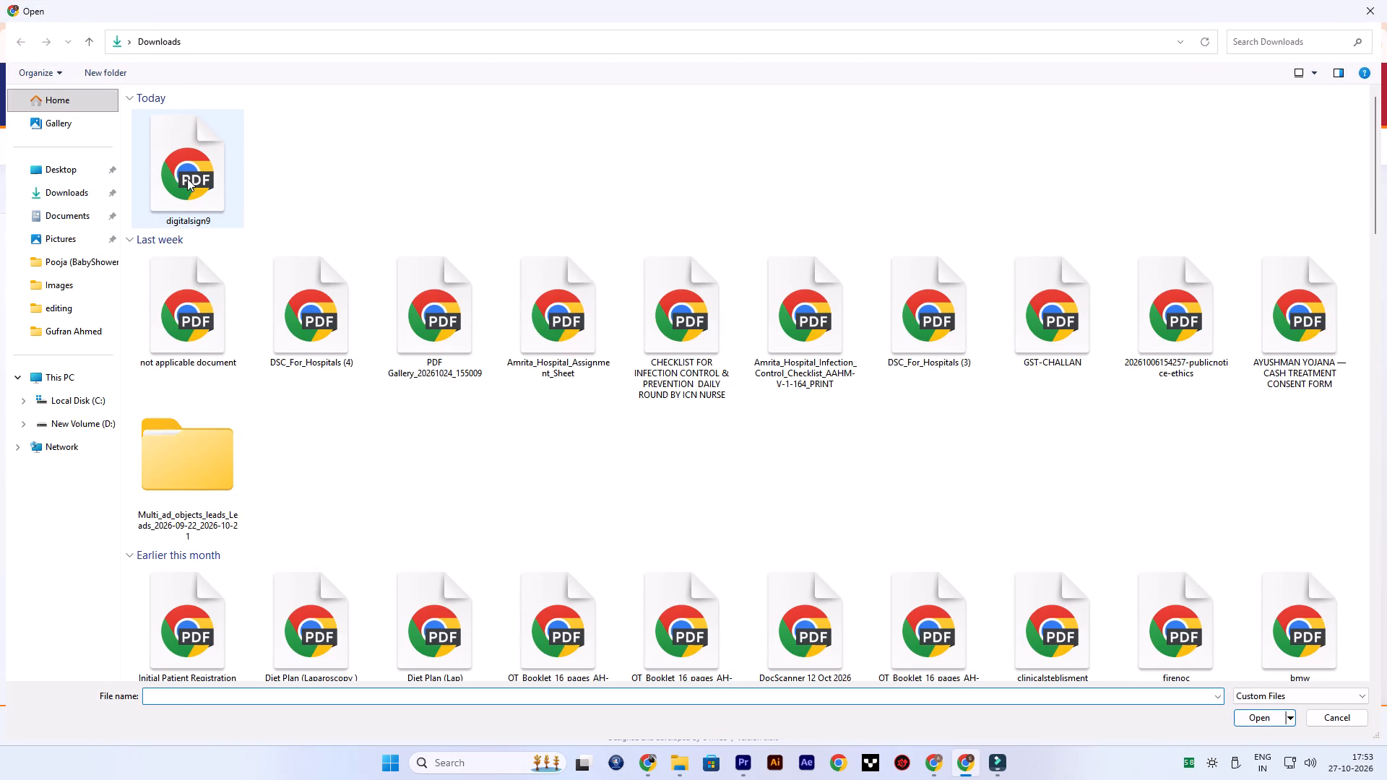
{"action": "left_click", "coordinate": [196, 186]}
{"action": "left_click", "coordinate": [186, 199]}
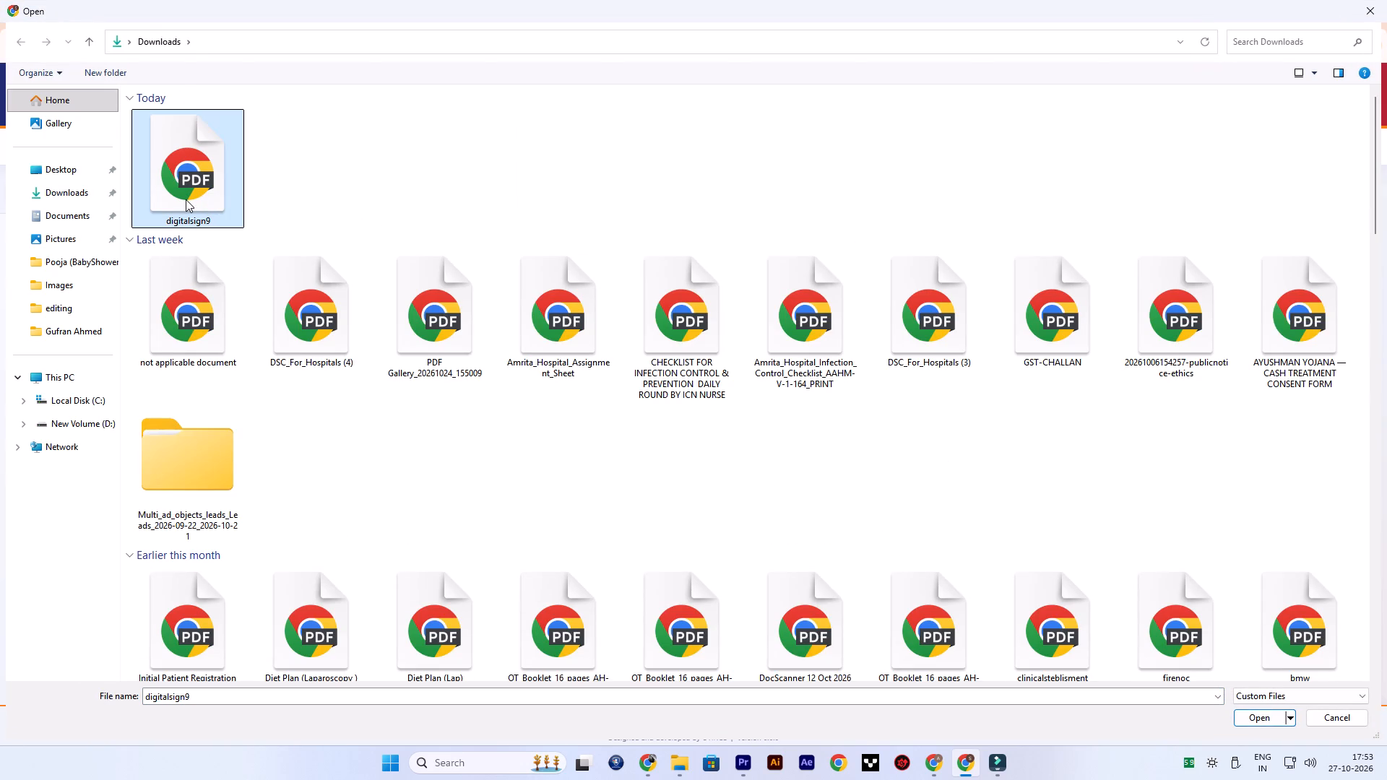
{"action": "left_click", "coordinate": [202, 211]}
{"action": "left_click", "coordinate": [208, 208]}
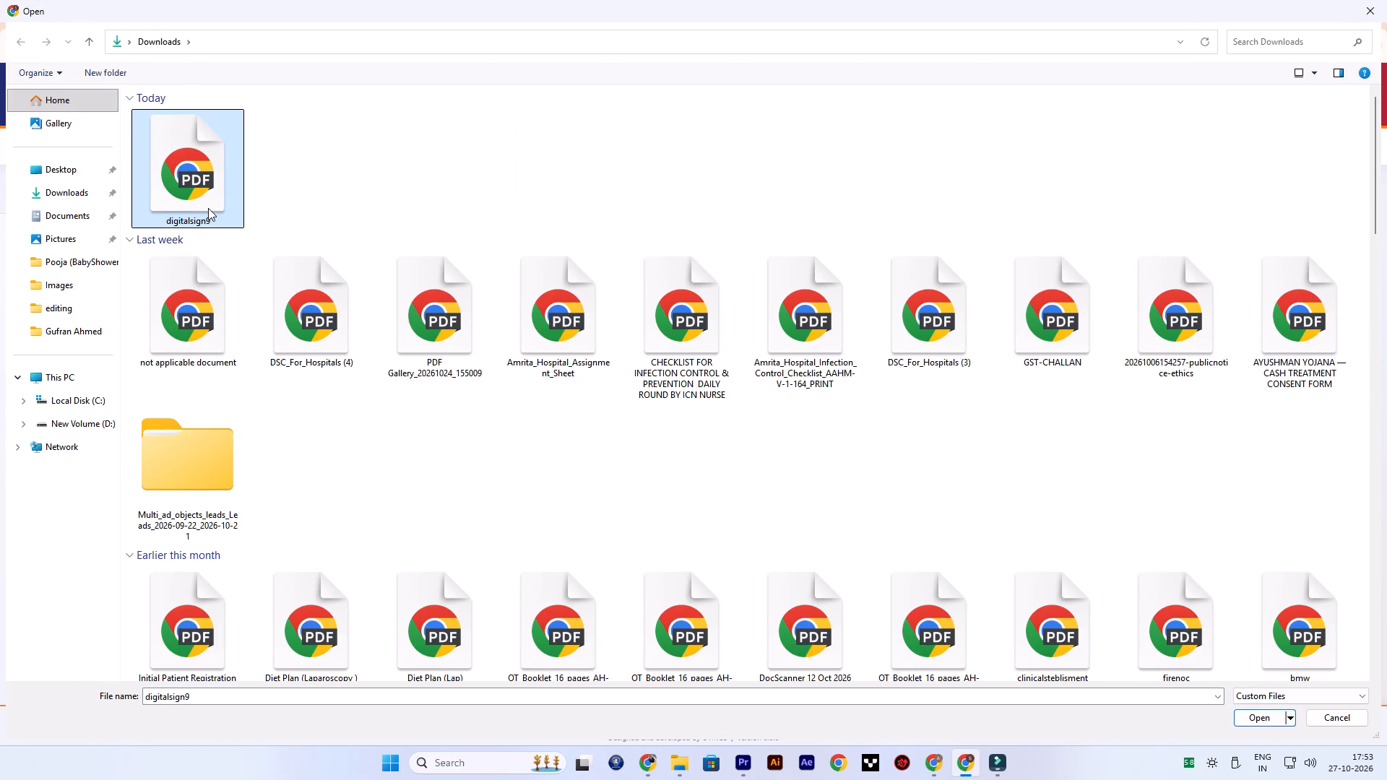
{"action": "left_click", "coordinate": [196, 214]}
{"action": "left_click", "coordinate": [319, 218]}
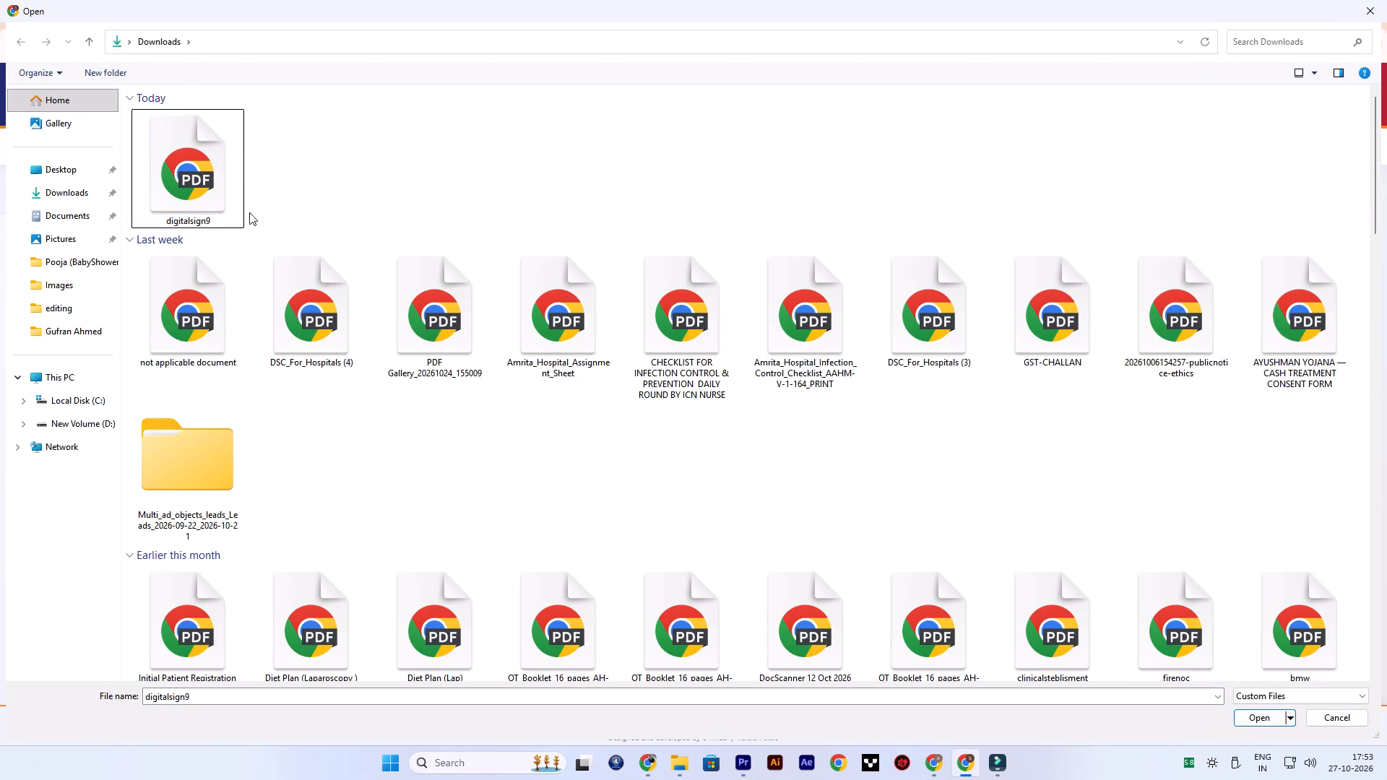
{"action": "left_click", "coordinate": [212, 211]}
{"action": "left_click", "coordinate": [215, 217]}
{"action": "right_click", "coordinate": [215, 216]}
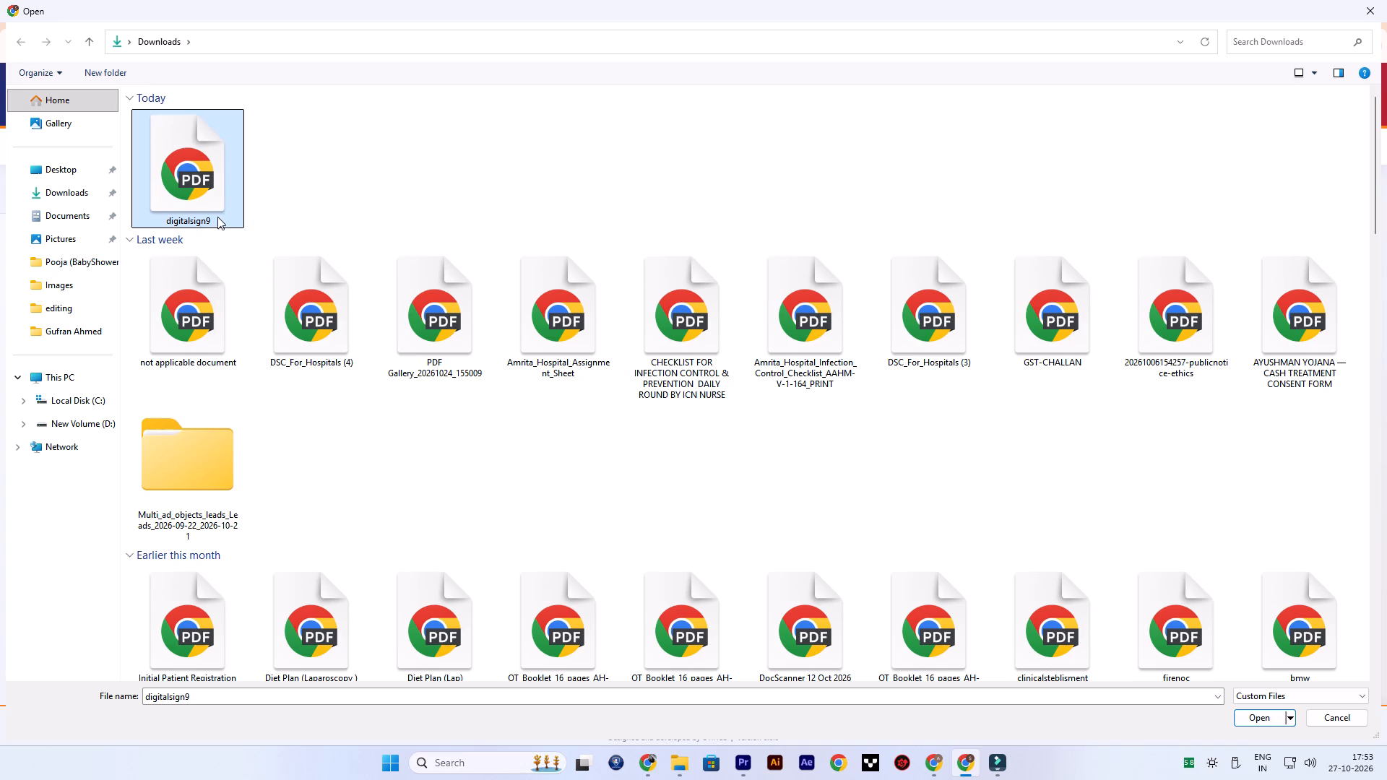
{"action": "left_click", "coordinate": [293, 481]}
{"action": "key", "text": "Right"}
{"action": "key", "text": "BackSpace"}
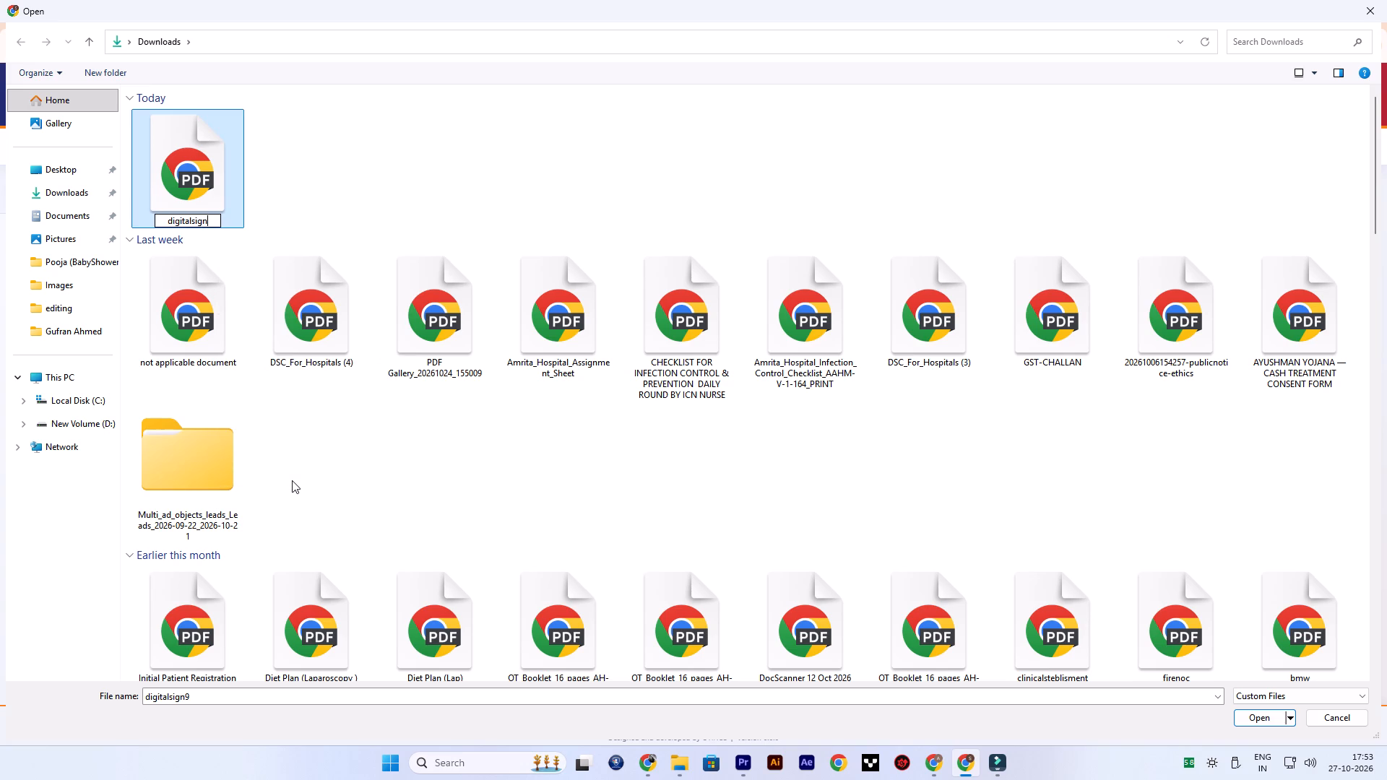
{"action": "type", "text": "41"}
{"action": "key", "text": "BackSpace"}
{"action": "key", "text": "BackSpace"}
{"action": "type", "text": "10"}
{"action": "key", "text": "Return"}
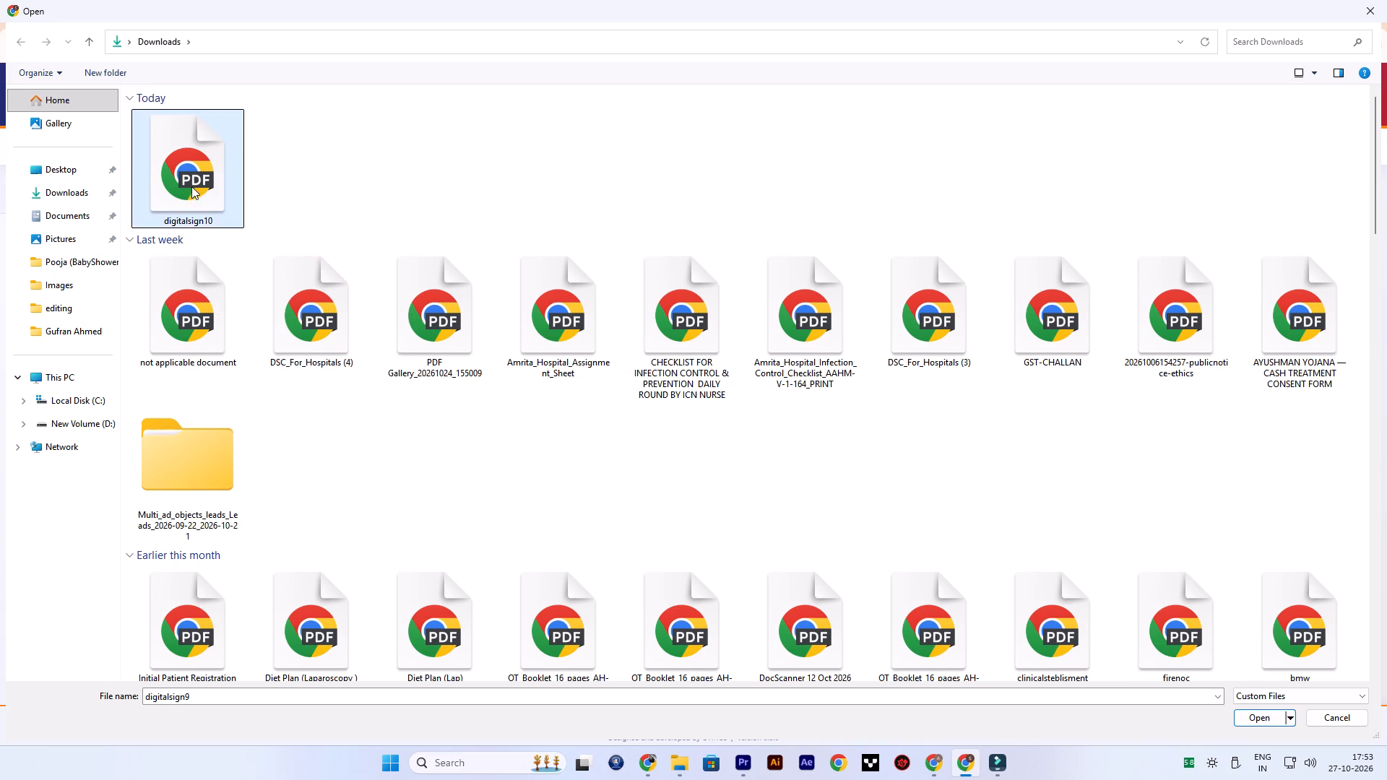
Attach digitalsign10 as the undertaking PDF for the List Of Existing Hospital Rates and upload it.
{"action": "left_click", "coordinate": [191, 184]}
{"action": "key", "text": "Return"}
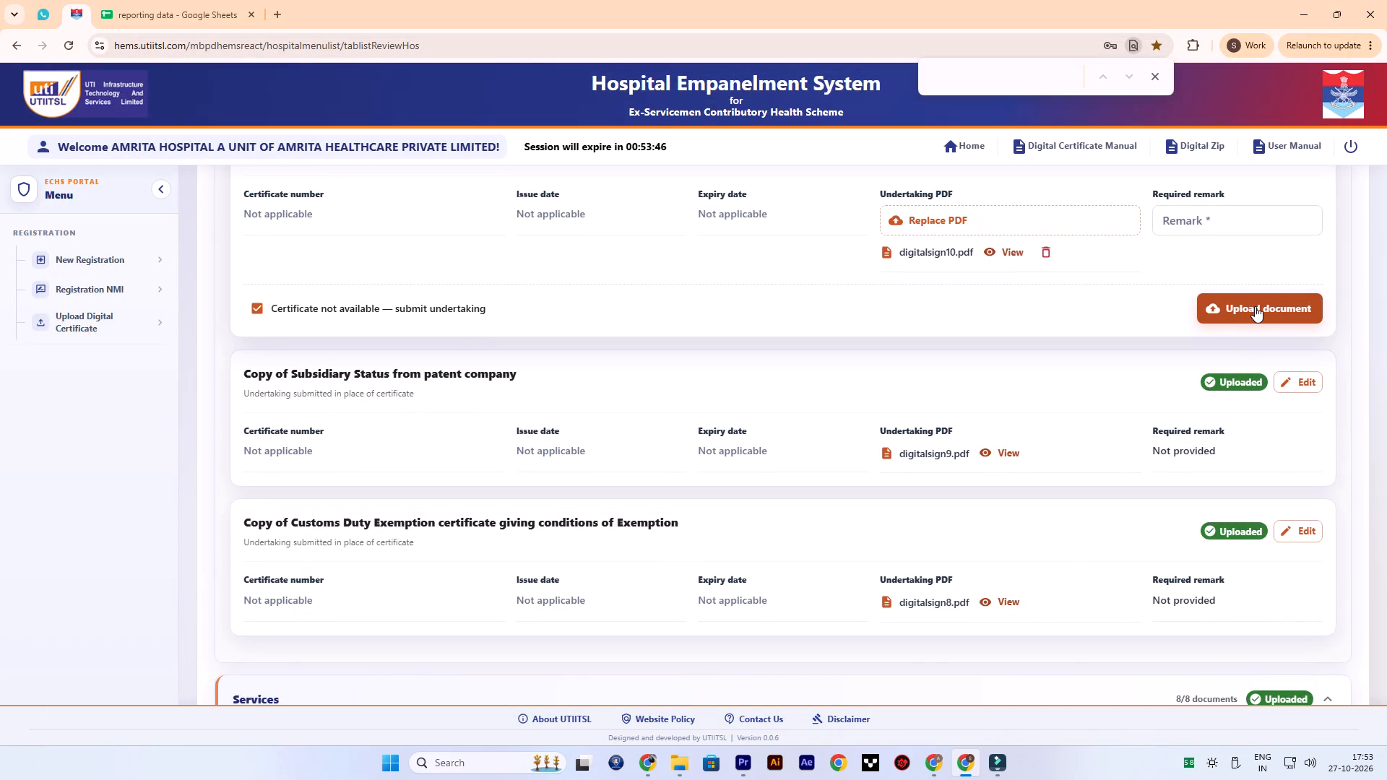
{"action": "scroll", "coordinate": [1238, 329], "scroll_direction": "up", "scroll_amount": 2}
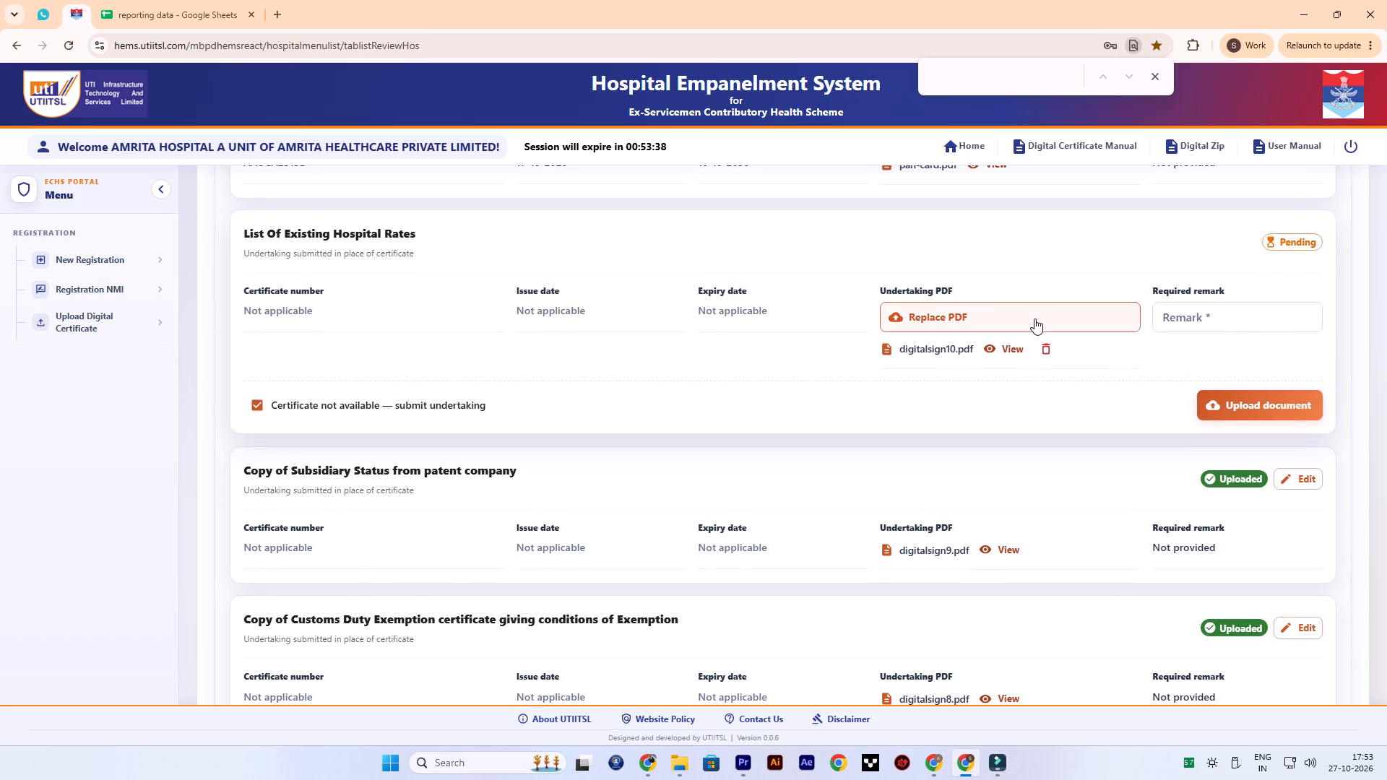
{"action": "left_click", "coordinate": [1273, 417]}
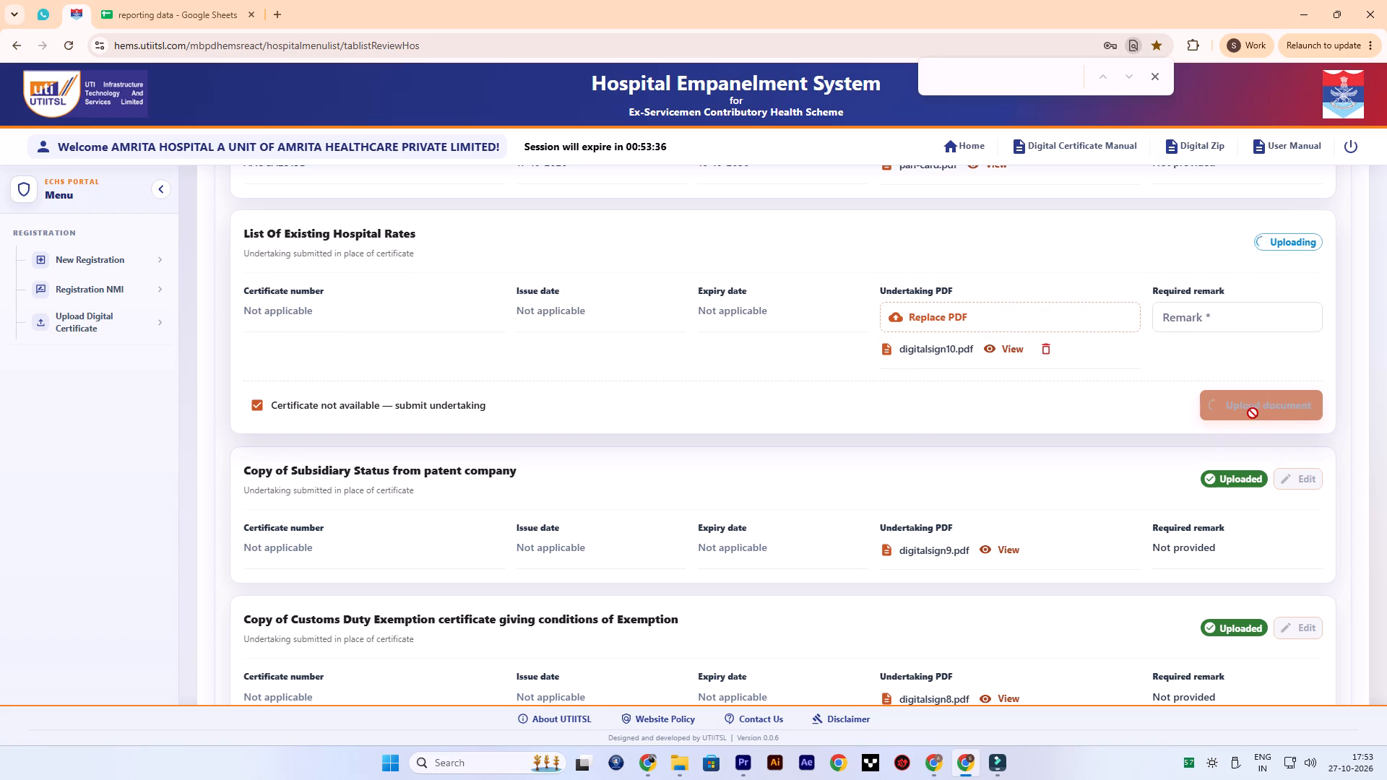
Mark the TLD Badge certificate as not available, for submission by undertaking.
{"action": "scroll", "coordinate": [1055, 492], "scroll_direction": "up", "scroll_amount": 16}
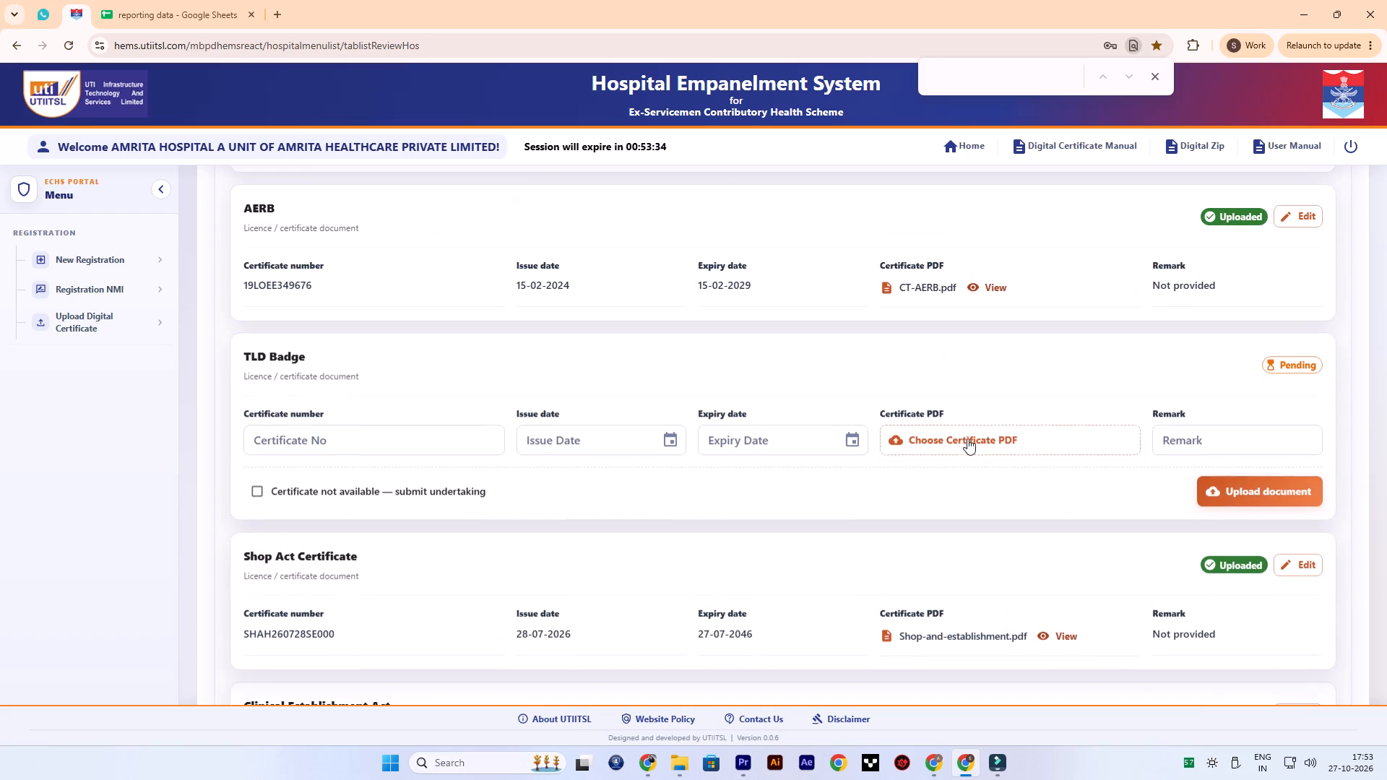
{"action": "left_click", "coordinate": [352, 490]}
While choosing the undertaking PDF for the TLD Badge, rename the digitalsign10 file as digitalsign11.
{"action": "left_click", "coordinate": [969, 449]}
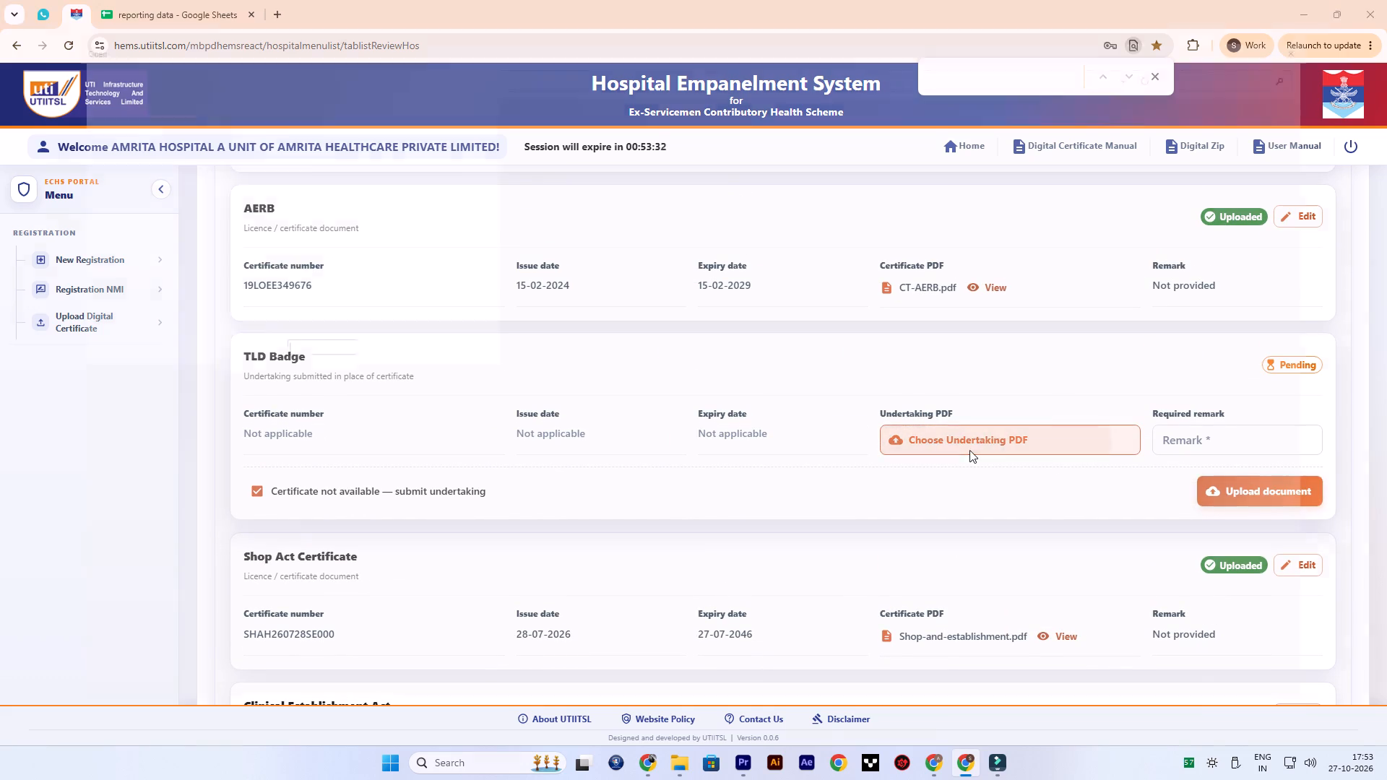
{"action": "left_click", "coordinate": [197, 188]}
{"action": "left_click", "coordinate": [204, 210]}
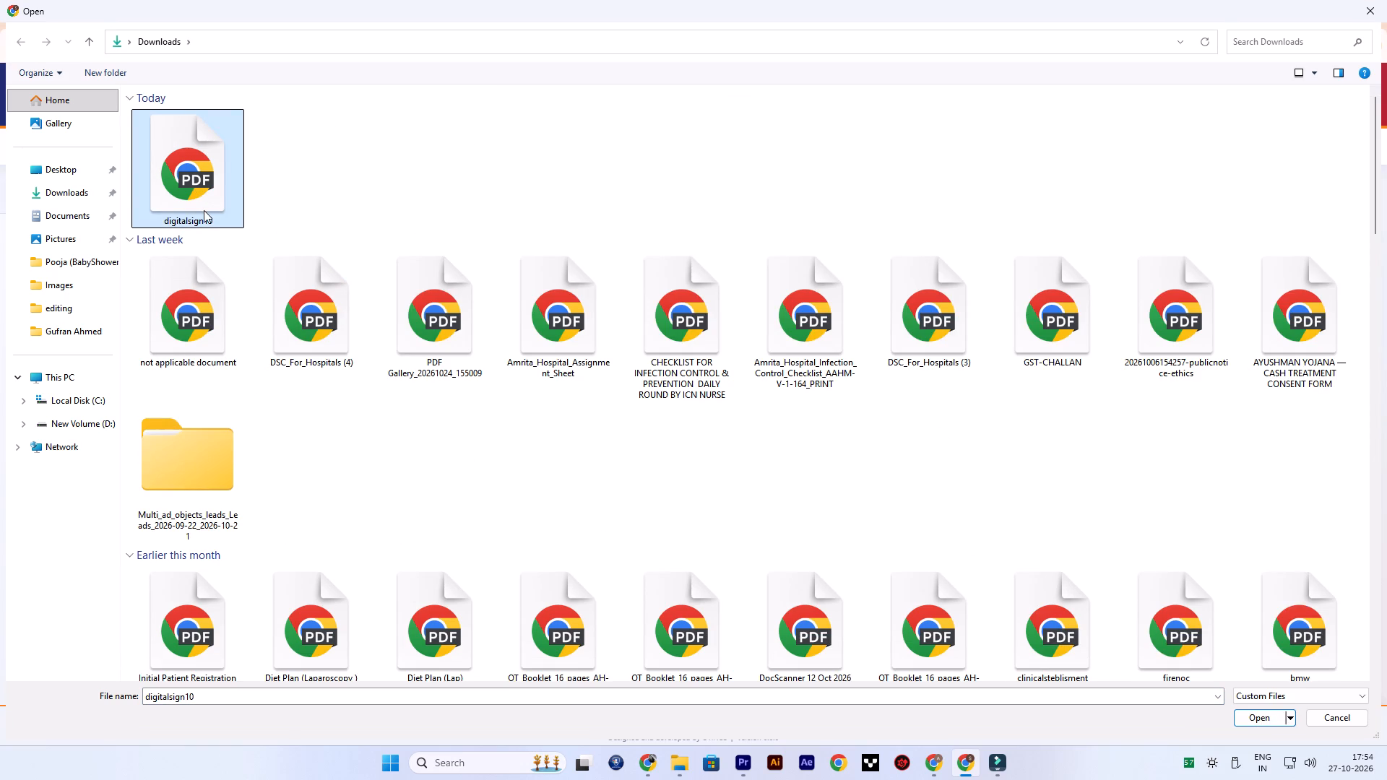
{"action": "left_click", "coordinate": [212, 217]}
{"action": "key", "text": "Right"}
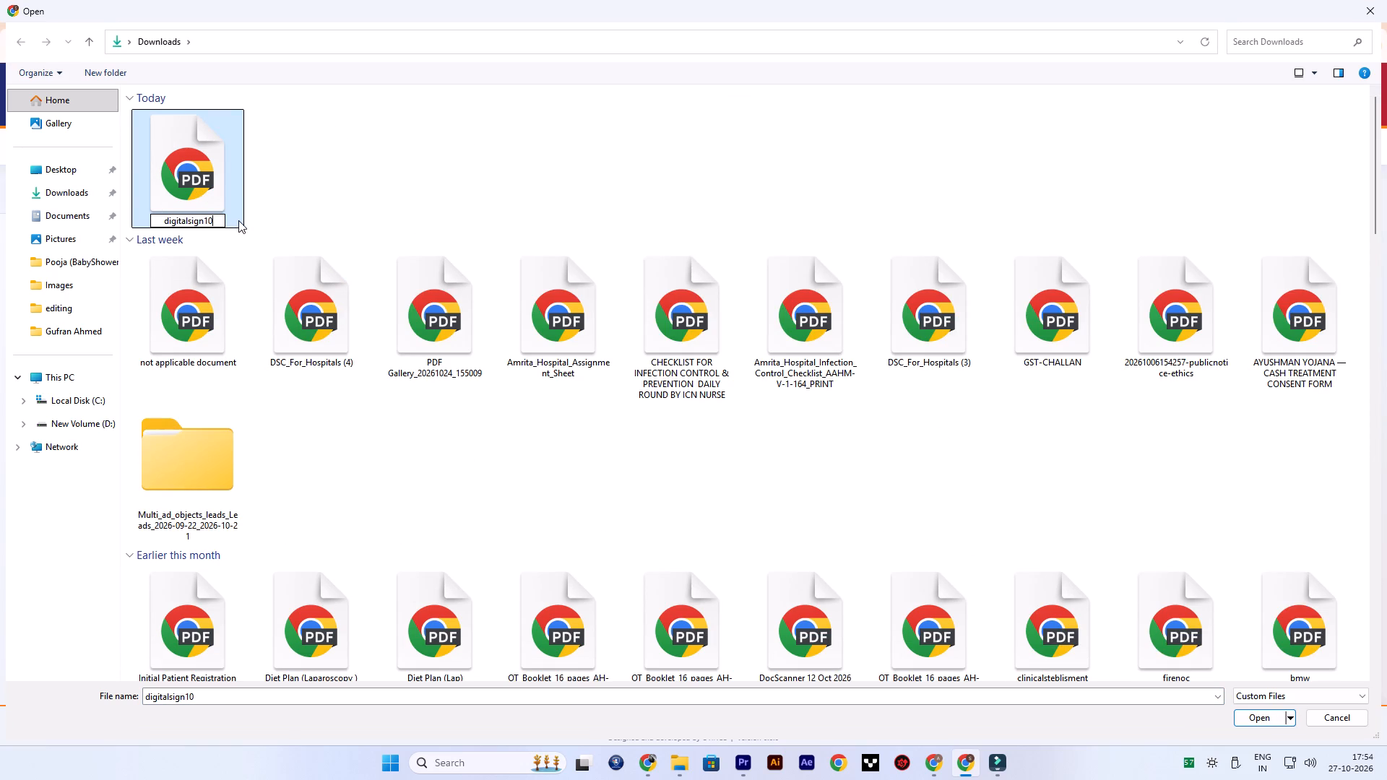
{"action": "key", "text": "BackSpace"}
{"action": "key", "text": "1"}
{"action": "key", "text": "Return"}
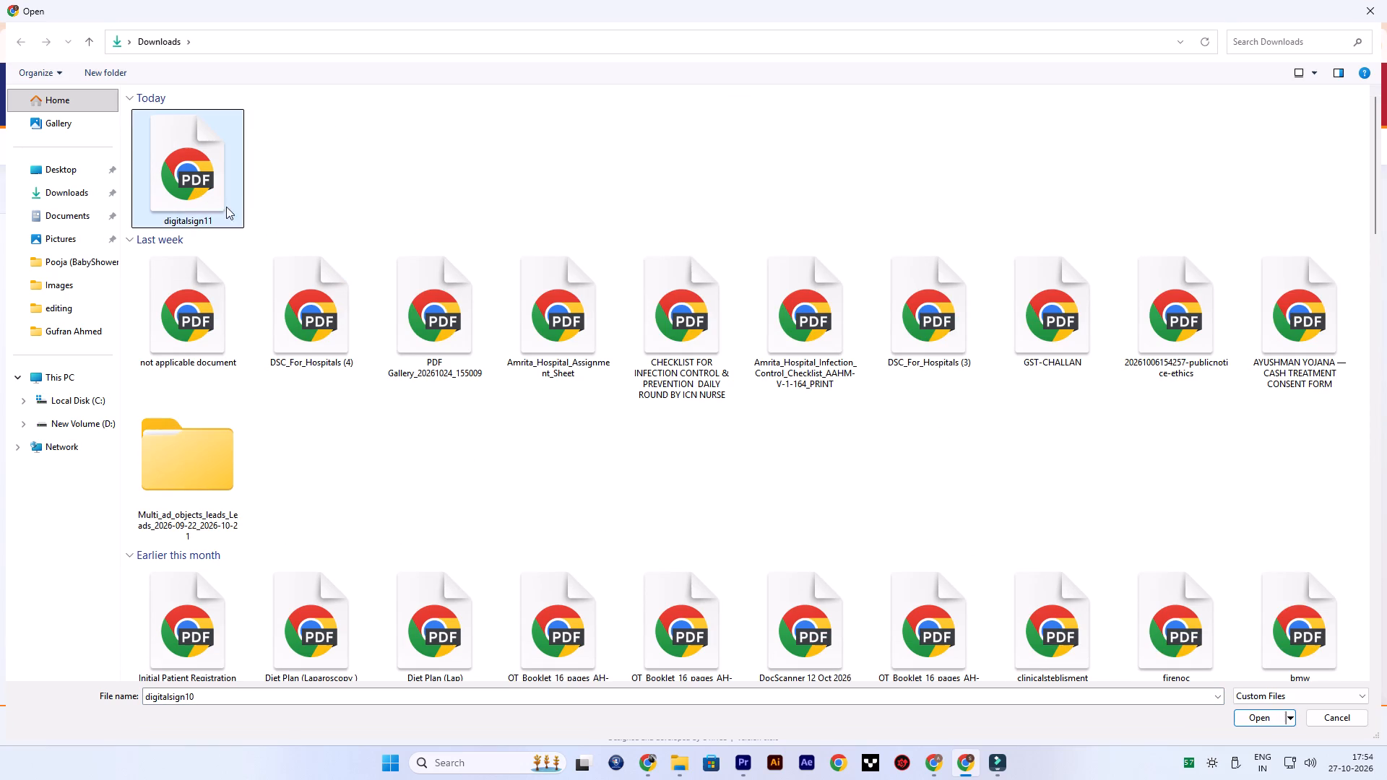
Attach digitalsign11 as the undertaking PDF for the TLD Badge and upload it.
{"action": "left_click", "coordinate": [204, 191]}
{"action": "key", "text": "Return"}
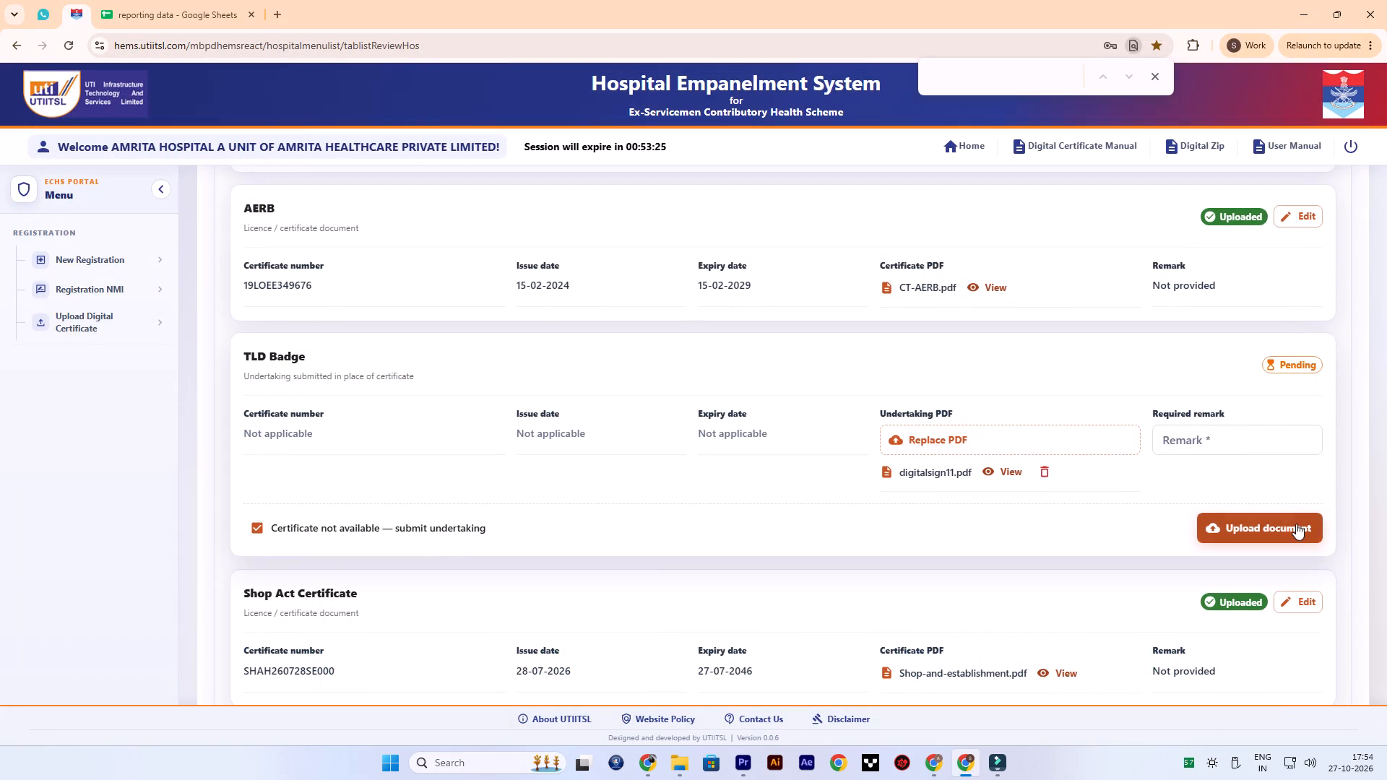
{"action": "left_click", "coordinate": [1288, 526]}
Mark the Surgical spirit Licence as not available, for submission by undertaking.
{"action": "scroll", "coordinate": [938, 506], "scroll_direction": "up", "scroll_amount": 3}
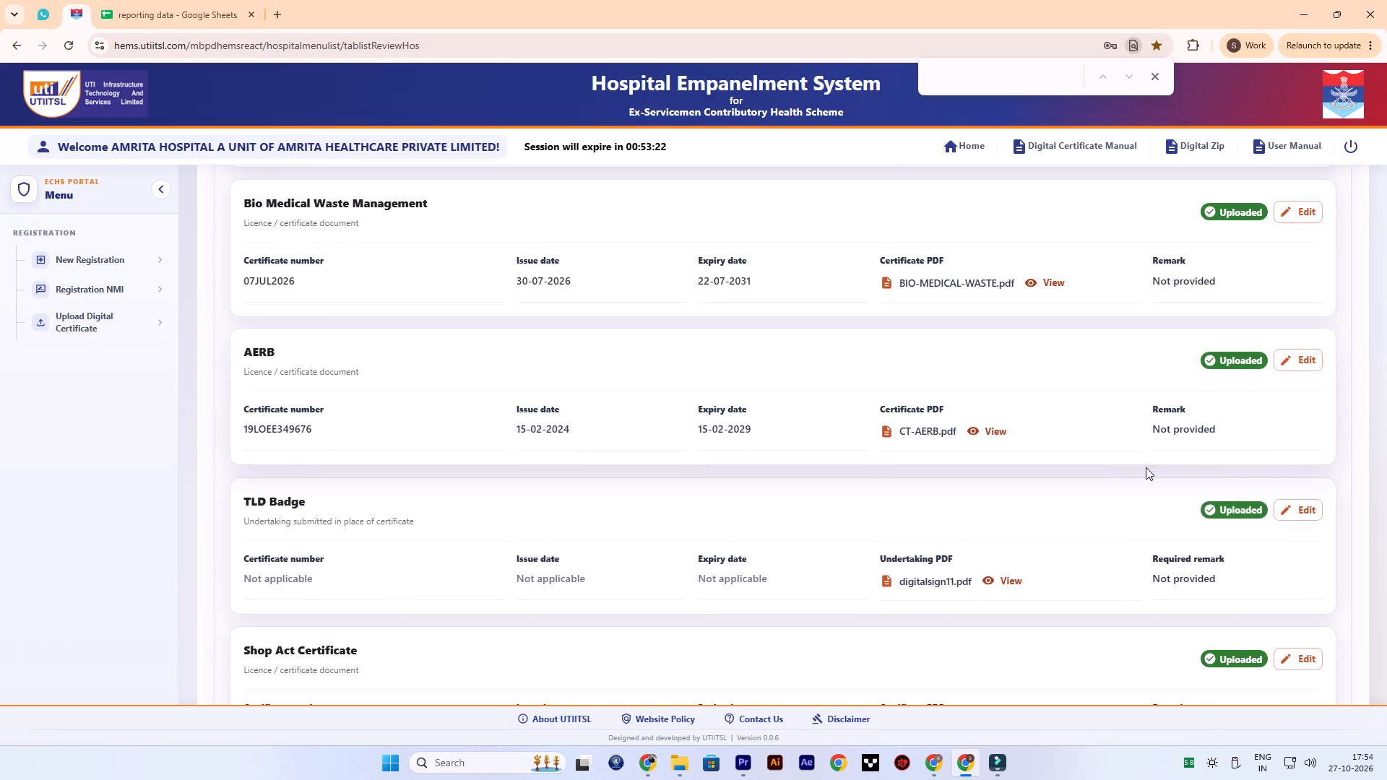
{"action": "scroll", "coordinate": [1117, 471], "scroll_direction": "up", "scroll_amount": 9}
{"action": "left_click", "coordinate": [256, 578]}
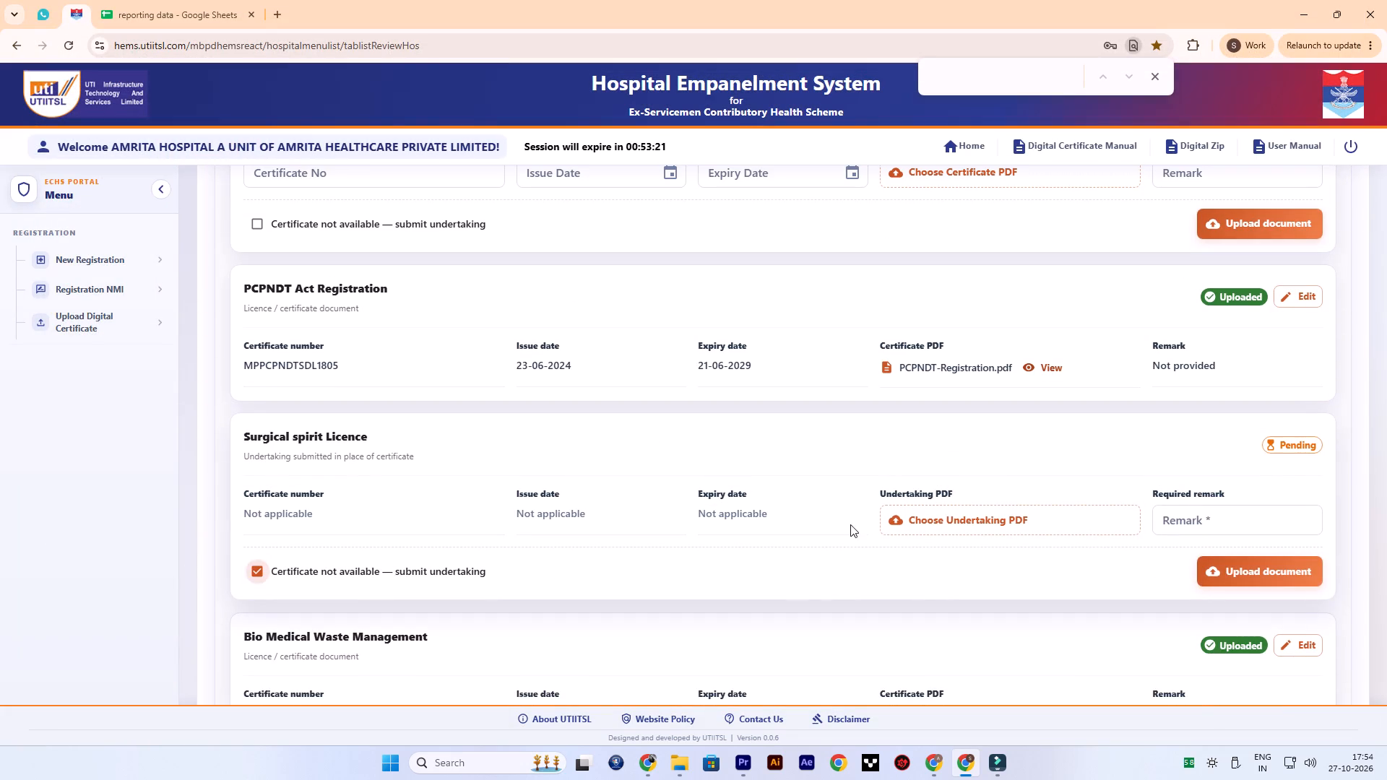
While choosing the undertaking PDF for the Surgical spirit Licence, rename the digitalsign11 file as digitalsign12.
{"action": "left_click", "coordinate": [1000, 518]}
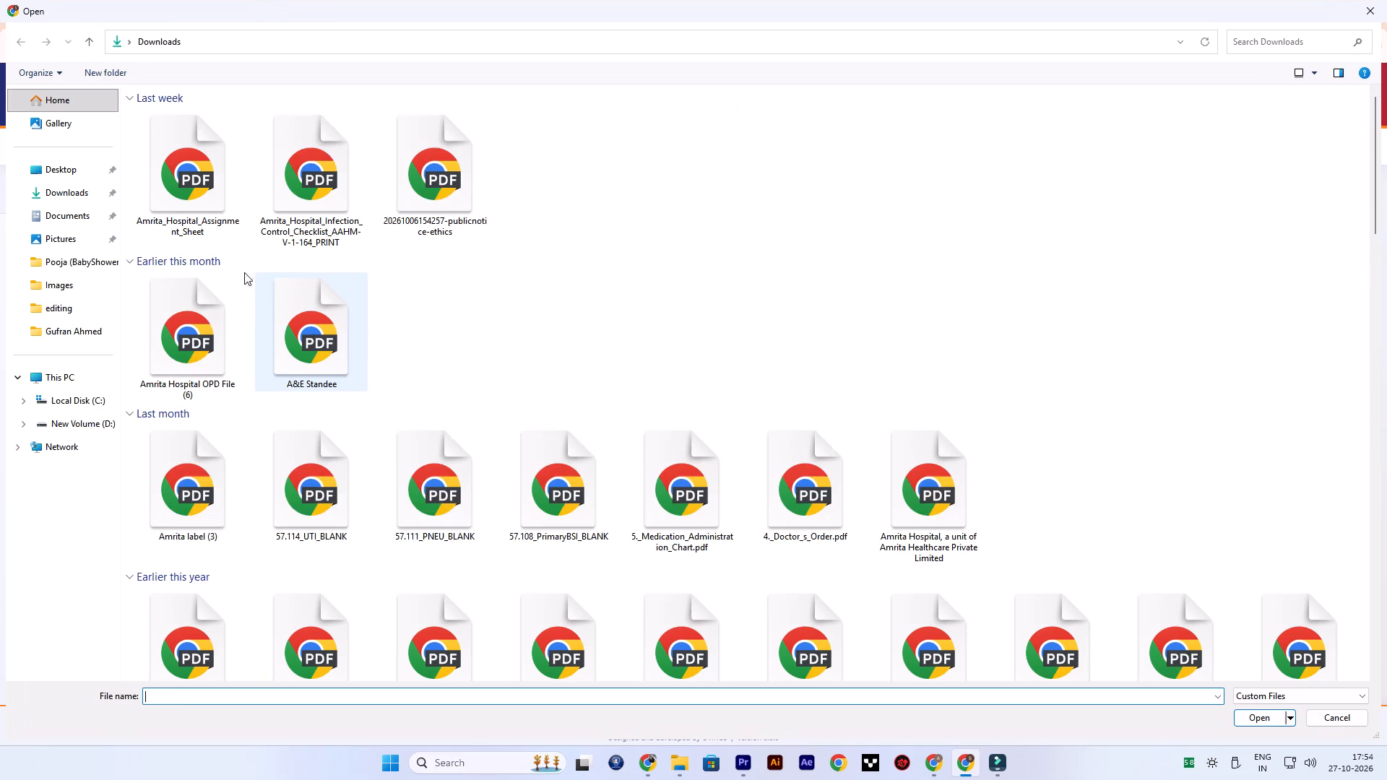
{"action": "left_click", "coordinate": [161, 212]}
{"action": "left_click", "coordinate": [189, 222]}
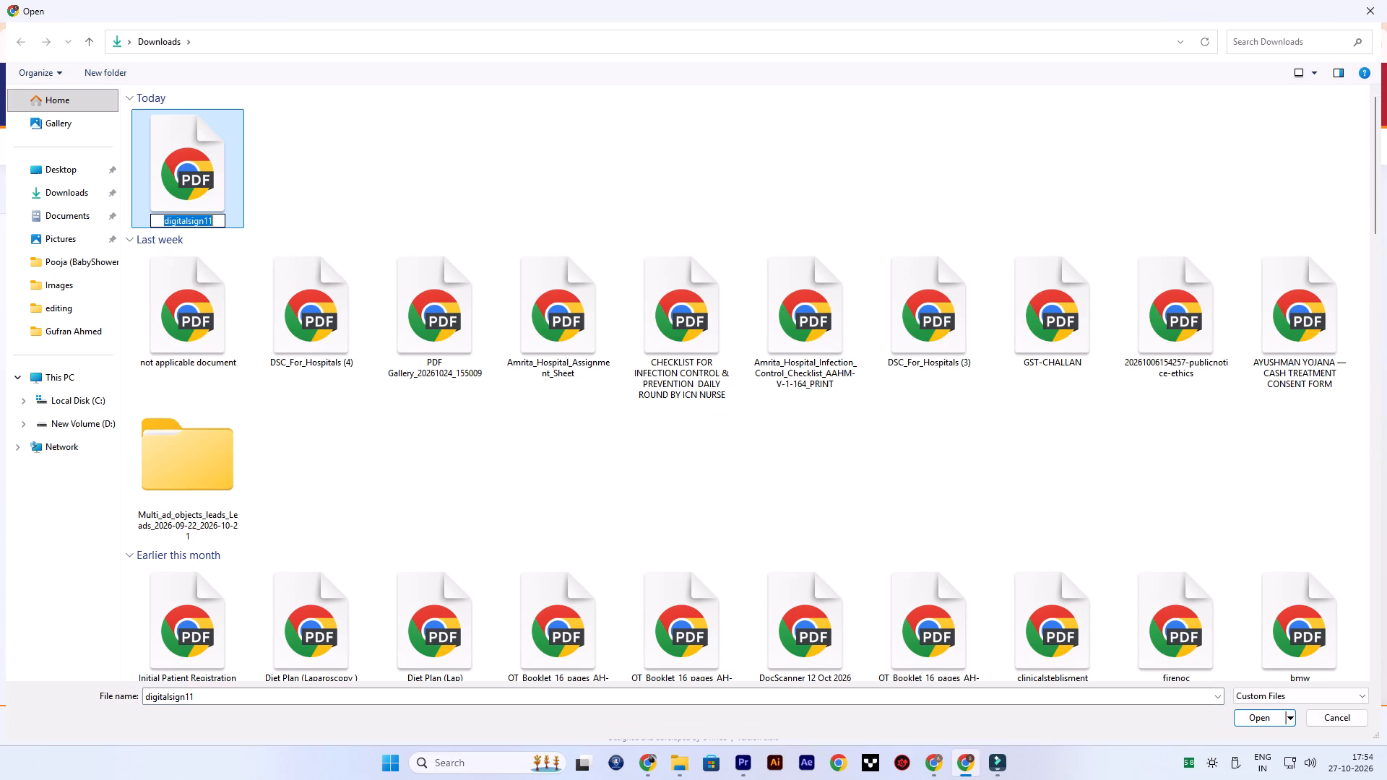
{"action": "key", "text": "Right"}
{"action": "key", "text": "BackSpace"}
{"action": "key", "text": "2"}
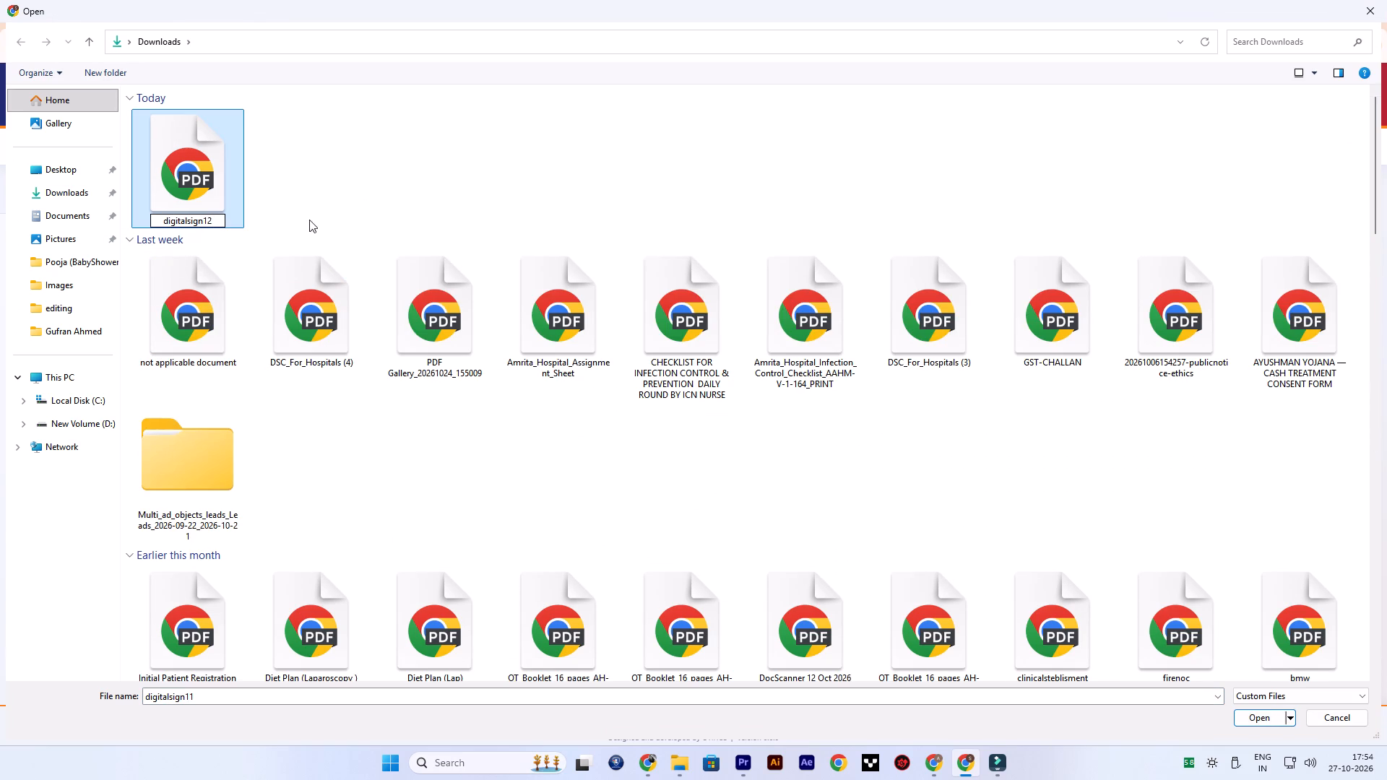
{"action": "left_click", "coordinate": [312, 209]}
Attach digitalsign12 as the undertaking PDF for the Surgical spirit Licence and upload it.
{"action": "left_click", "coordinate": [213, 187]}
{"action": "key", "text": "Return"}
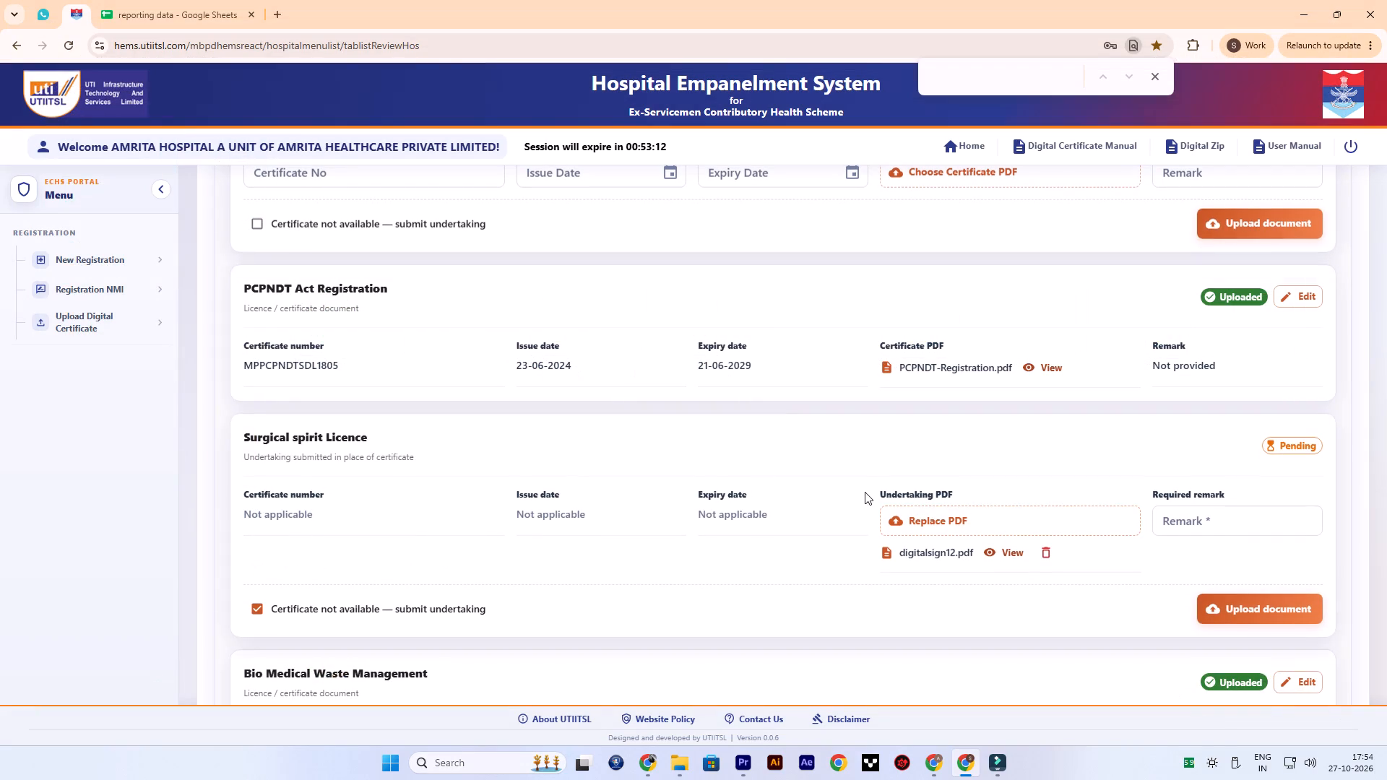
{"action": "scroll", "coordinate": [1269, 606], "scroll_direction": "down", "scroll_amount": 2}
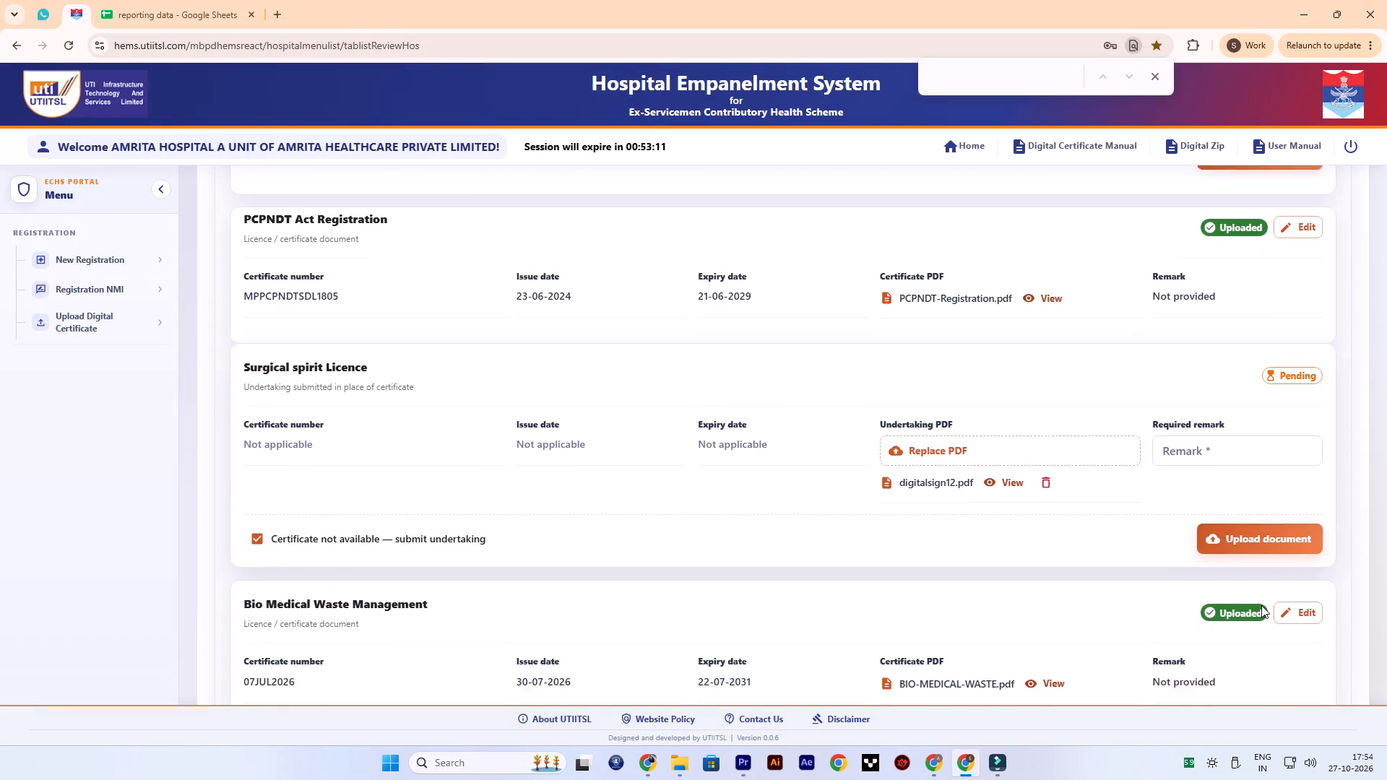
{"action": "left_click", "coordinate": [1276, 514]}
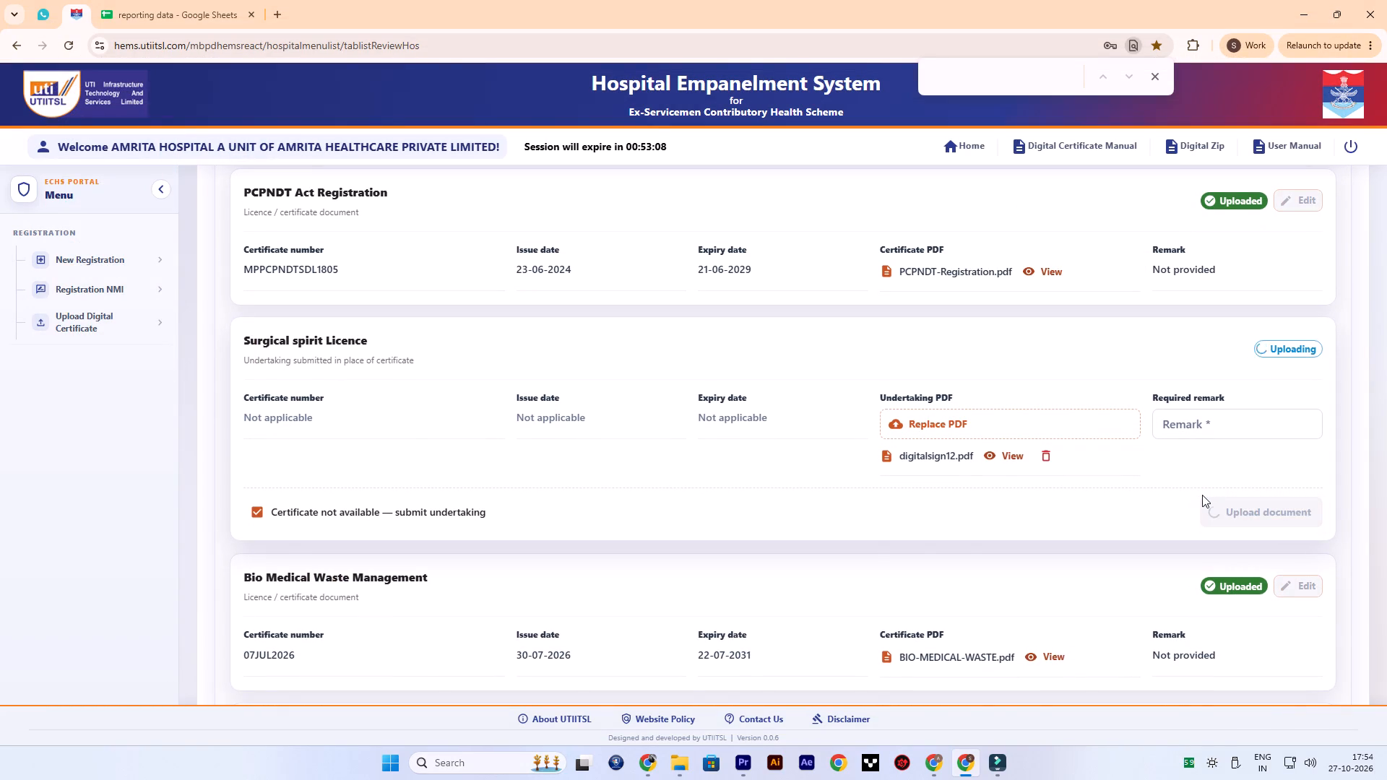
Mark the Morphine Licence as not available, for submission by undertaking.
{"action": "scroll", "coordinate": [1050, 555], "scroll_direction": "up", "scroll_amount": 7}
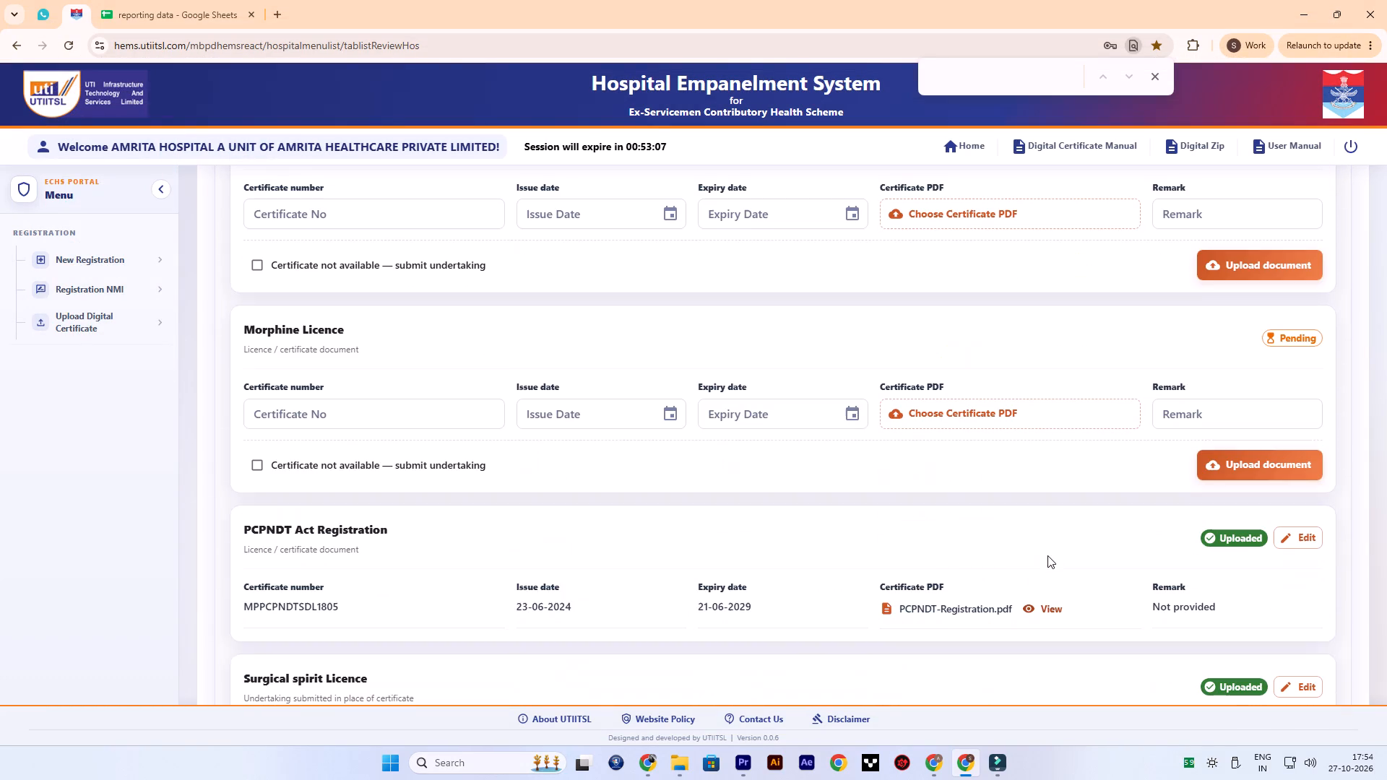
{"action": "left_click", "coordinate": [291, 464]}
While choosing the undertaking PDF for the Morphine Licence, rename the digitalsign12 file as digitalsign13.
{"action": "left_click", "coordinate": [930, 418]}
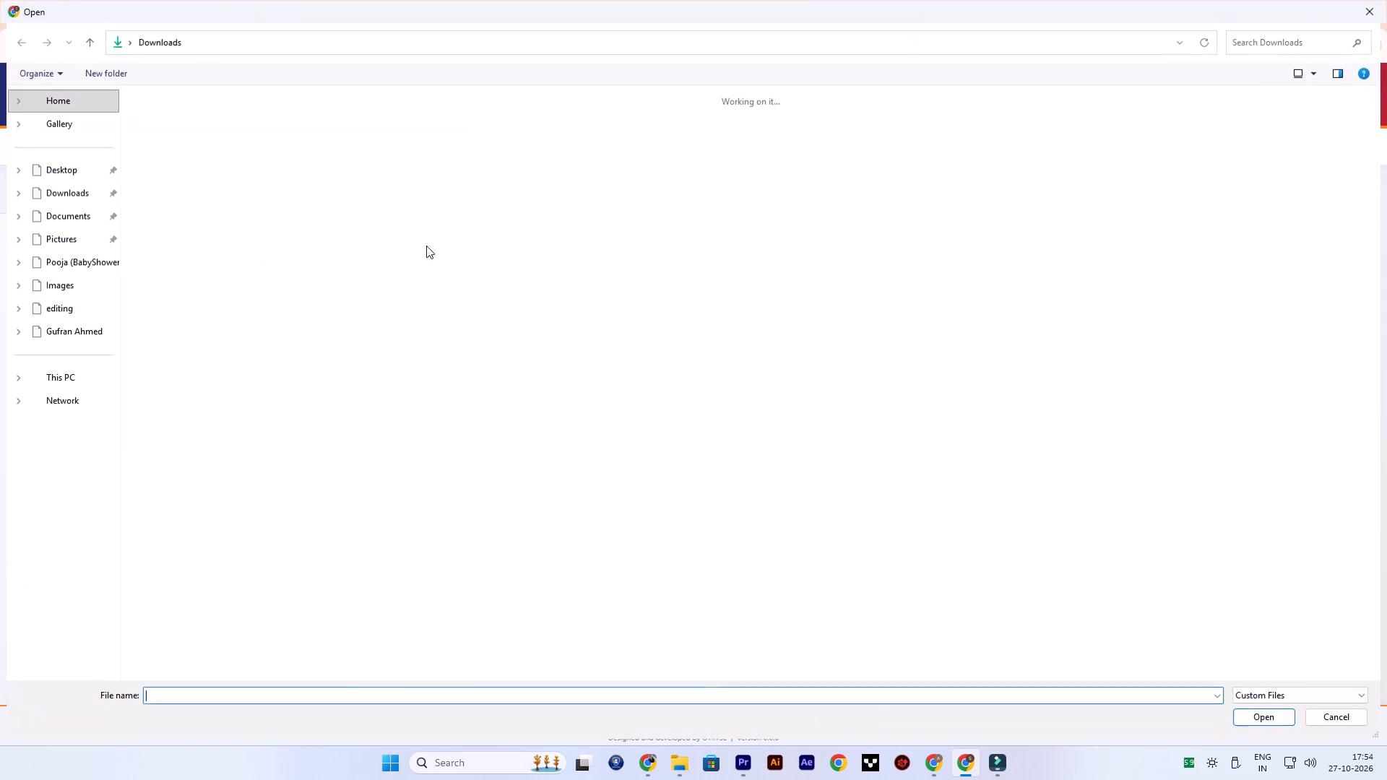
{"action": "left_click", "coordinate": [209, 183]}
{"action": "left_click", "coordinate": [194, 214]}
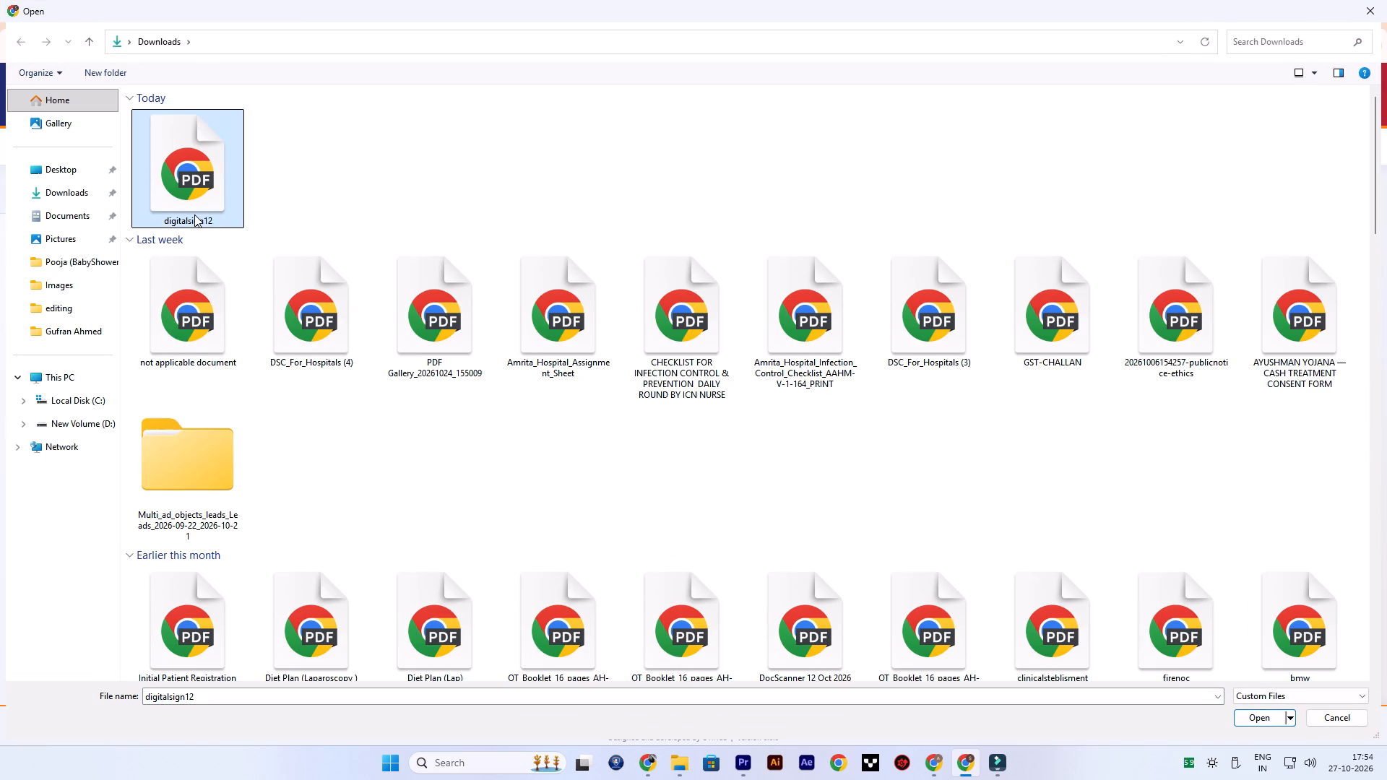
{"action": "left_click", "coordinate": [213, 209]}
{"action": "right_click", "coordinate": [218, 215]}
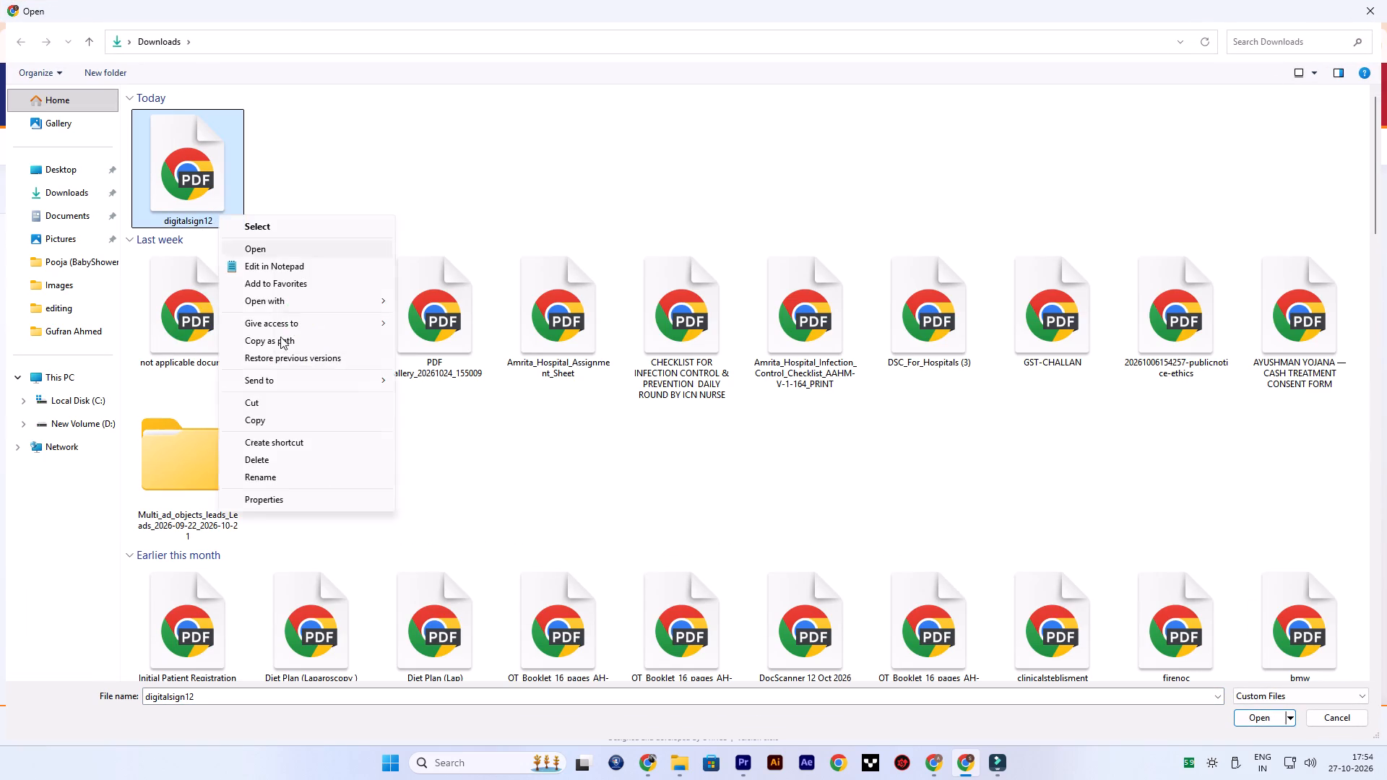
{"action": "left_click", "coordinate": [321, 475]}
{"action": "key", "text": "Right"}
{"action": "key", "text": "BackSpace"}
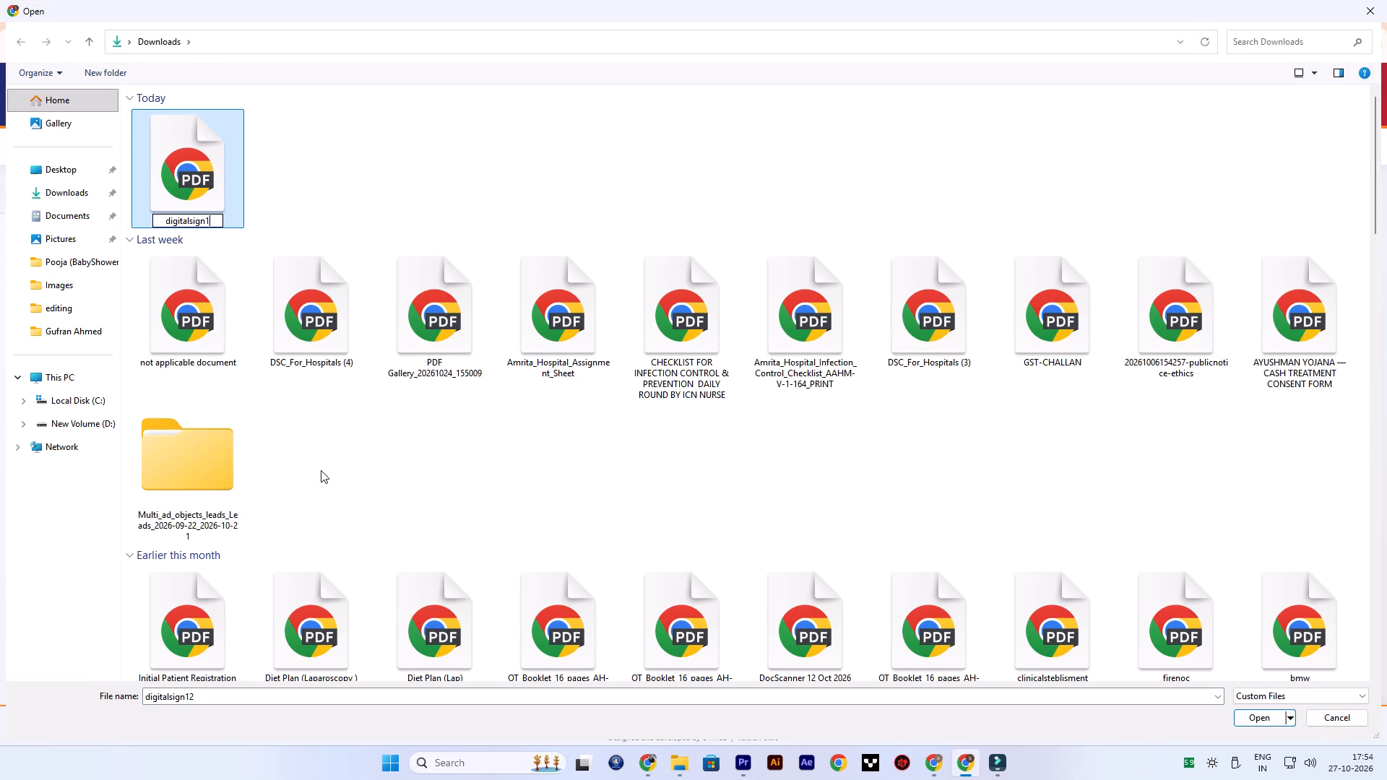
{"action": "key", "text": "3"}
{"action": "key", "text": "Return"}
Attach digitalsign13 as the undertaking PDF for the Morphine Licence and upload it.
{"action": "left_click", "coordinate": [199, 183]}
{"action": "key", "text": "Return"}
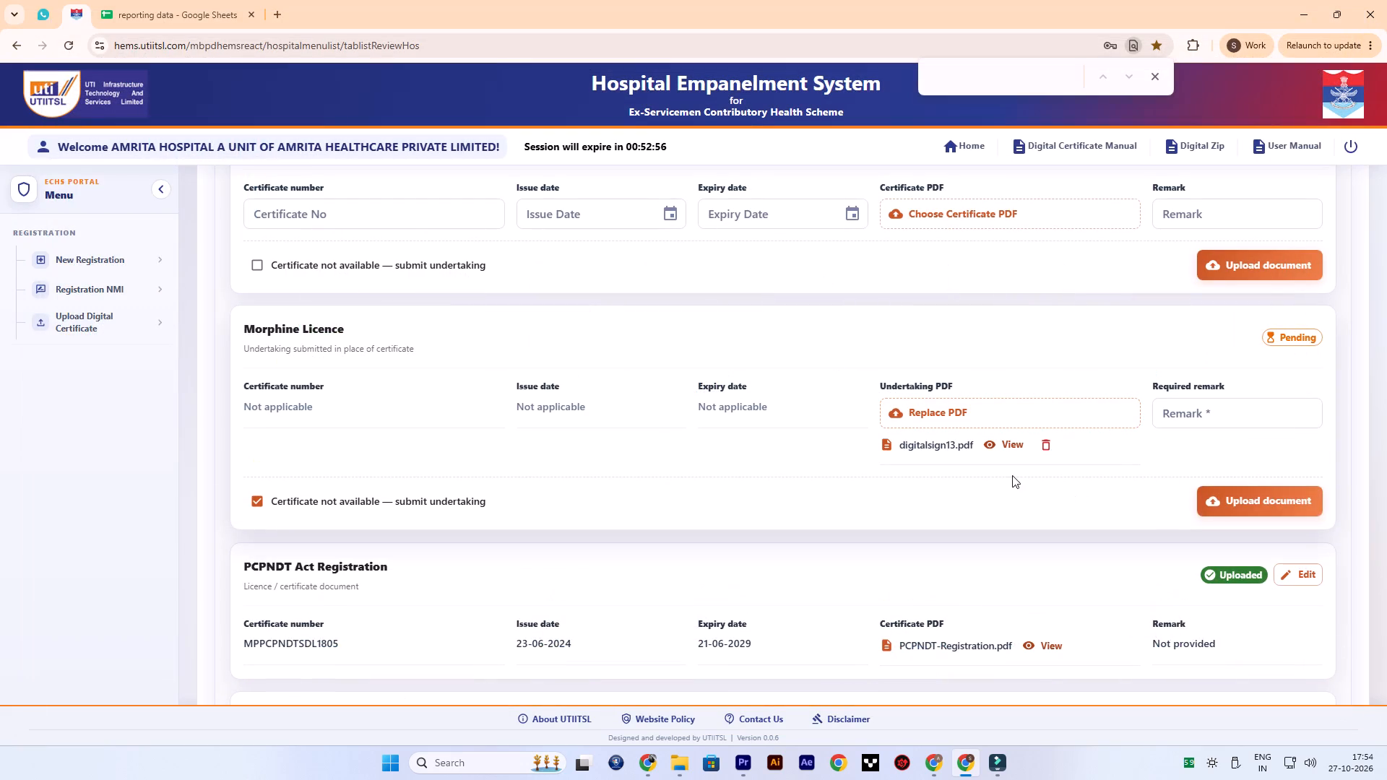
{"action": "left_click", "coordinate": [1258, 501]}
Mark the State Medical Concil /Association Registration as not available, for submission by undertaking.
{"action": "scroll", "coordinate": [1201, 516], "scroll_direction": "up", "scroll_amount": 5}
{"action": "scroll", "coordinate": [1177, 518], "scroll_direction": "down", "scroll_amount": 4}
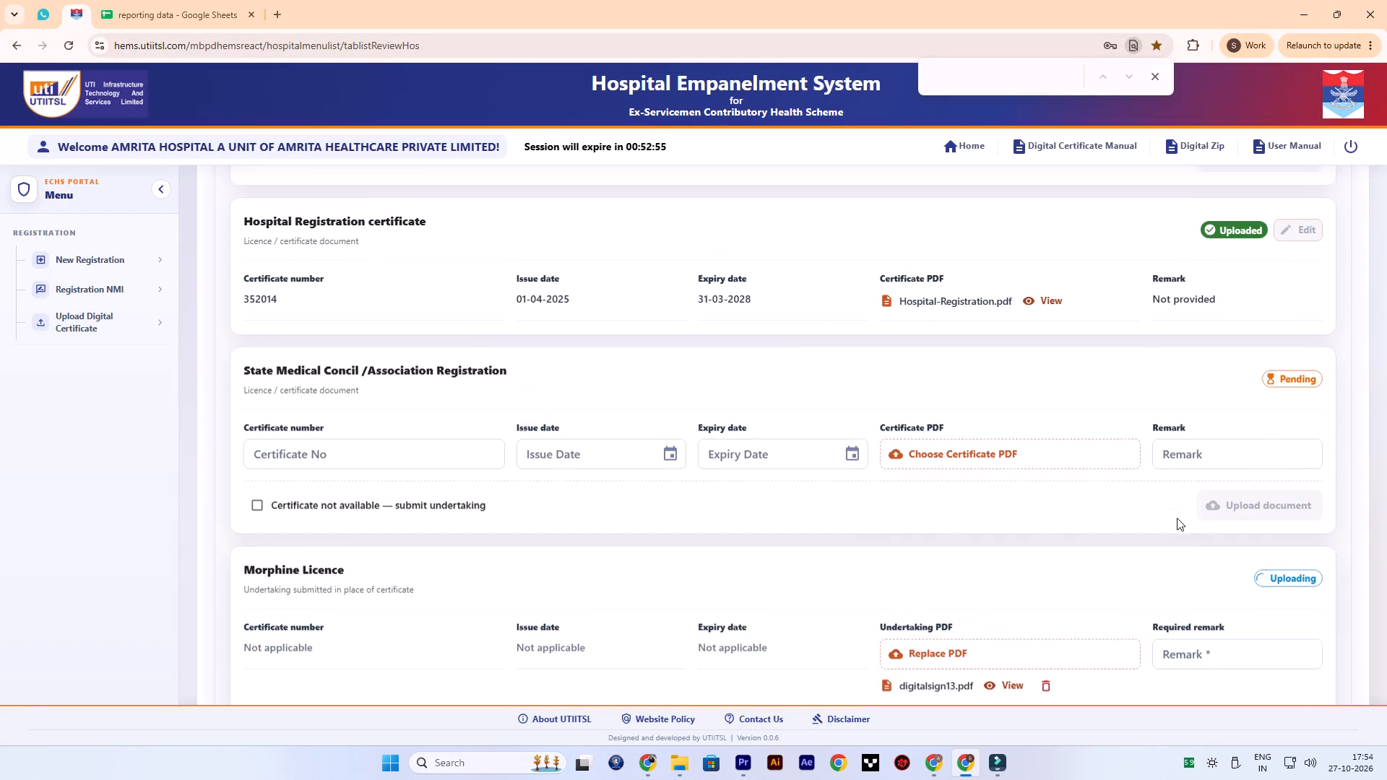
{"action": "left_click", "coordinate": [409, 307]}
While choosing the undertaking PDF for the State Medical Concil /Association Registration, rename the digitalsign13 file as digitalsign14.
{"action": "left_click", "coordinate": [924, 260]}
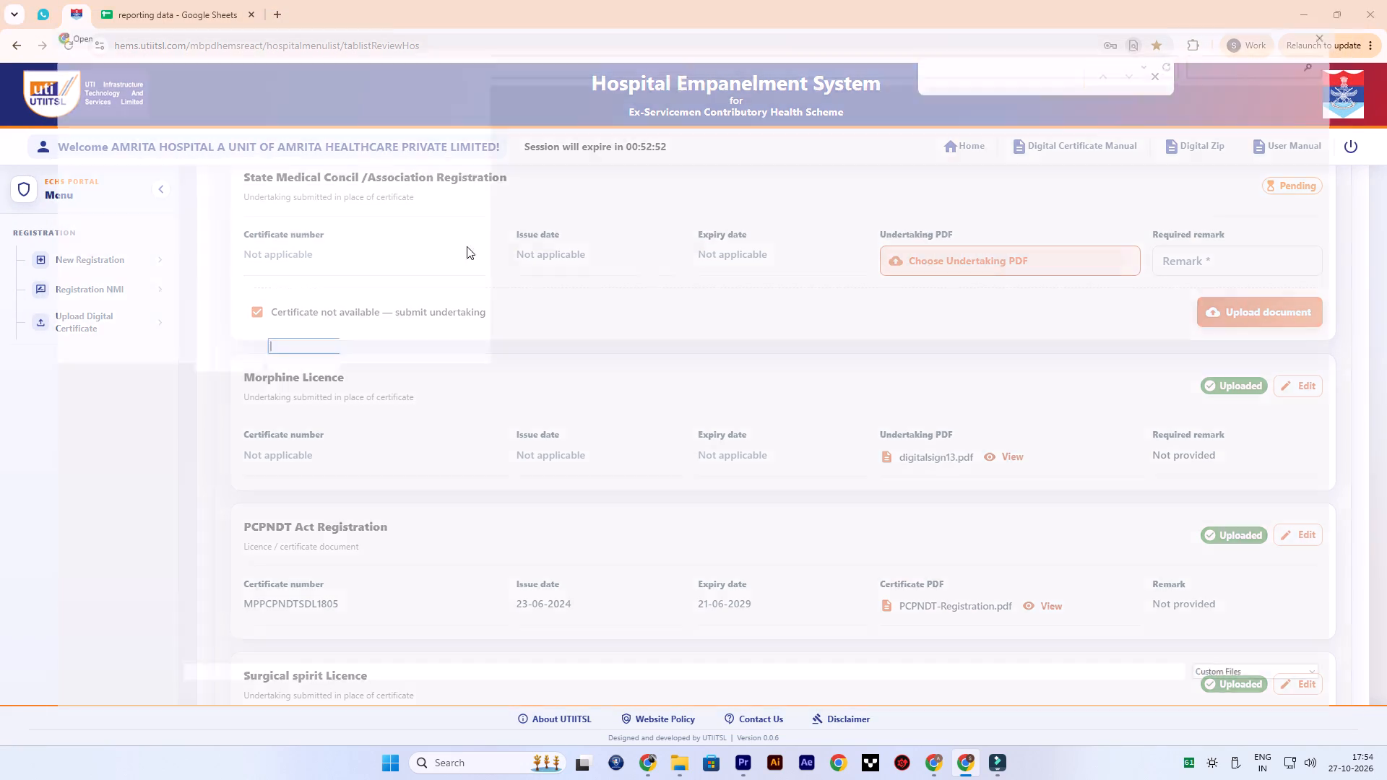
{"action": "left_click", "coordinate": [186, 188]}
{"action": "right_click", "coordinate": [199, 190]}
{"action": "left_click", "coordinate": [256, 453]}
{"action": "key", "text": "Right"}
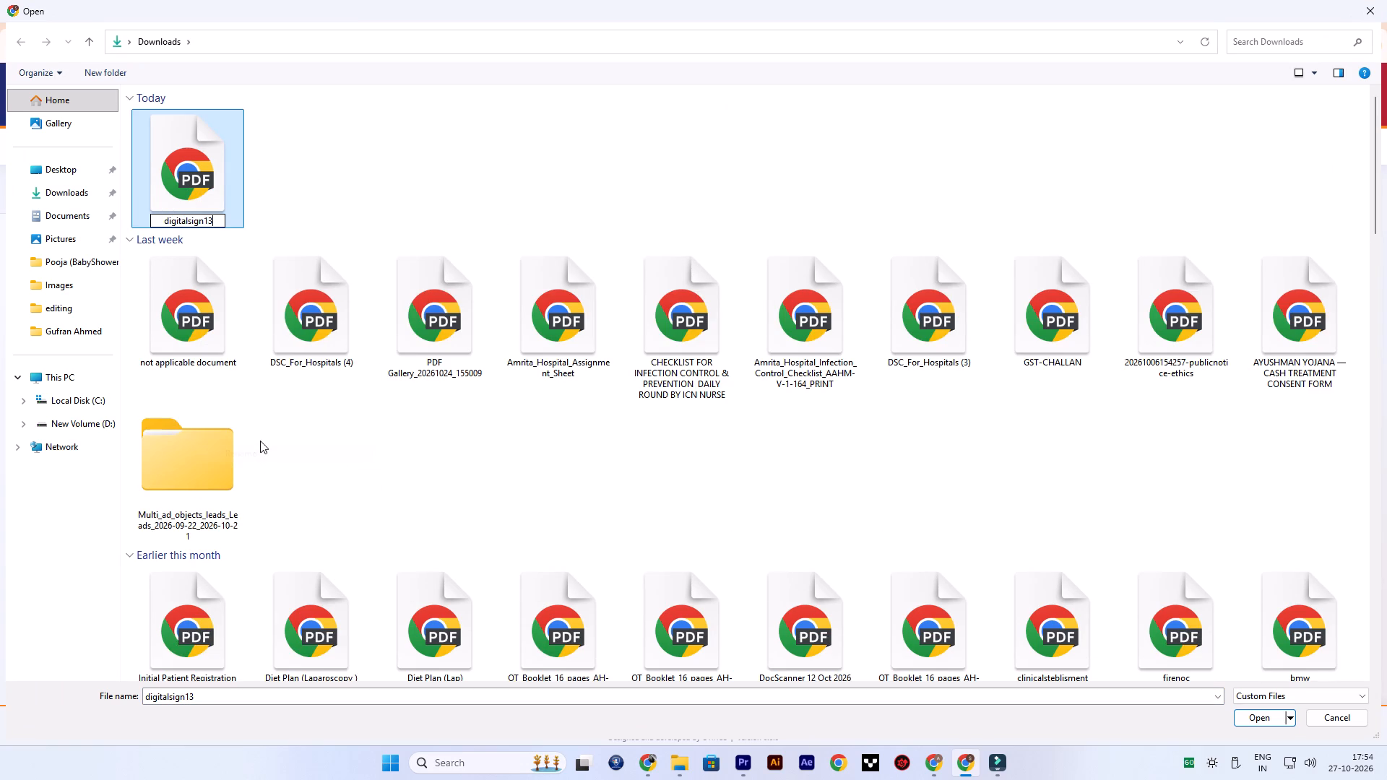
{"action": "key", "text": "BackSpace"}
{"action": "key", "text": "4"}
{"action": "key", "text": "Return"}
Attach digitalsign14 as the undertaking PDF for the State Medical Concil /Association Registration and upload it.
{"action": "left_click", "coordinate": [205, 196]}
{"action": "key", "text": "Return"}
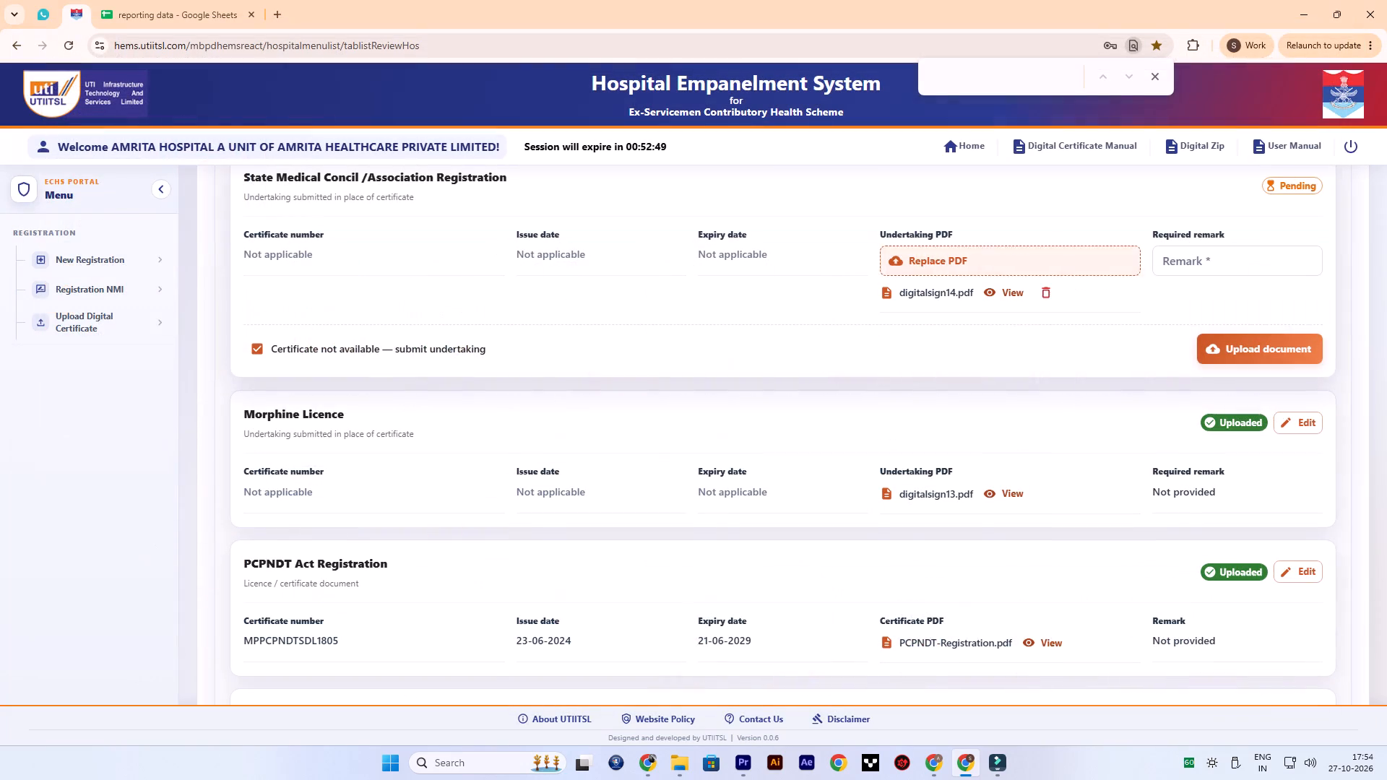
{"action": "scroll", "coordinate": [1209, 395], "scroll_direction": "up", "scroll_amount": 1}
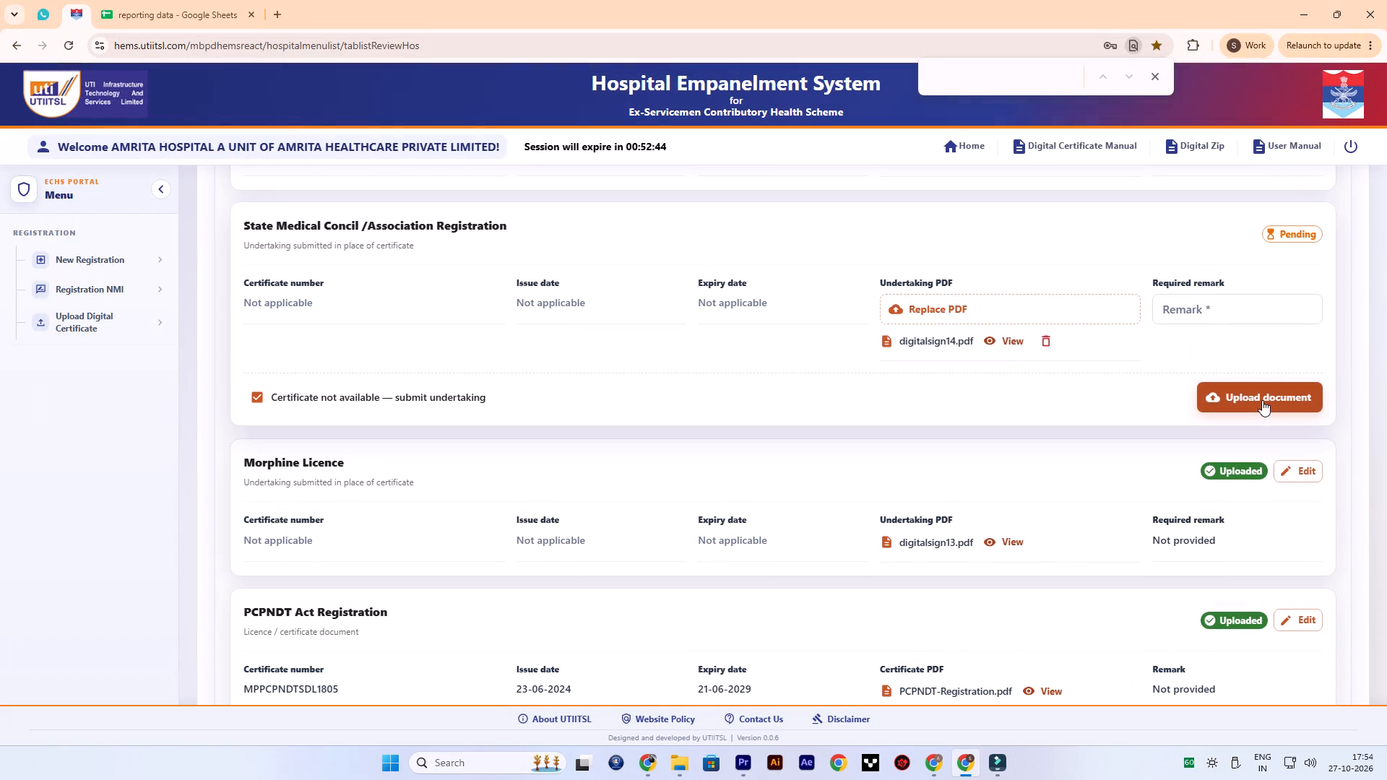
{"action": "left_click", "coordinate": [1262, 400]}
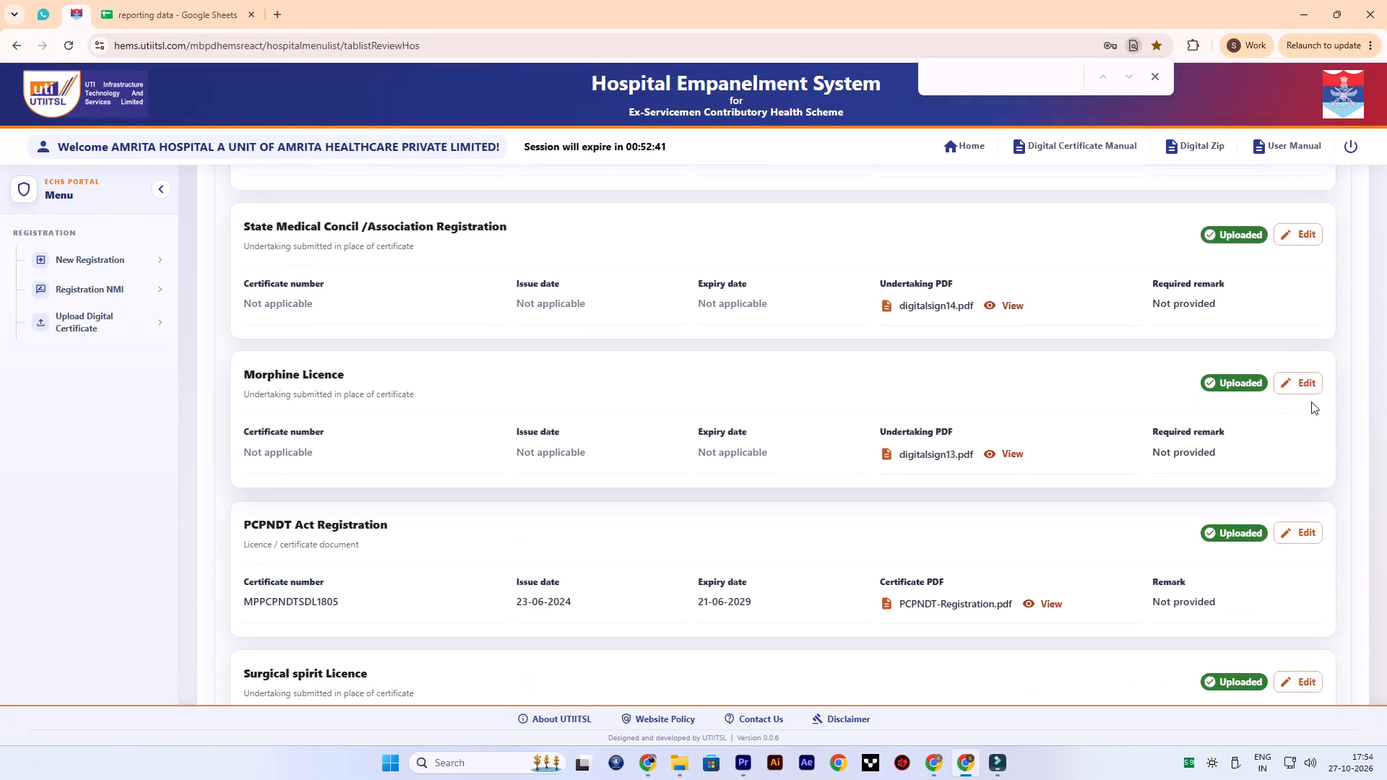
Mark the Opium Licence as not available, for submission by undertaking.
{"action": "scroll", "coordinate": [1229, 400], "scroll_direction": "up", "scroll_amount": 4}
{"action": "scroll", "coordinate": [774, 374], "scroll_direction": "up", "scroll_amount": 2}
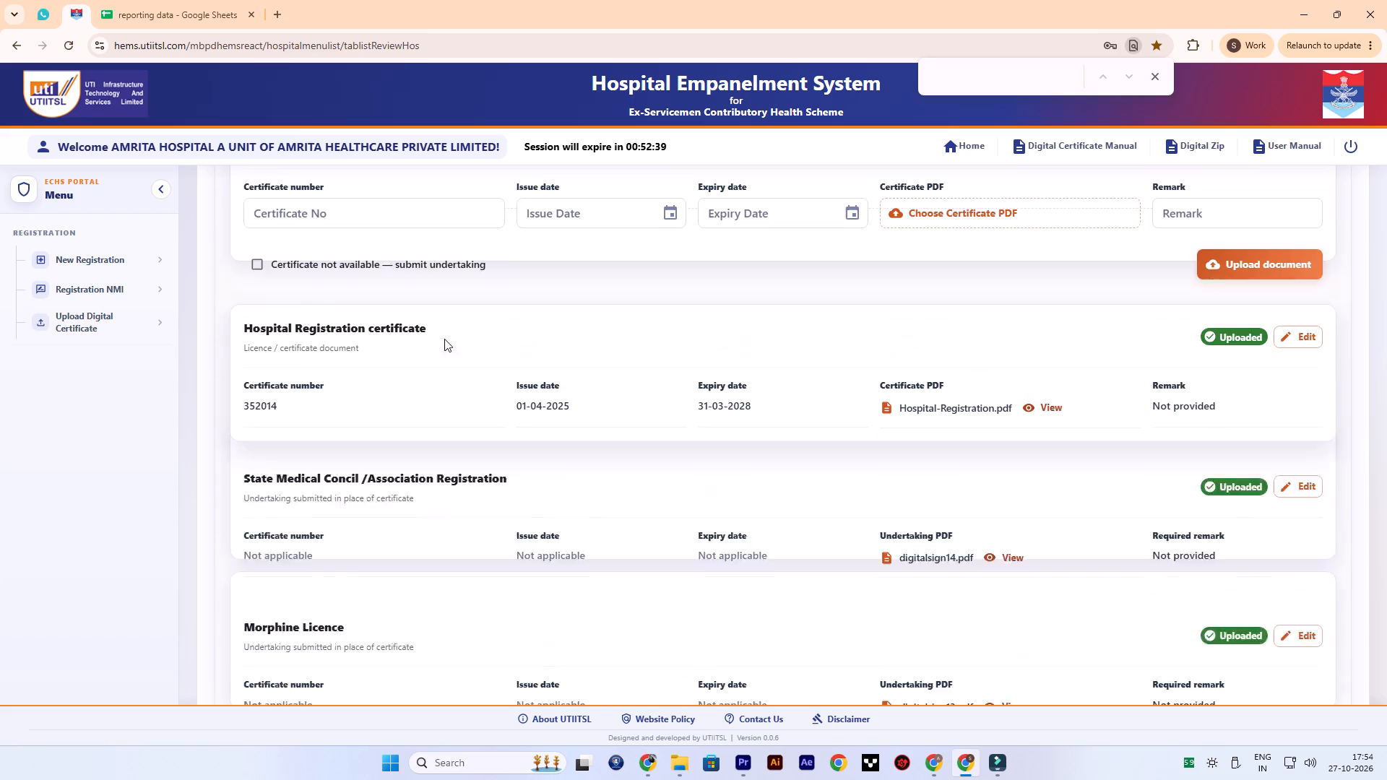
{"action": "left_click", "coordinate": [259, 305]}
While choosing the undertaking PDF for the Opium Licence, rename the digitalsign14 file as digitalsign15.
{"action": "scroll", "coordinate": [1150, 406], "scroll_direction": "up", "scroll_amount": 4}
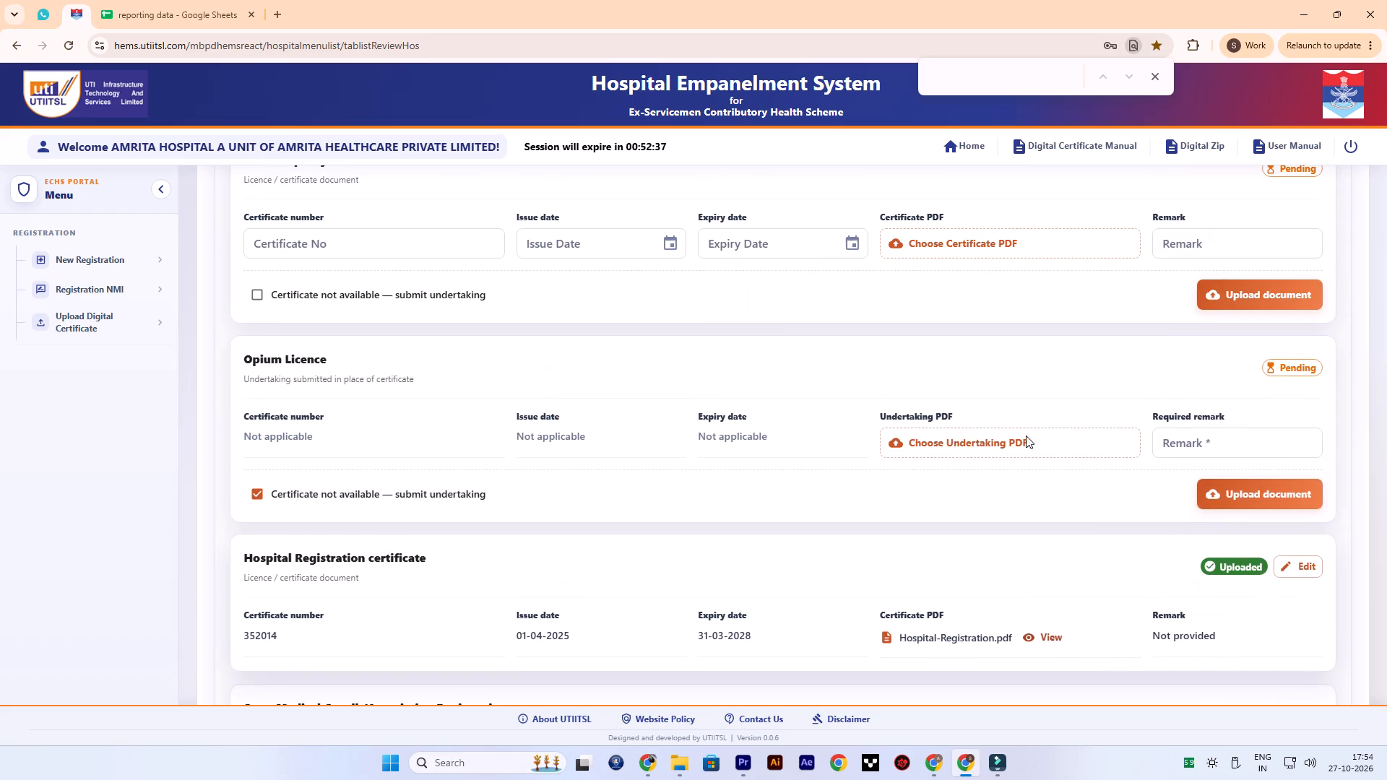
{"action": "left_click", "coordinate": [946, 449]}
{"action": "left_click", "coordinate": [203, 178]}
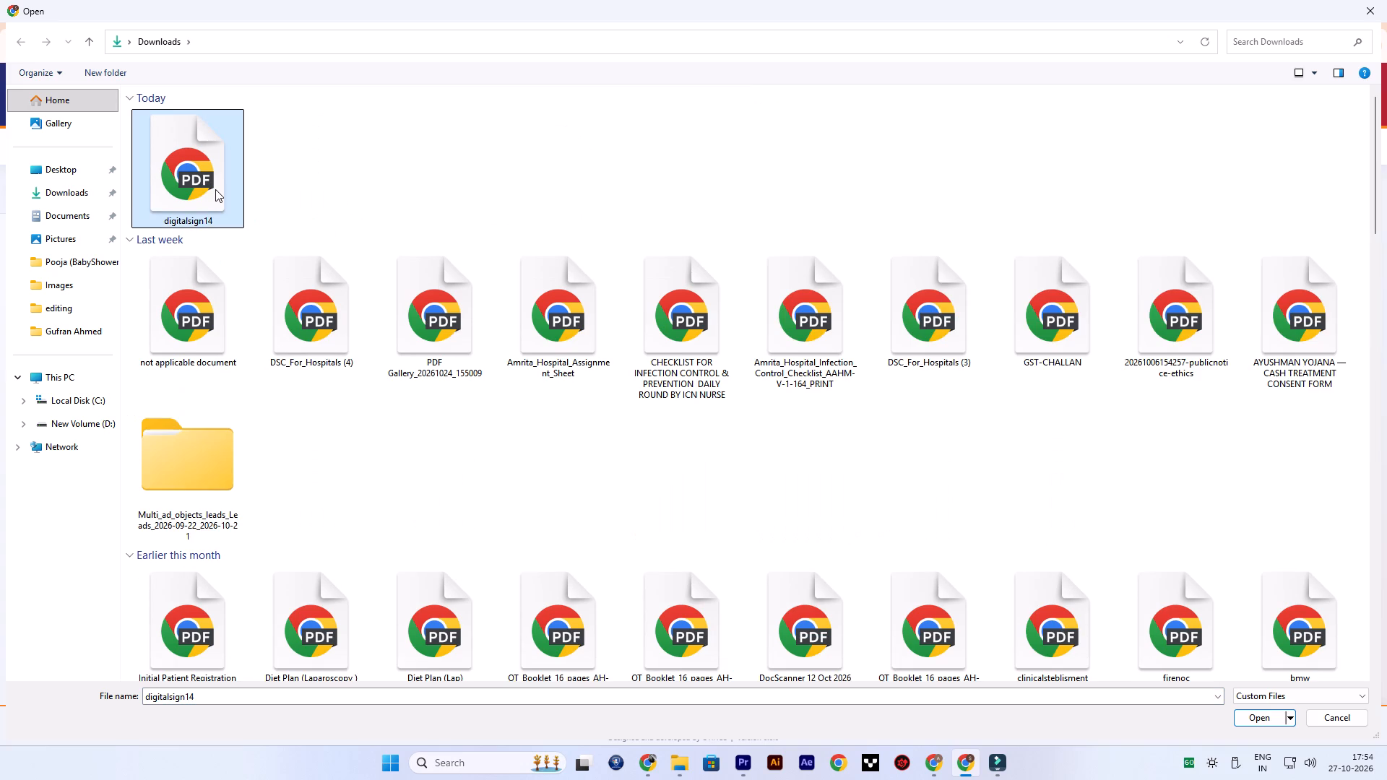
{"action": "right_click", "coordinate": [215, 189]}
{"action": "left_click", "coordinate": [286, 456]}
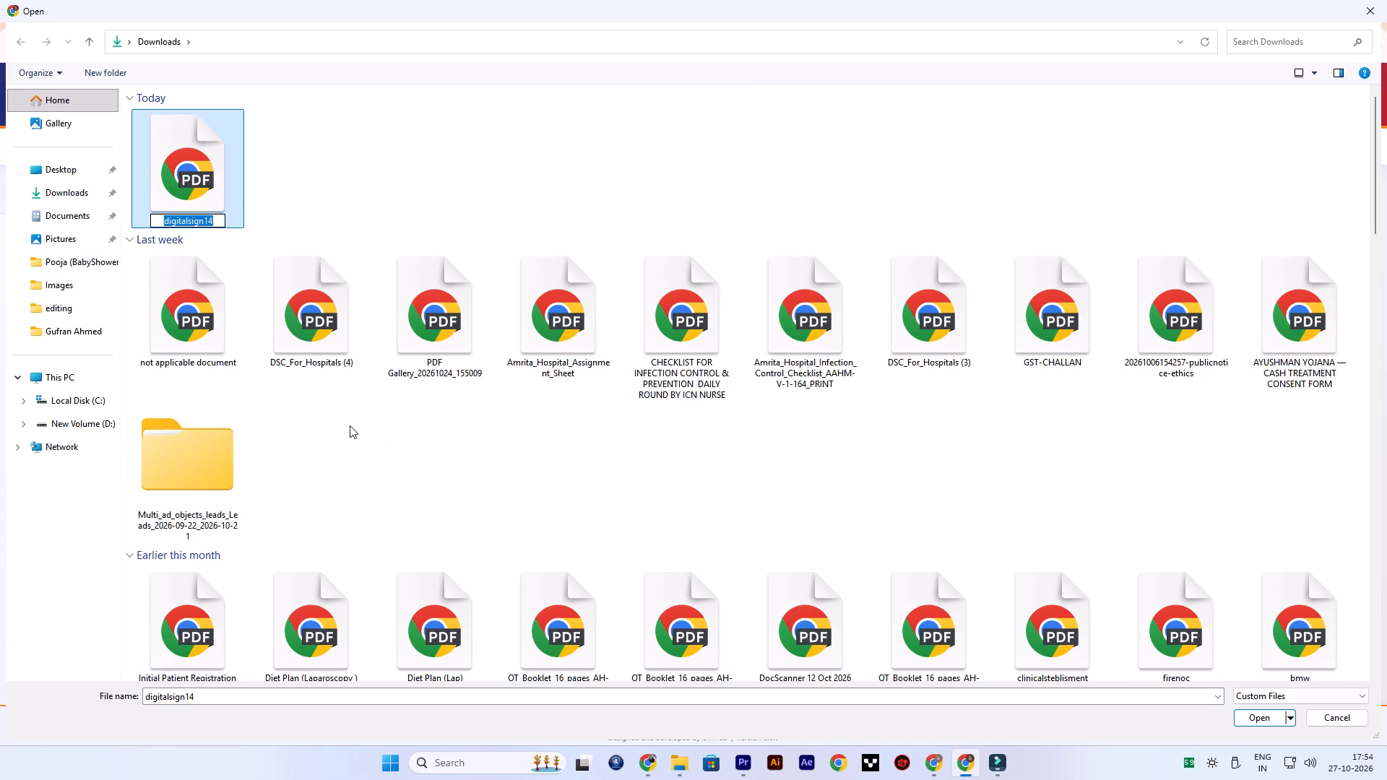
{"action": "key", "text": "Right"}
{"action": "key", "text": "BackSpace"}
{"action": "key", "text": "5"}
{"action": "key", "text": "Return"}
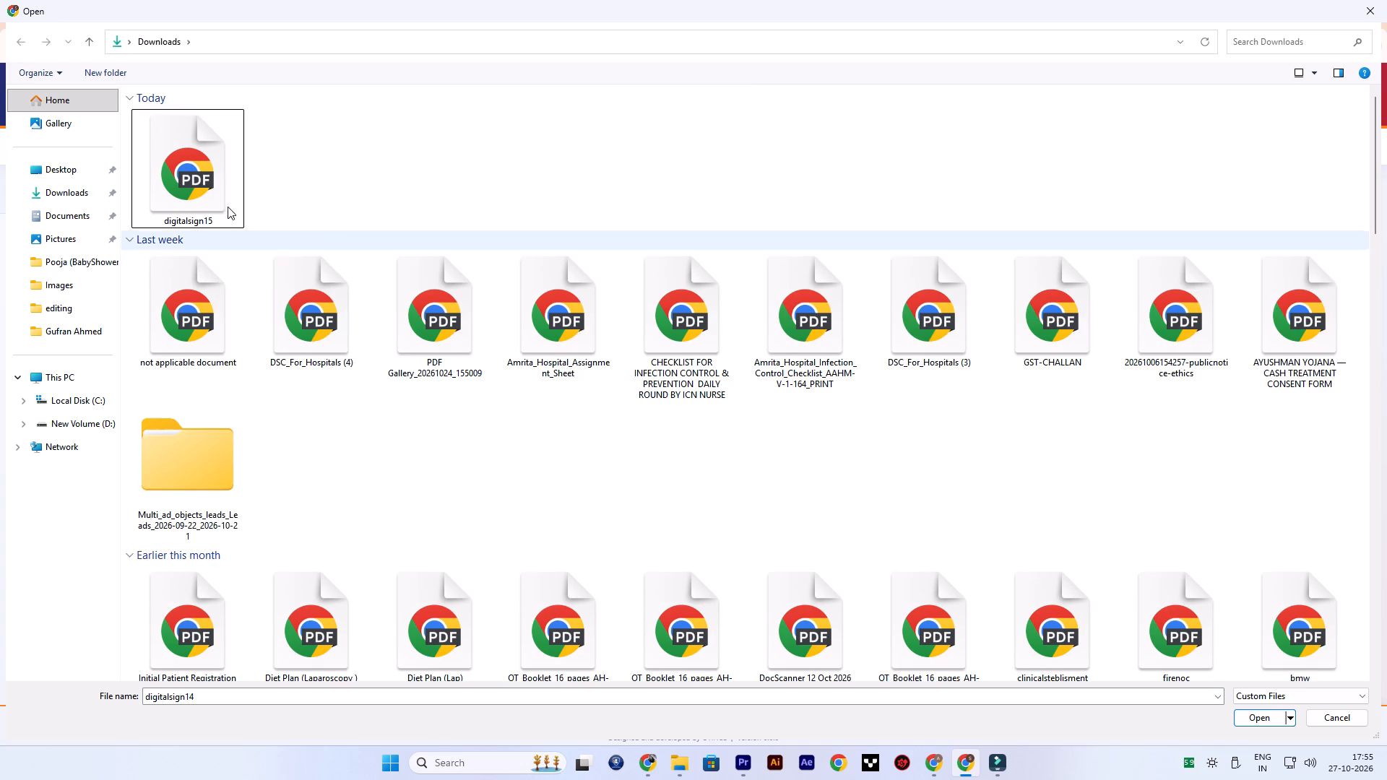
Attach digitalsign15 as the undertaking PDF for the Opium Licence and upload it.
{"action": "left_click", "coordinate": [218, 198]}
{"action": "key", "text": "Return"}
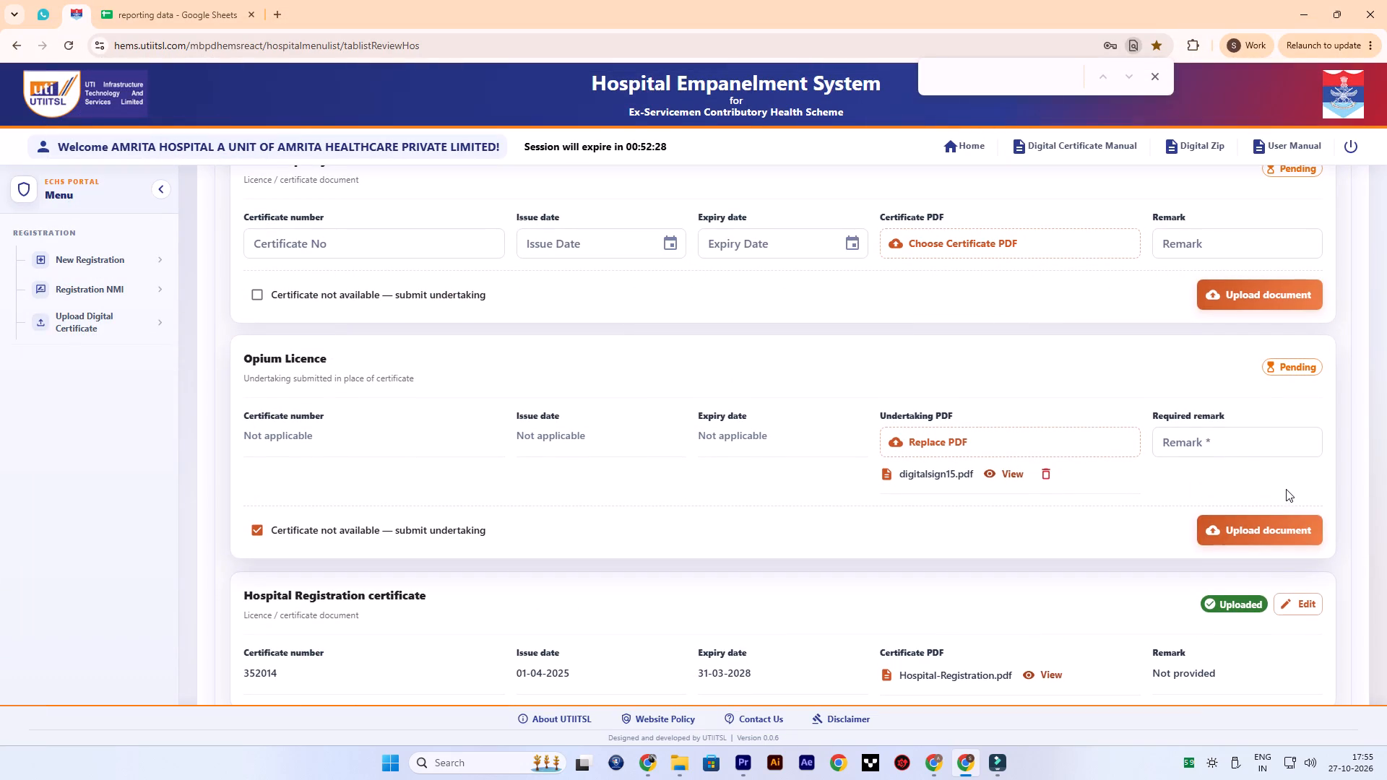
{"action": "left_click", "coordinate": [1268, 529]}
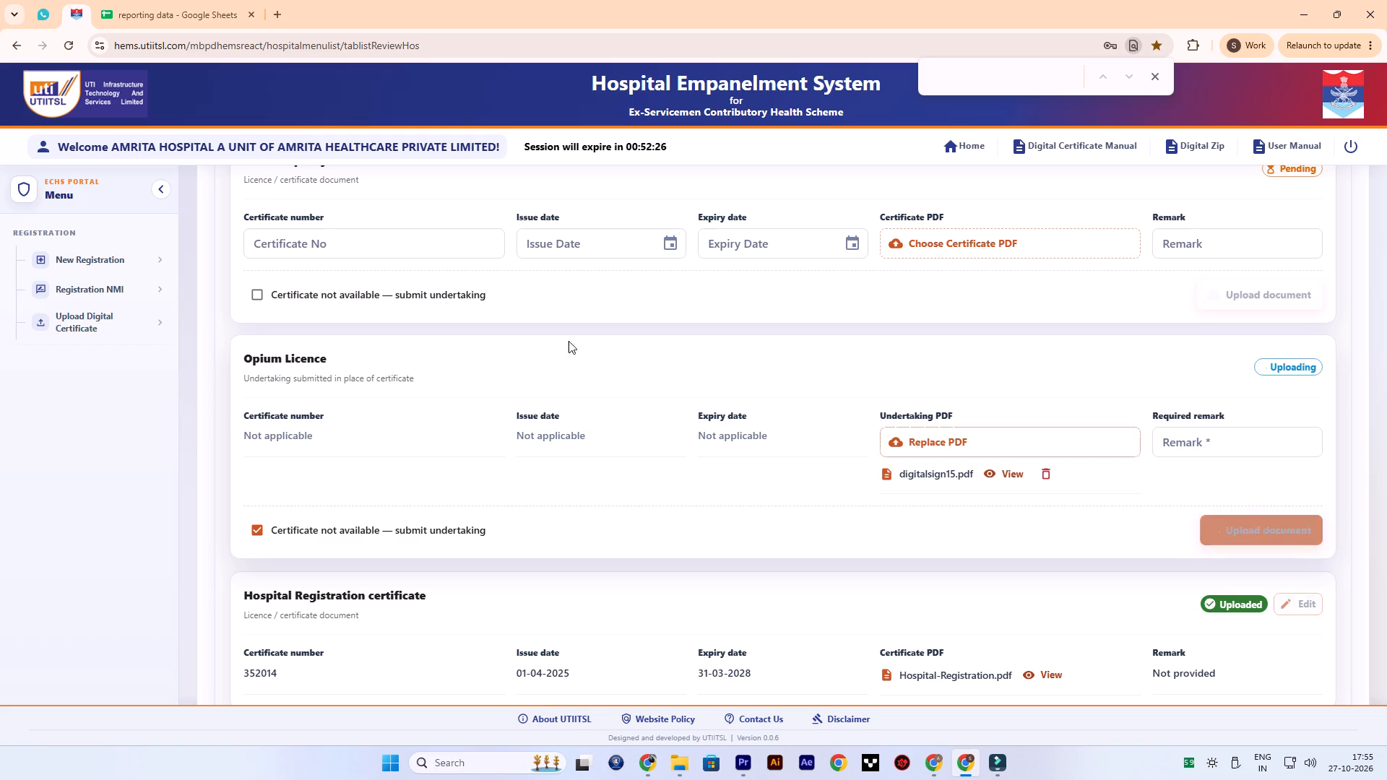
Mark the Lift Occupancy Certificate as not available, for submission by undertaking.
{"action": "left_click", "coordinate": [325, 293]}
While choosing the undertaking PDF for the Lift Occupancy Certificate, rename the digitalsign15 file as digitalsign16.
{"action": "left_click", "coordinate": [967, 247]}
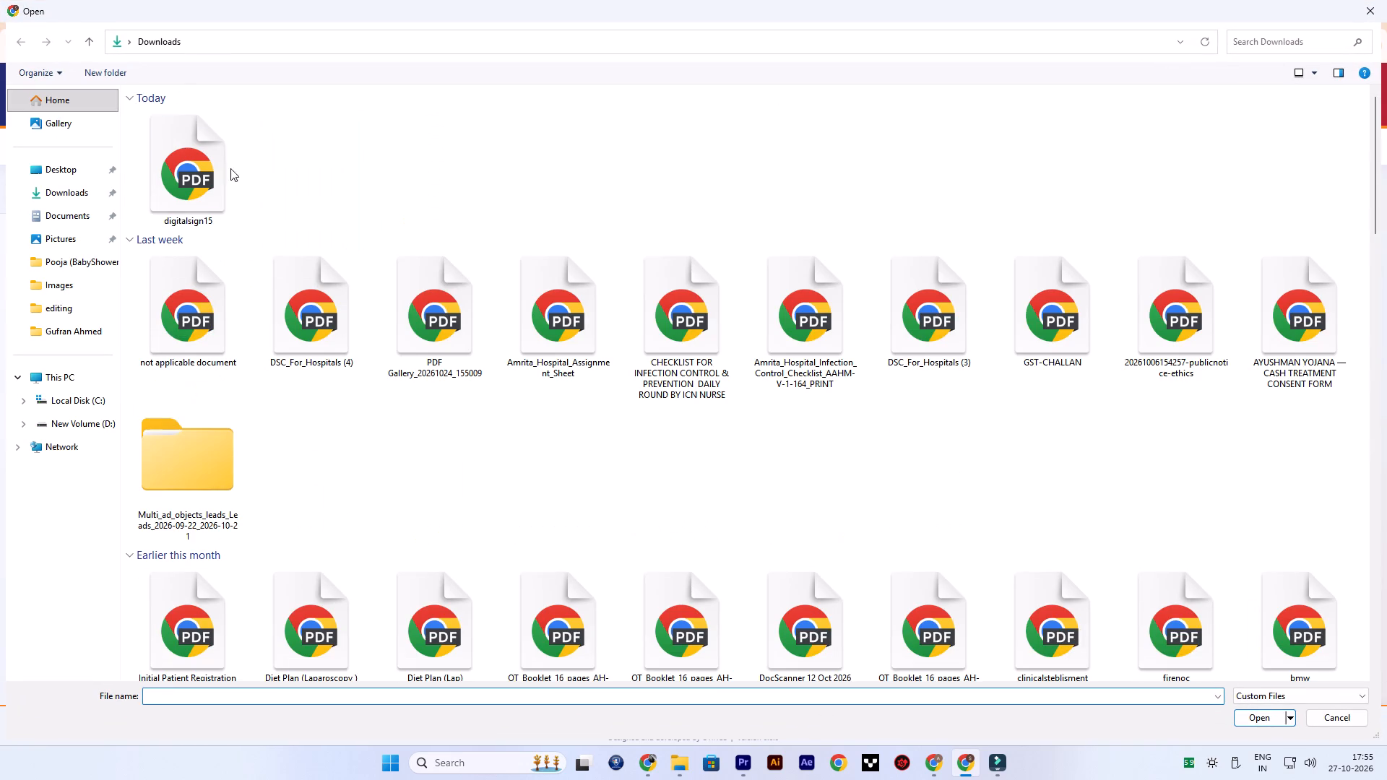
{"action": "left_click", "coordinate": [215, 165]}
{"action": "right_click", "coordinate": [218, 171]}
{"action": "left_click", "coordinate": [260, 437]}
{"action": "key", "text": "Right"}
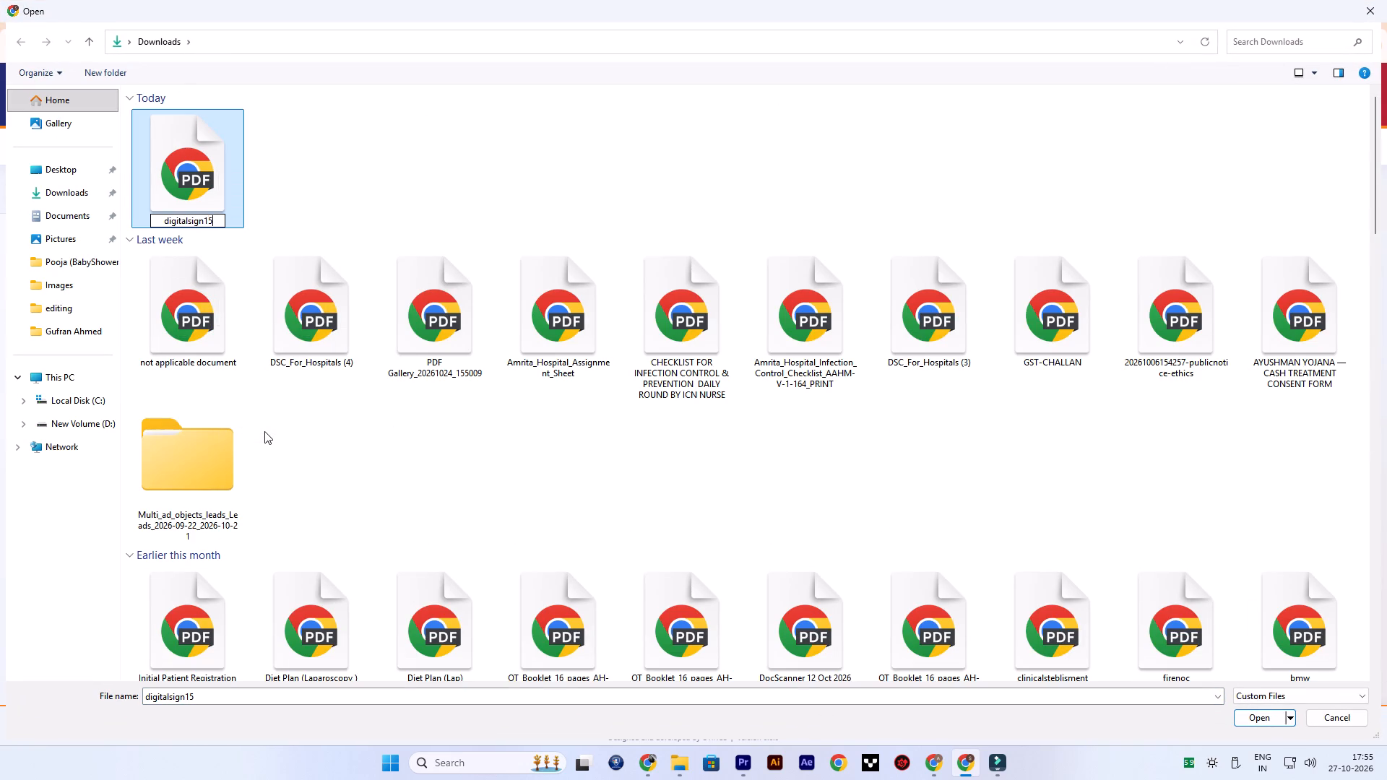
{"action": "key", "text": "BackSpace"}
{"action": "key", "text": "6"}
{"action": "key", "text": "Return"}
Attach digitalsign16 as the undertaking PDF for the Lift Occupancy Certificate and upload it.
{"action": "left_click", "coordinate": [221, 261]}
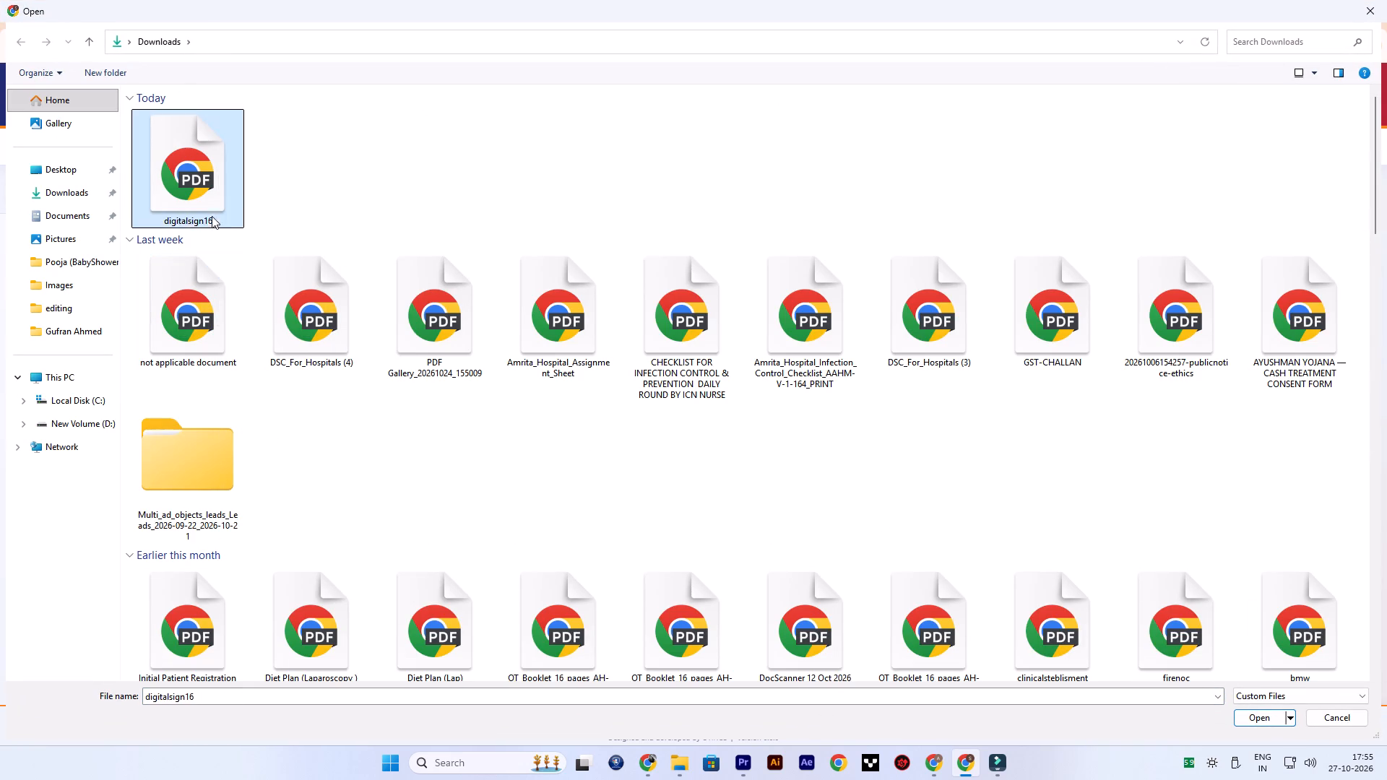
{"action": "left_click", "coordinate": [212, 216]}
{"action": "key", "text": "Return"}
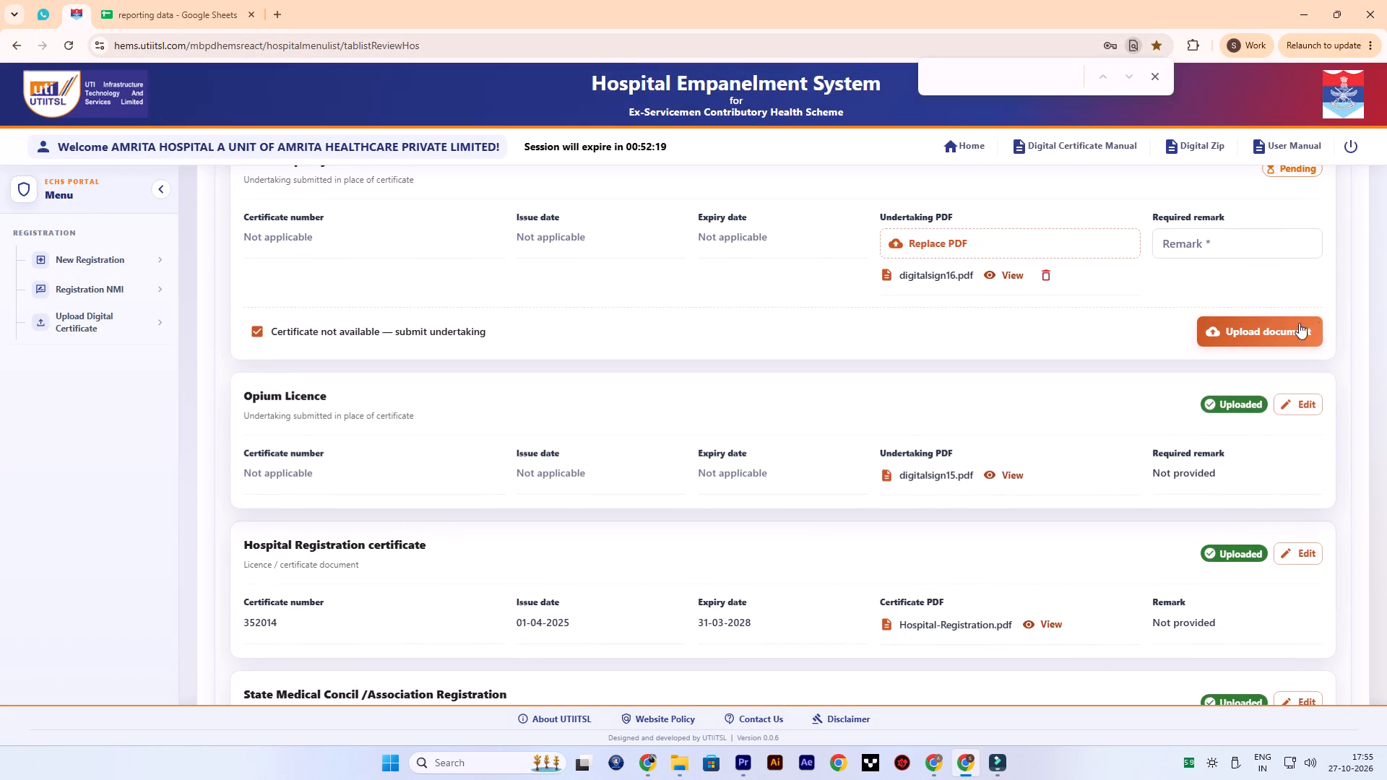
{"action": "scroll", "coordinate": [1203, 352], "scroll_direction": "up", "scroll_amount": 2}
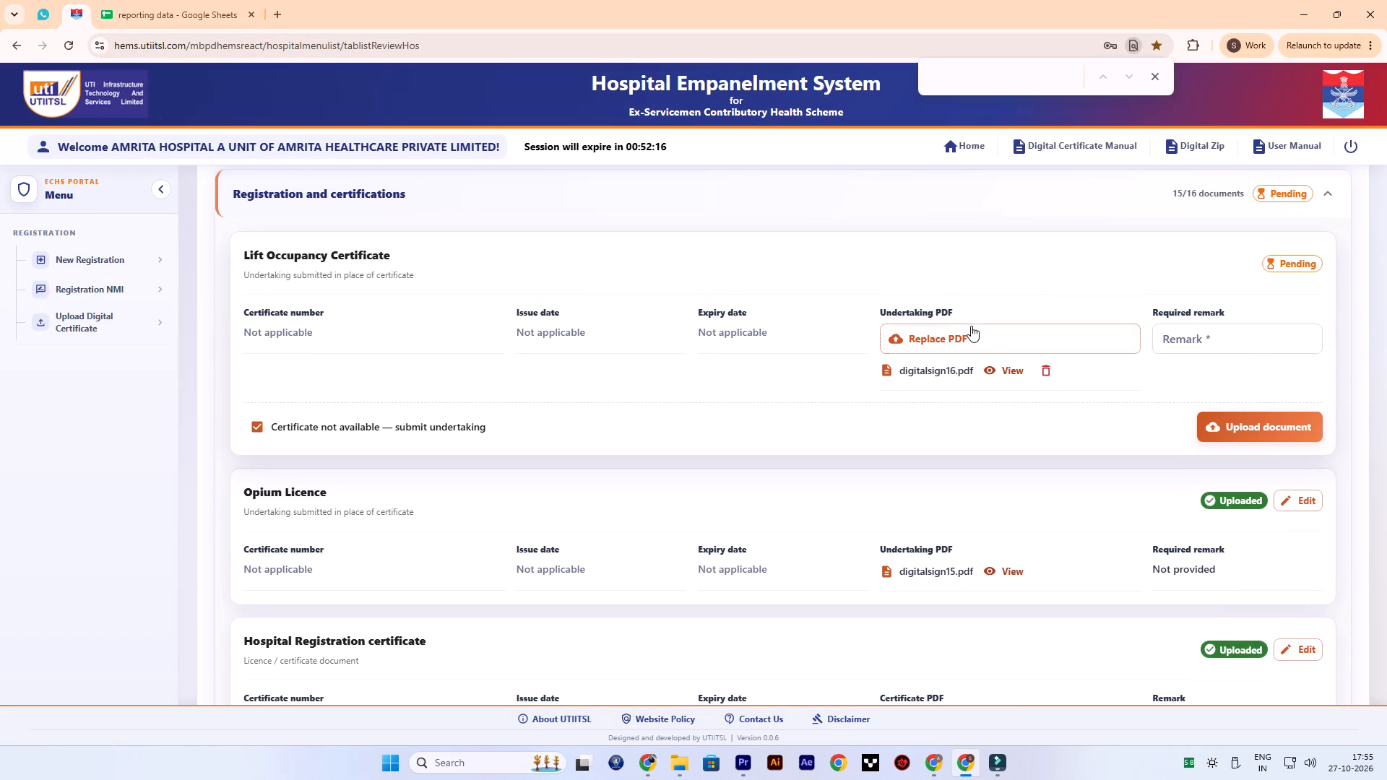
{"action": "left_click", "coordinate": [1276, 423]}
Check the upload status of the certification sections and continue to the Fees Details page.
{"action": "scroll", "coordinate": [1262, 430], "scroll_direction": "up", "scroll_amount": 4}
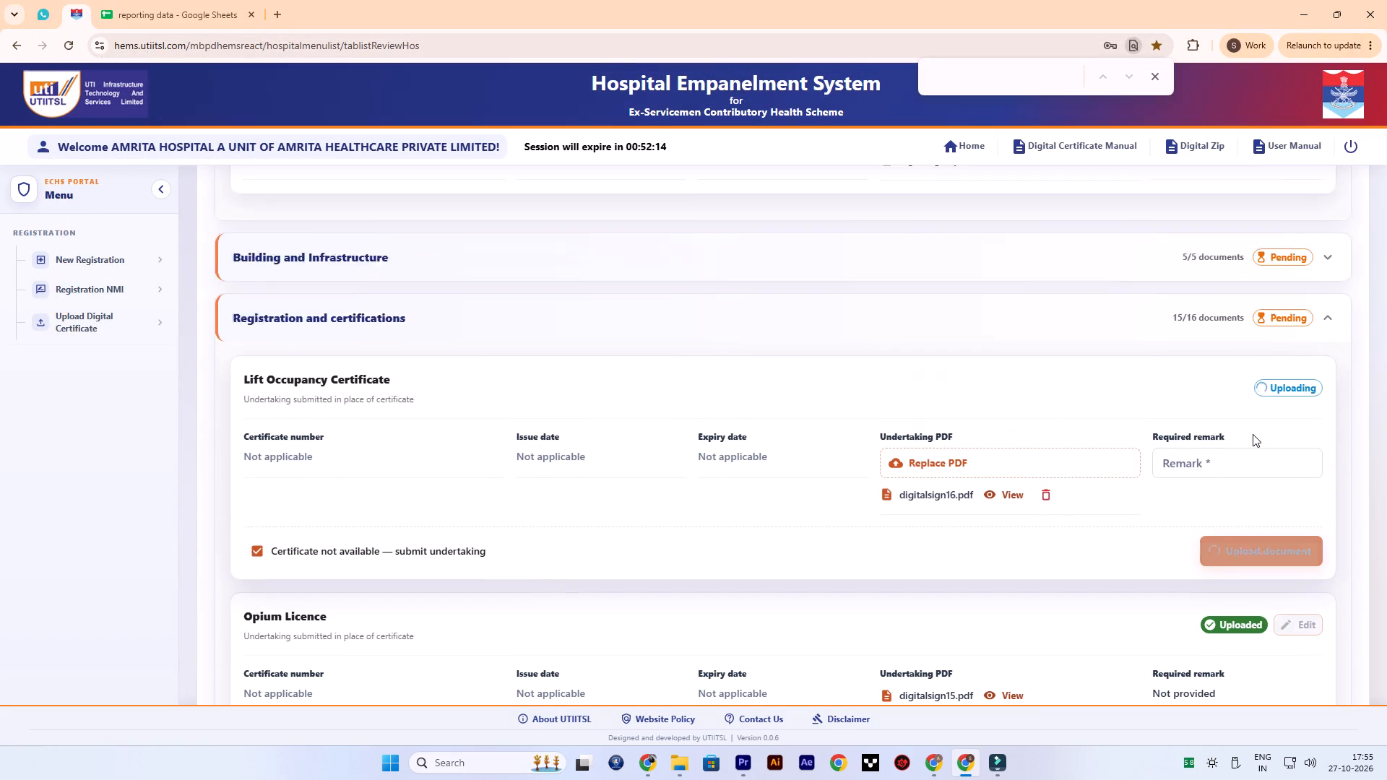
{"action": "scroll", "coordinate": [1253, 434], "scroll_direction": "up", "scroll_amount": 3}
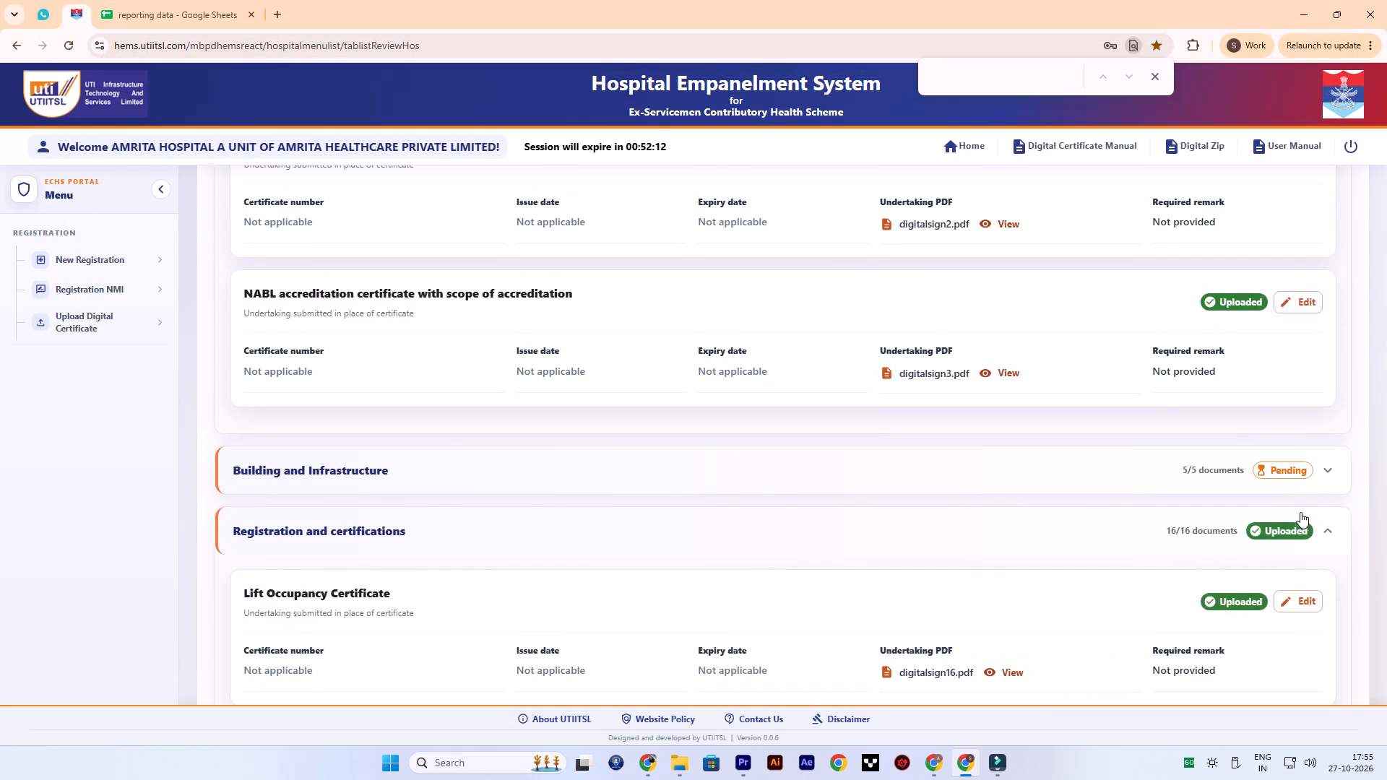
{"action": "scroll", "coordinate": [1302, 513], "scroll_direction": "down", "scroll_amount": 20}
{"action": "scroll", "coordinate": [1302, 513], "scroll_direction": "down", "scroll_amount": 20}
{"action": "scroll", "coordinate": [1302, 513], "scroll_direction": "down", "scroll_amount": 15}
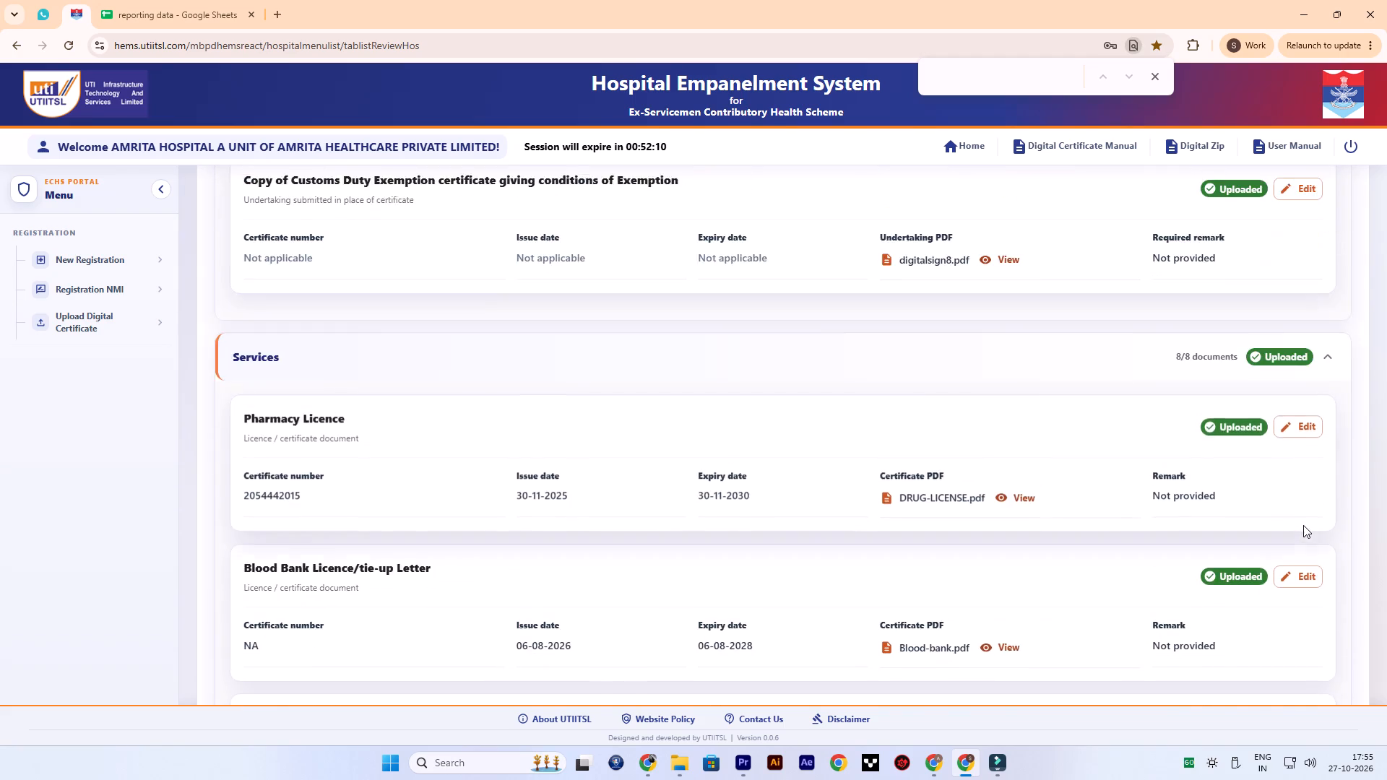
{"action": "scroll", "coordinate": [1303, 525], "scroll_direction": "down", "scroll_amount": 20}
{"action": "scroll", "coordinate": [1303, 525], "scroll_direction": "down", "scroll_amount": 20}
{"action": "scroll", "coordinate": [1303, 525], "scroll_direction": "down", "scroll_amount": 20}
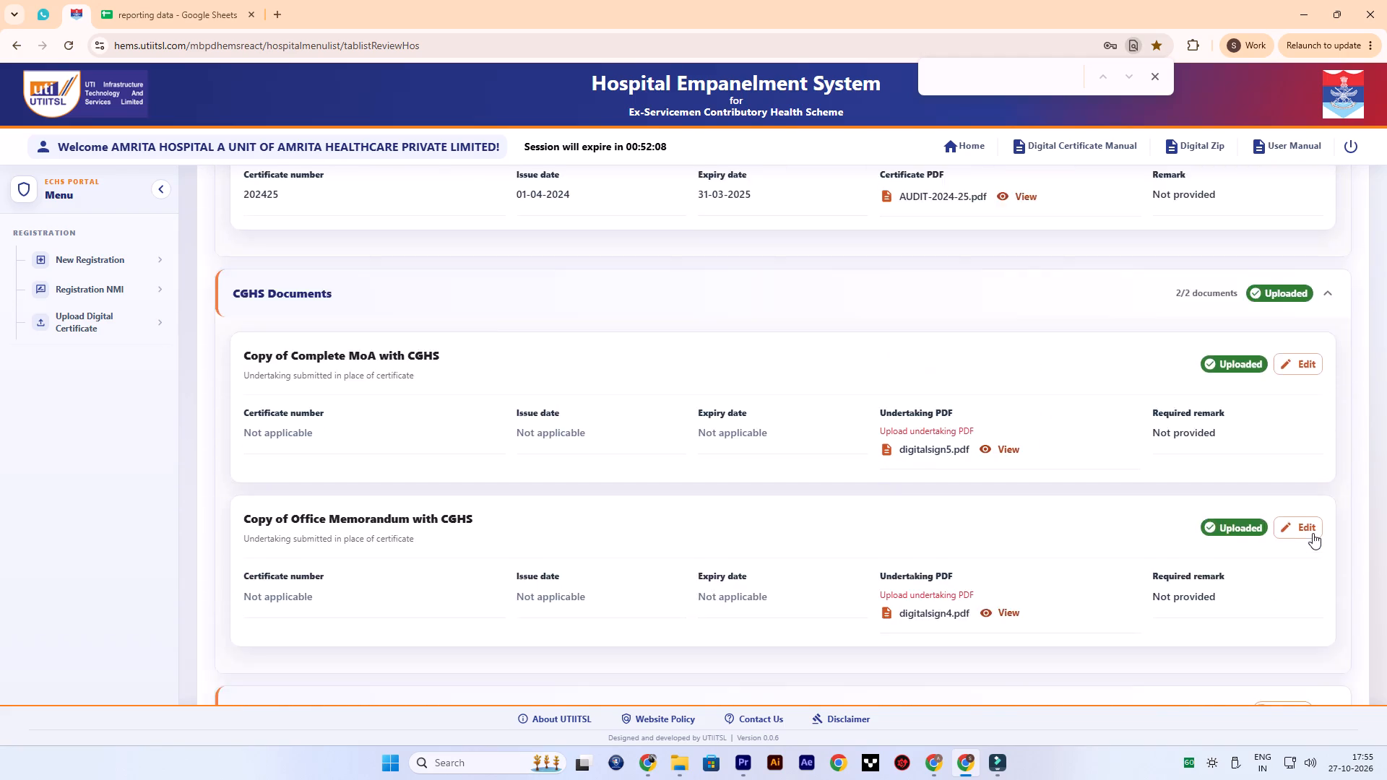
{"action": "scroll", "coordinate": [1313, 533], "scroll_direction": "down", "scroll_amount": 13}
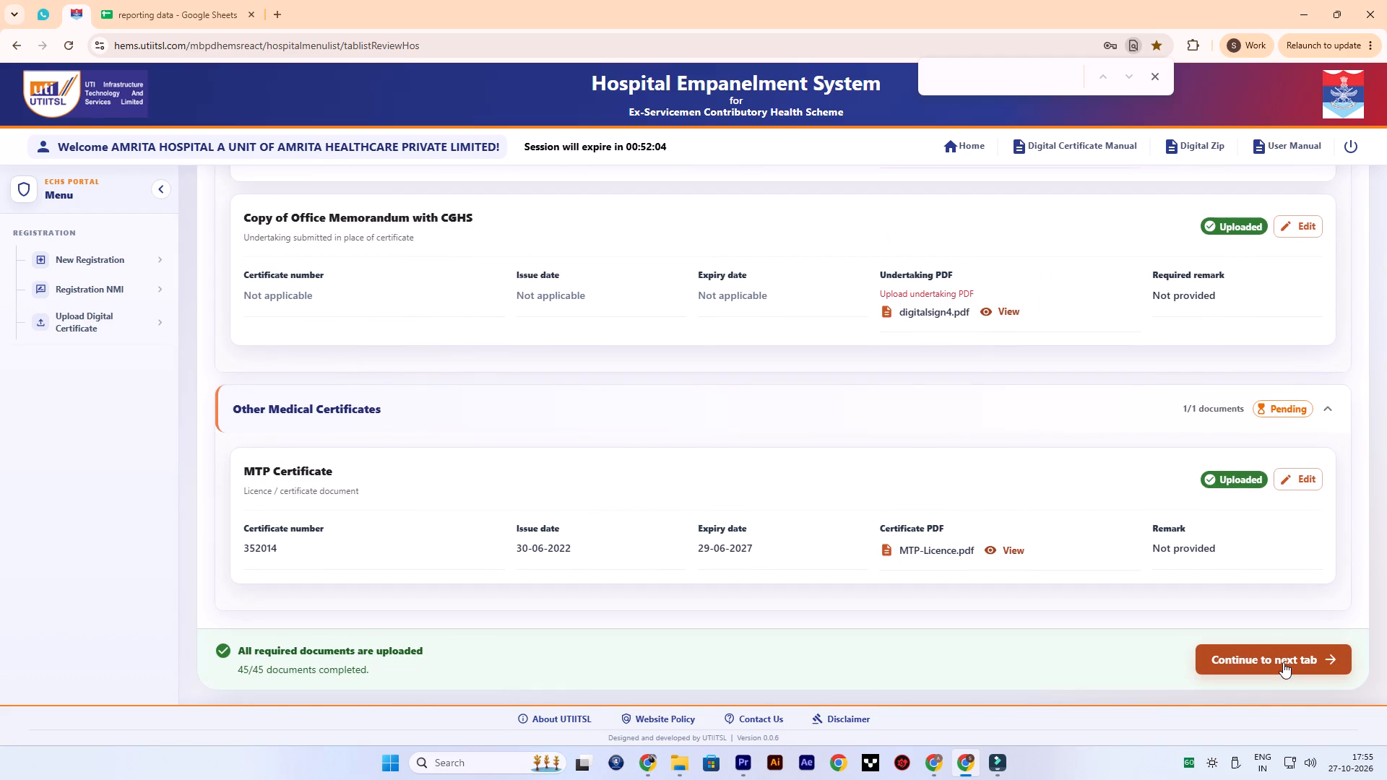
{"action": "left_click", "coordinate": [1283, 662]}
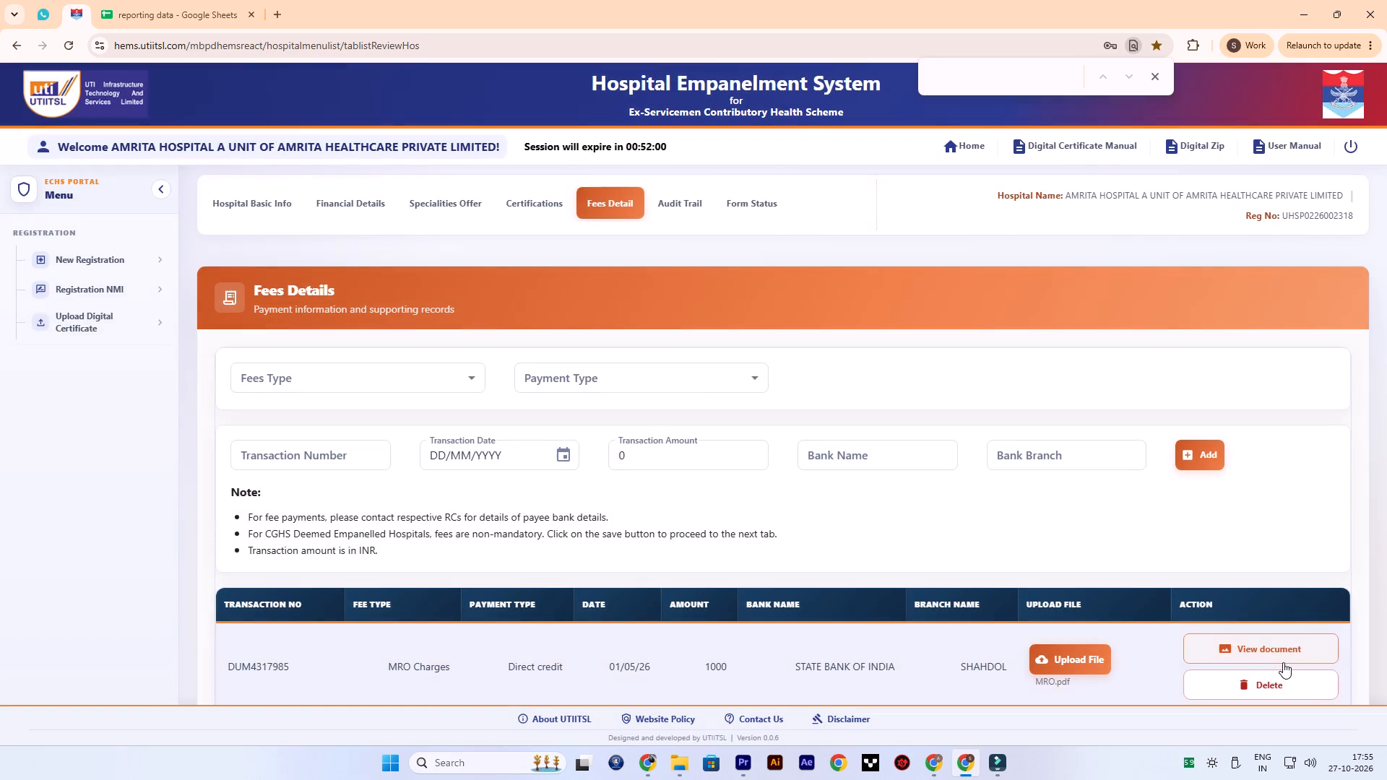
View the uploaded document for the MRO Charges payment, examine the whole receipt, and return to the Fees Details page.
{"action": "scroll", "coordinate": [636, 532], "scroll_direction": "down", "scroll_amount": 7}
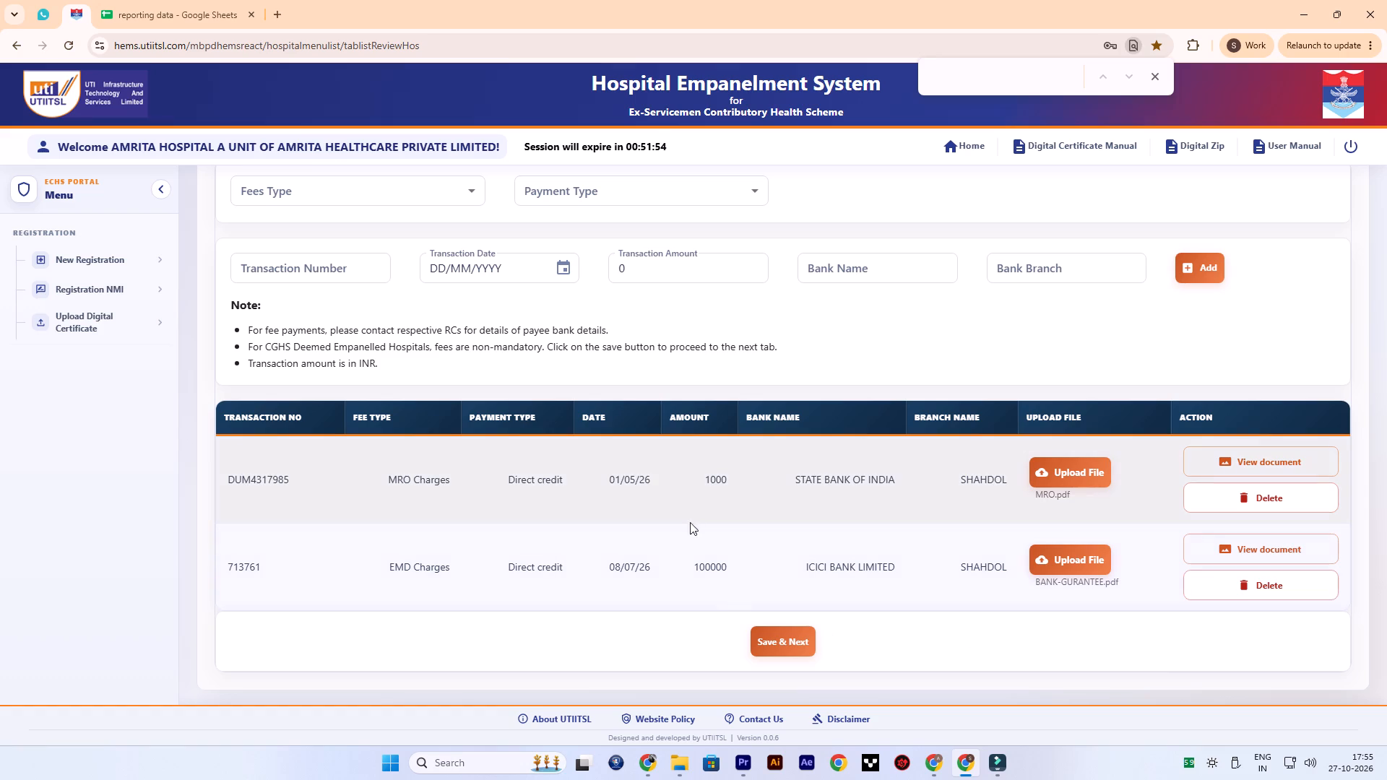
{"action": "left_click", "coordinate": [1278, 462]}
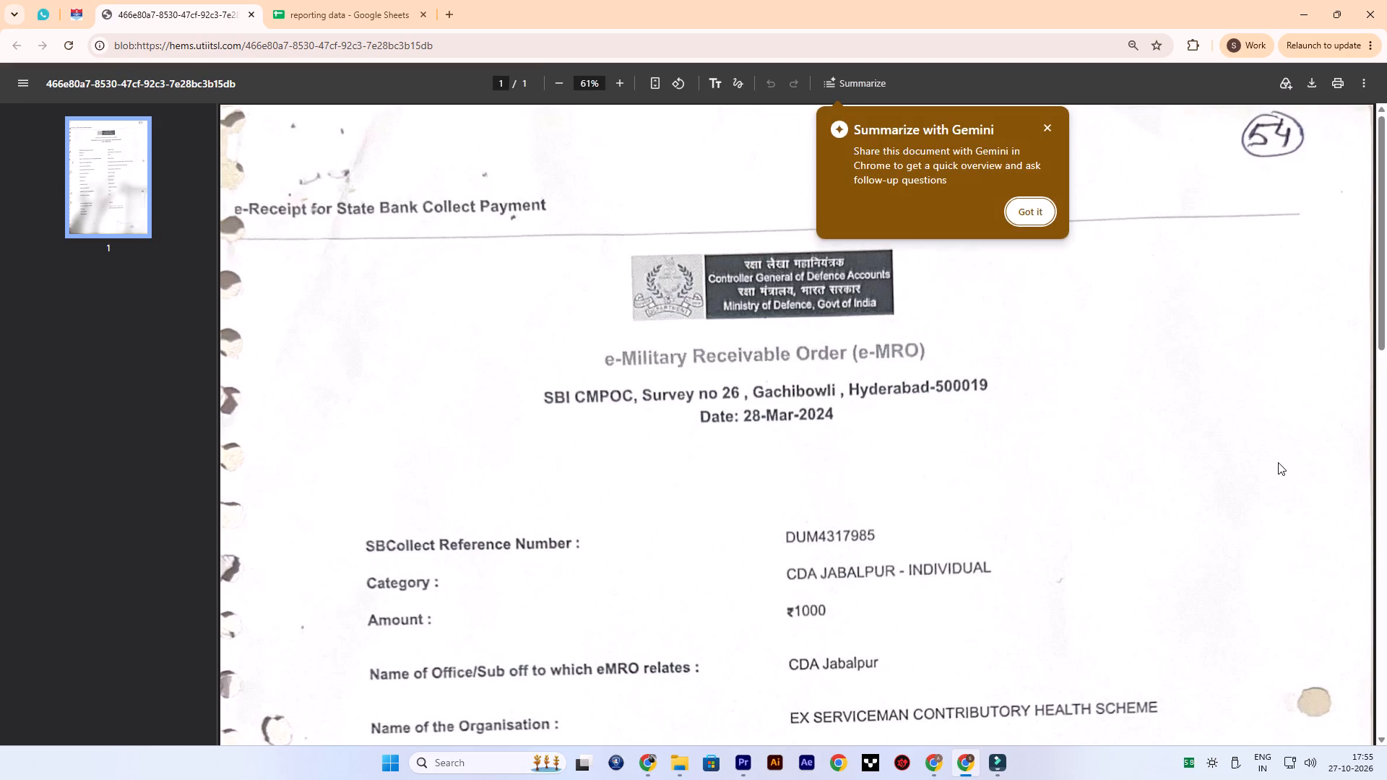
{"action": "scroll", "coordinate": [967, 519], "scroll_direction": "down", "scroll_amount": 20}
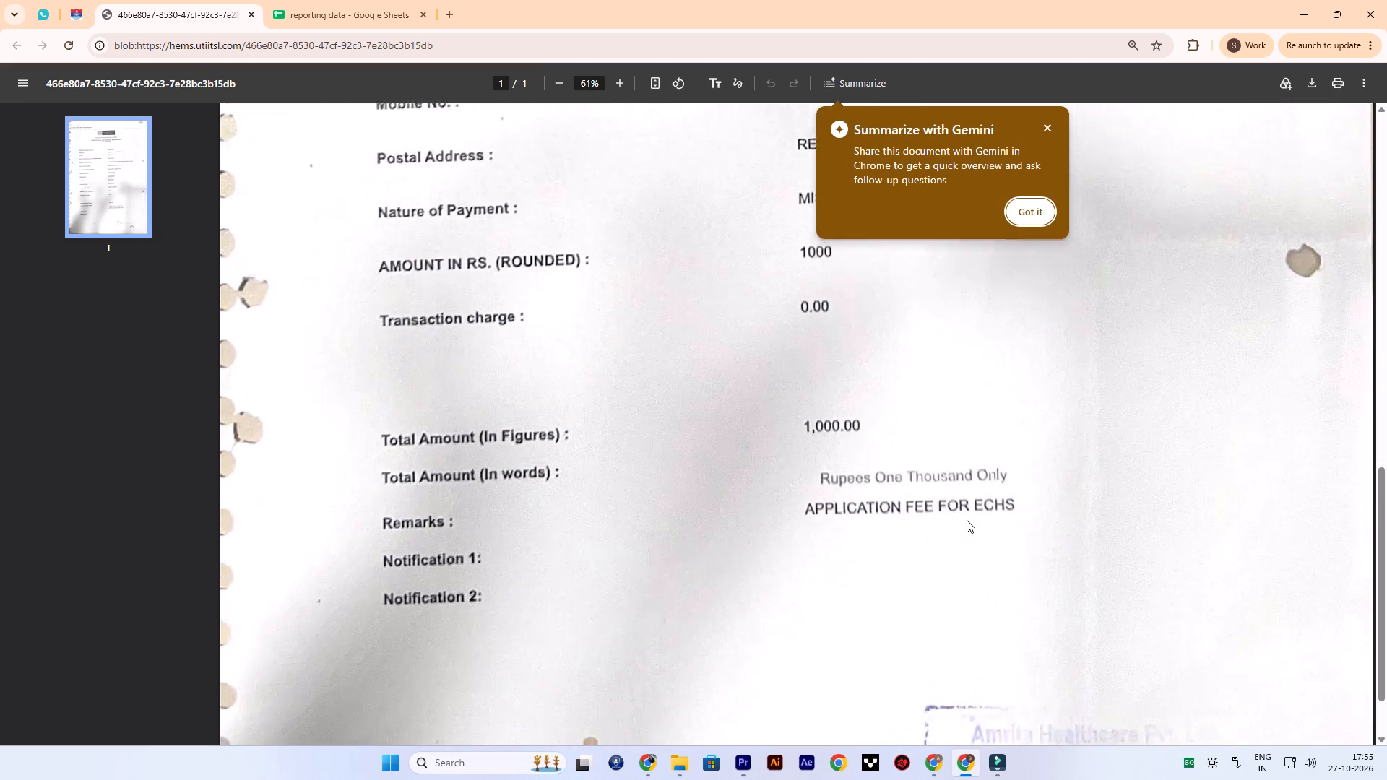
{"action": "scroll", "coordinate": [967, 518], "scroll_direction": "down", "scroll_amount": 8, "text": "ctrl"}
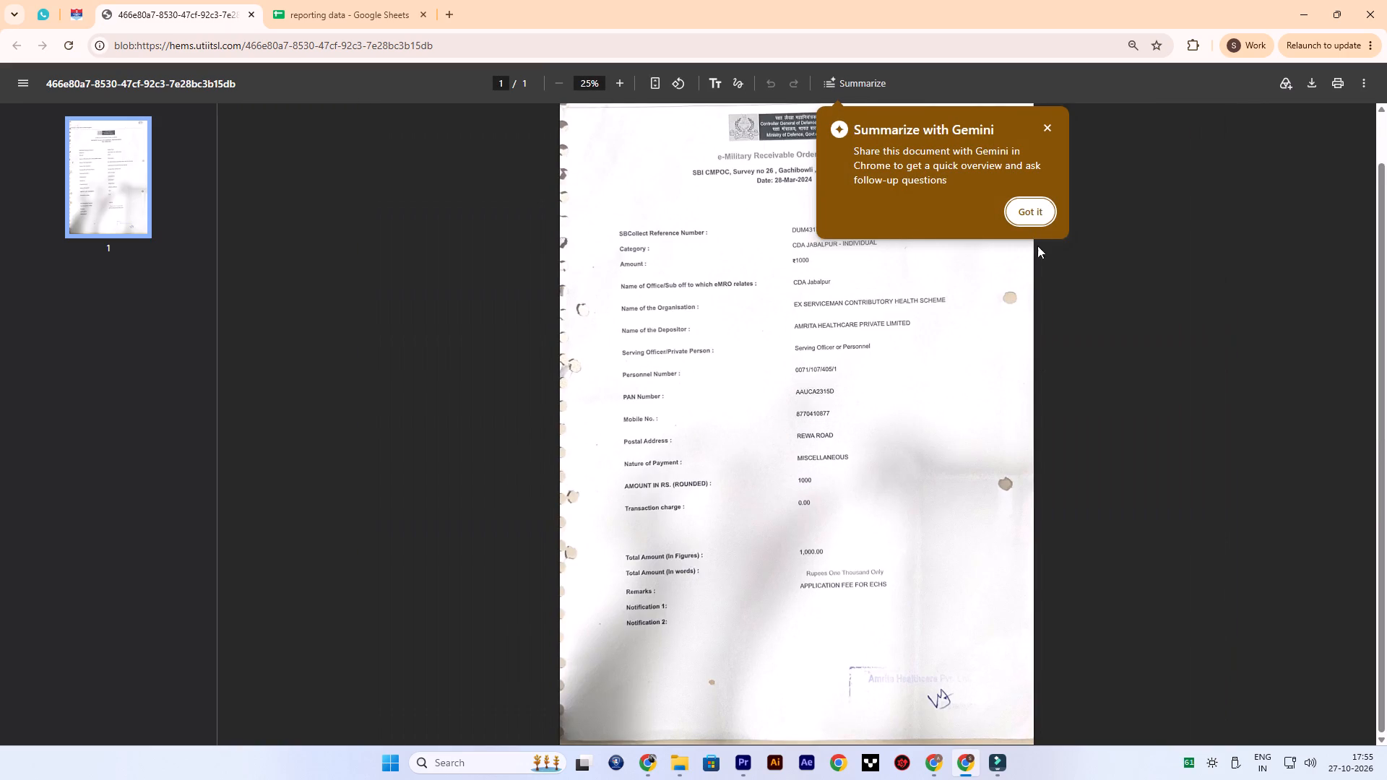
{"action": "left_click", "coordinate": [1033, 212]}
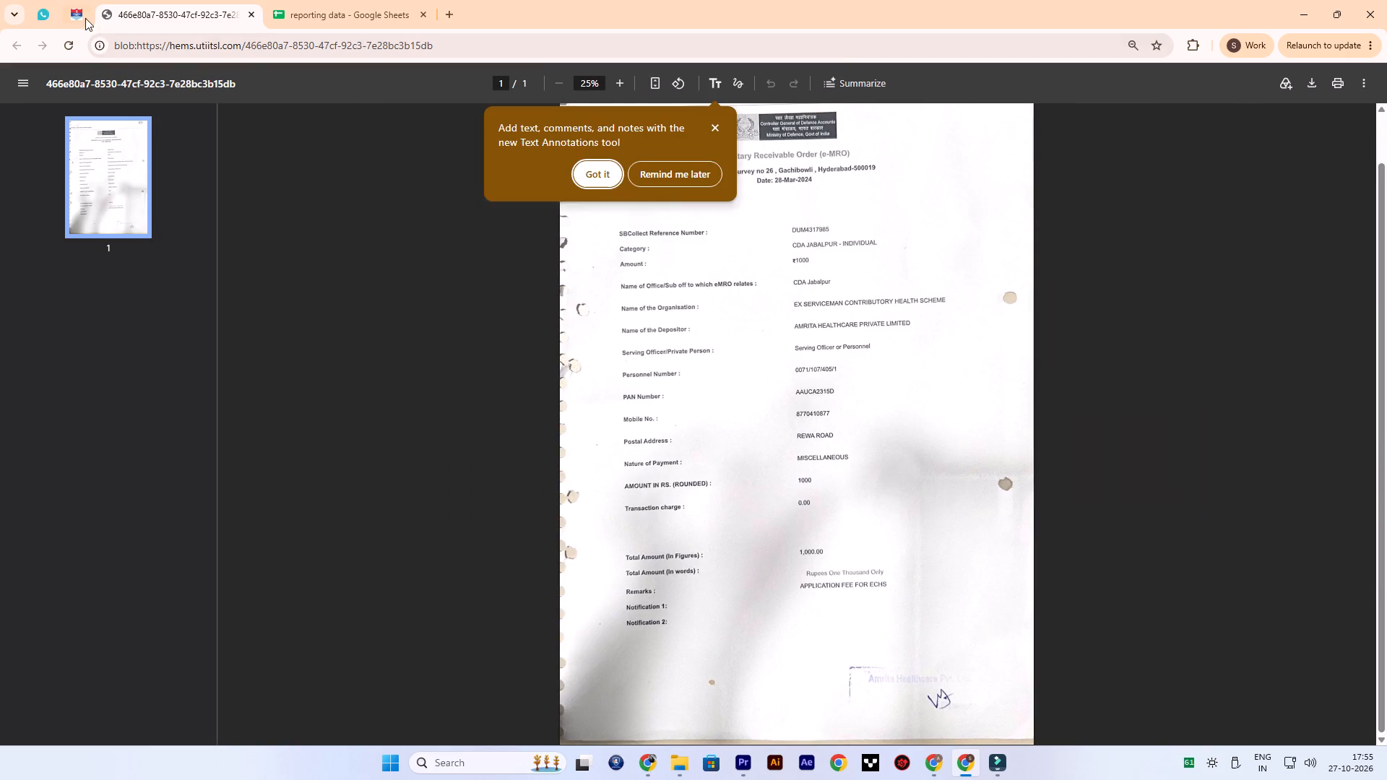
{"action": "left_click", "coordinate": [76, 14]}
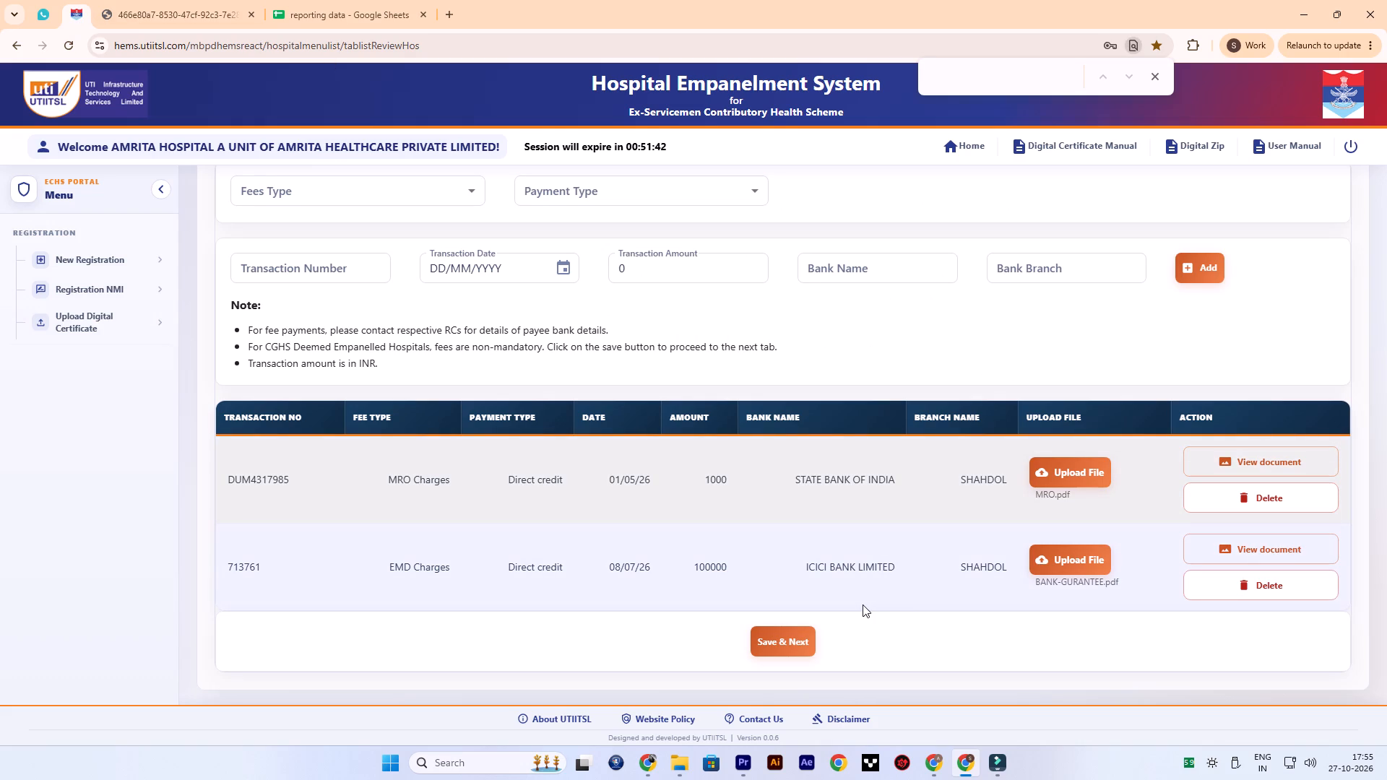
View the uploaded document for the EMD Charges payment, examine all pages of the bank guarantee, and return to the Fees Details page.
{"action": "left_click", "coordinate": [1258, 543]}
{"action": "scroll", "coordinate": [1094, 541], "scroll_direction": "down", "scroll_amount": 8, "text": "ctrl"}
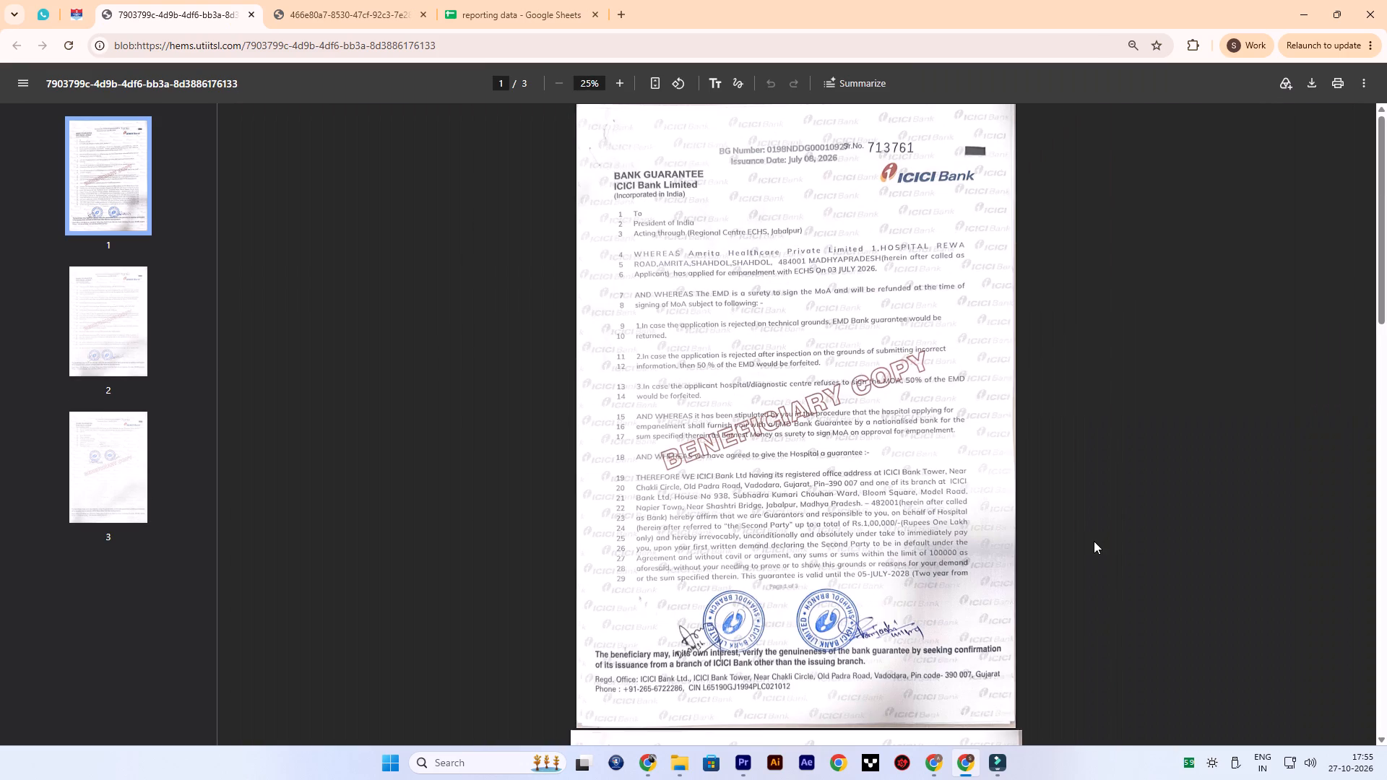
{"action": "scroll", "coordinate": [953, 459], "scroll_direction": "down", "scroll_amount": 9}
{"action": "scroll", "coordinate": [952, 459], "scroll_direction": "down", "scroll_amount": 15}
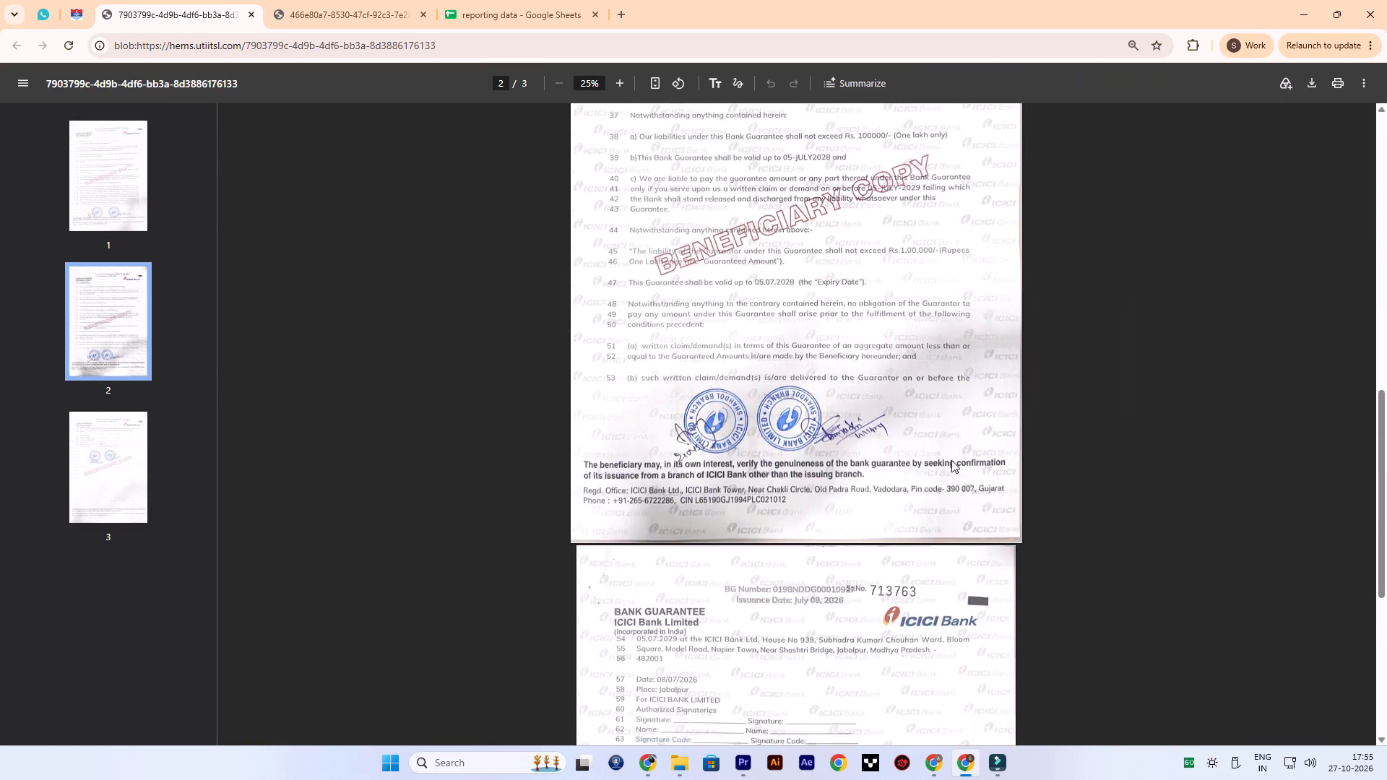
{"action": "scroll", "coordinate": [951, 460], "scroll_direction": "down", "scroll_amount": 12}
{"action": "left_click", "coordinate": [86, 0]}
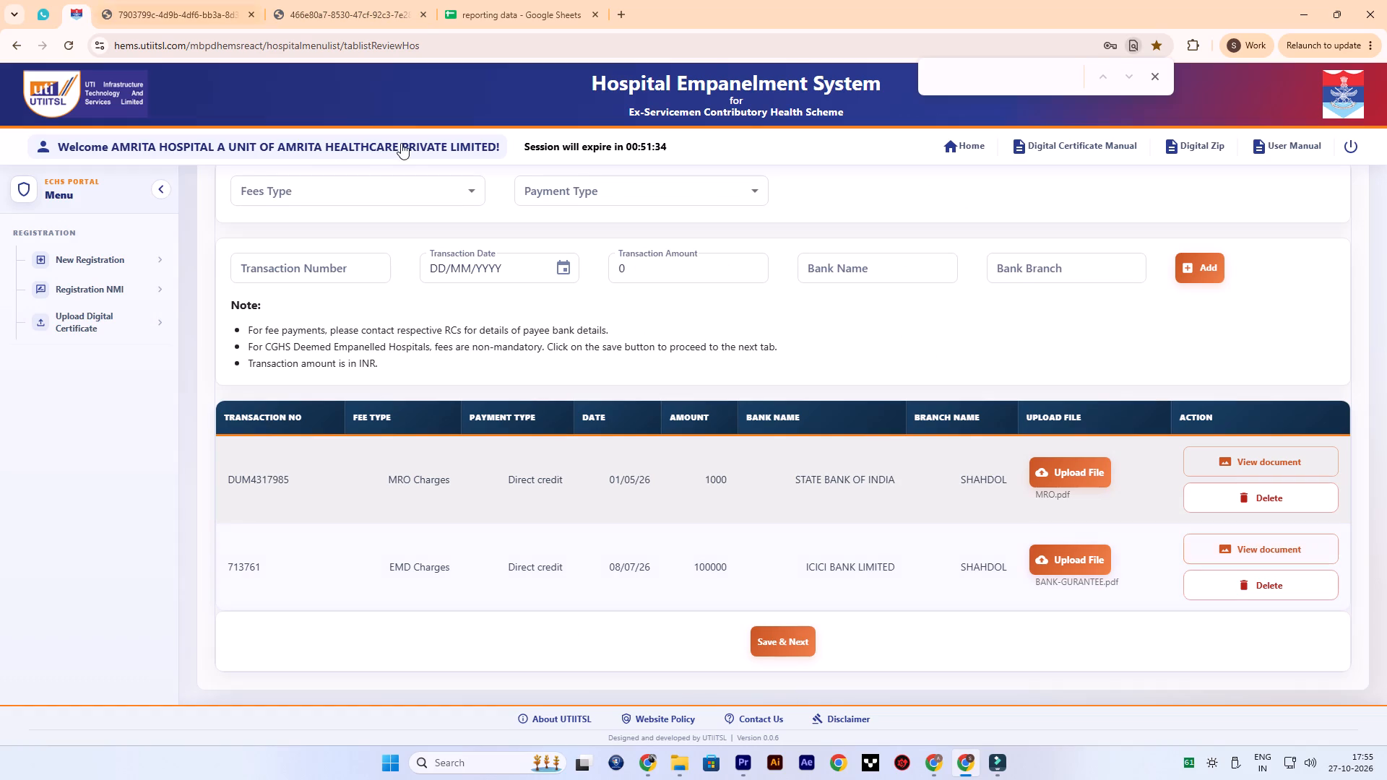
Review the Fees Details page, checking the available fee types, the notes and the MRO and EMD payment entries.
{"action": "scroll", "coordinate": [381, 321], "scroll_direction": "up", "scroll_amount": 6}
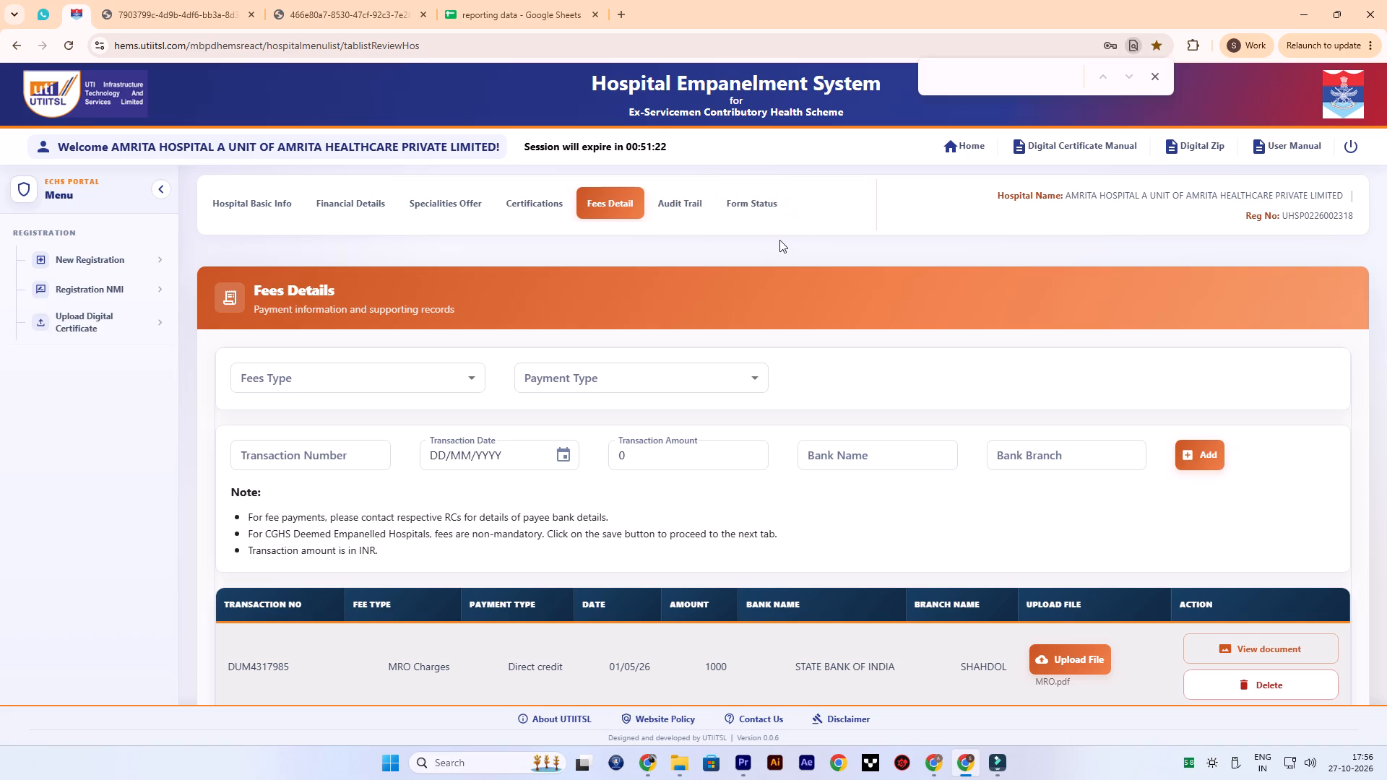
{"action": "left_click", "coordinate": [411, 365]}
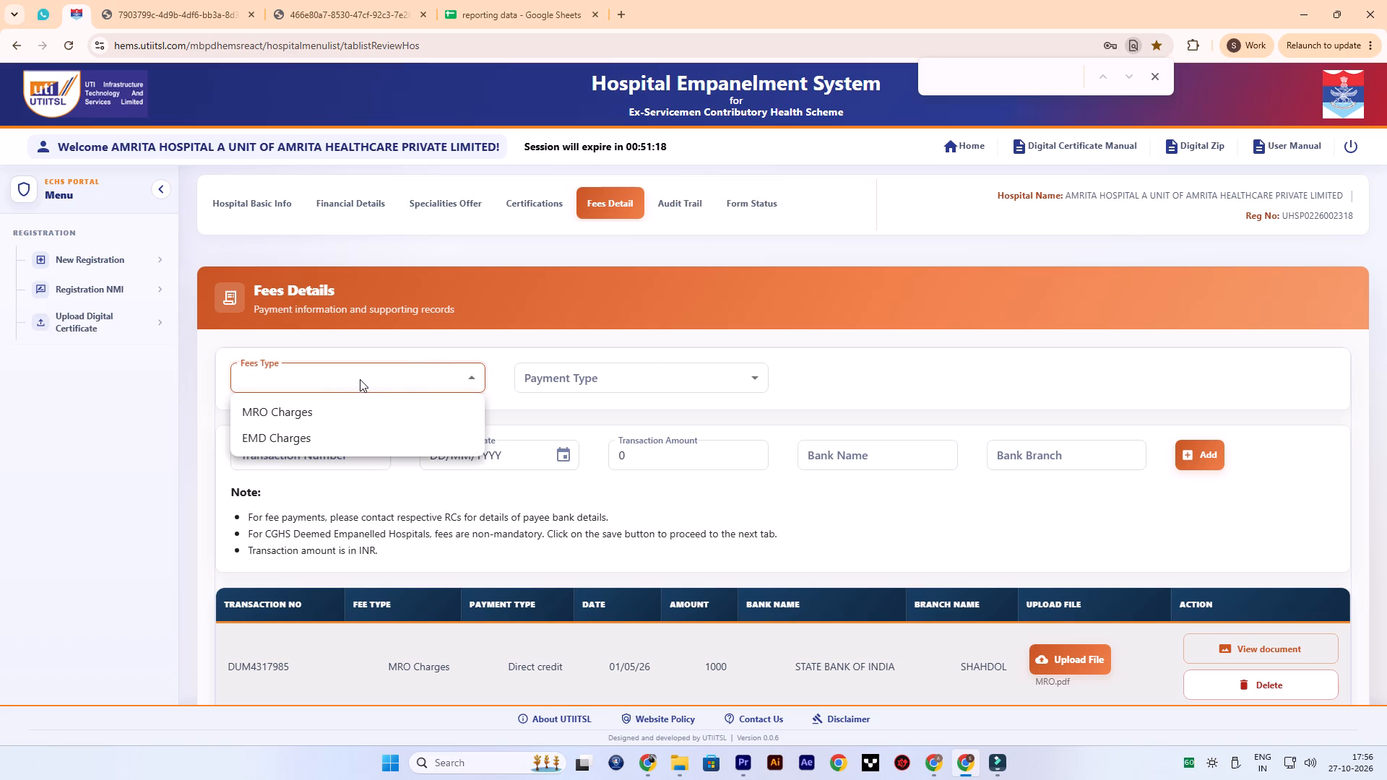
{"action": "left_click", "coordinate": [442, 375]}
{"action": "scroll", "coordinate": [937, 404], "scroll_direction": "down", "scroll_amount": 4}
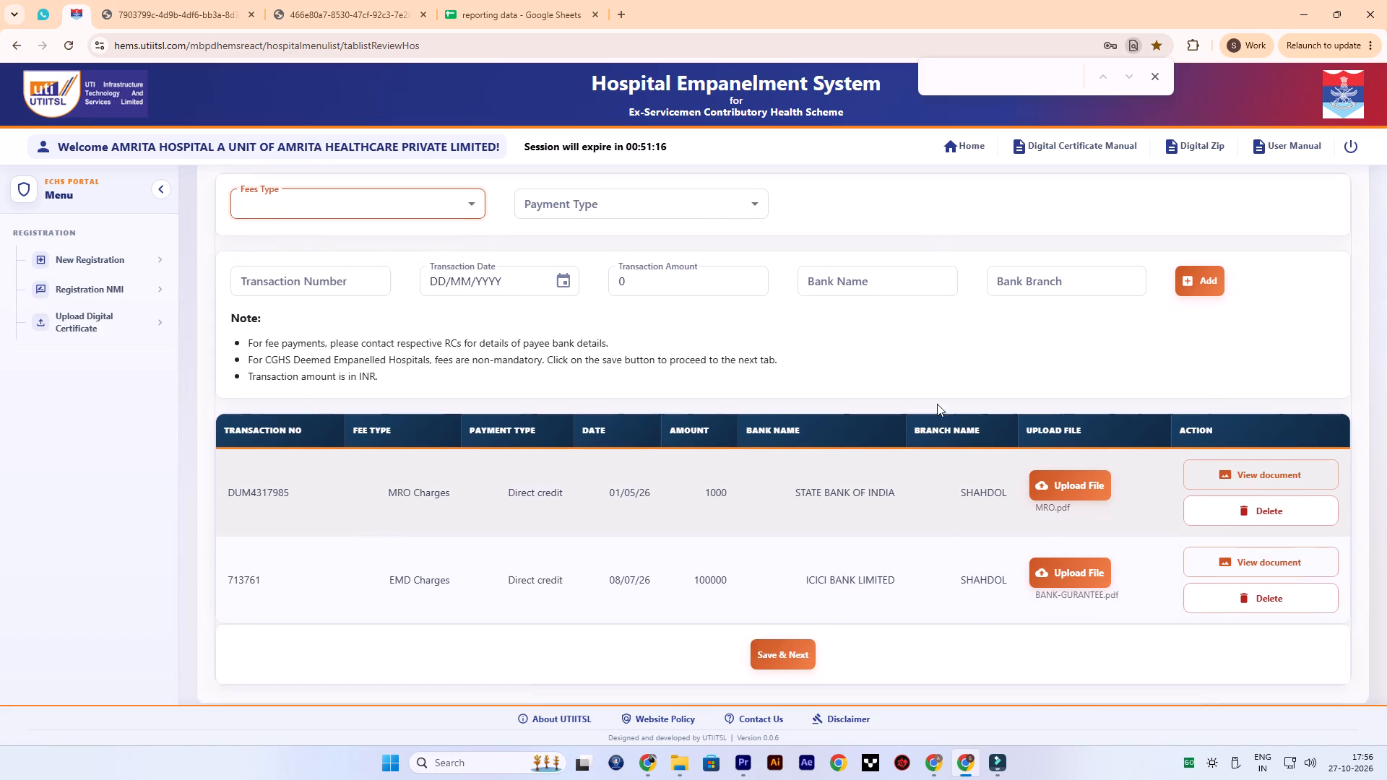
{"action": "scroll", "coordinate": [937, 404], "scroll_direction": "down", "scroll_amount": 7}
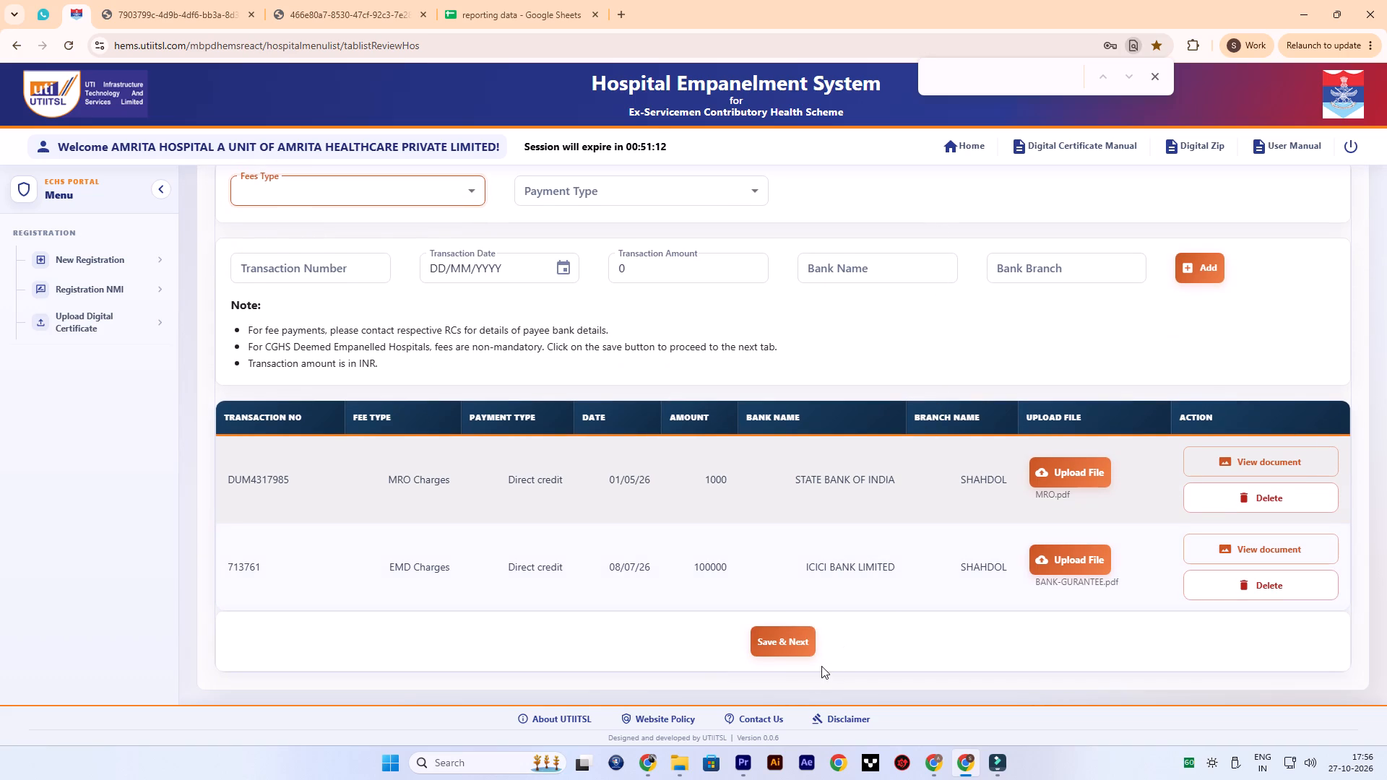
{"action": "scroll", "coordinate": [474, 386], "scroll_direction": "up", "scroll_amount": 3}
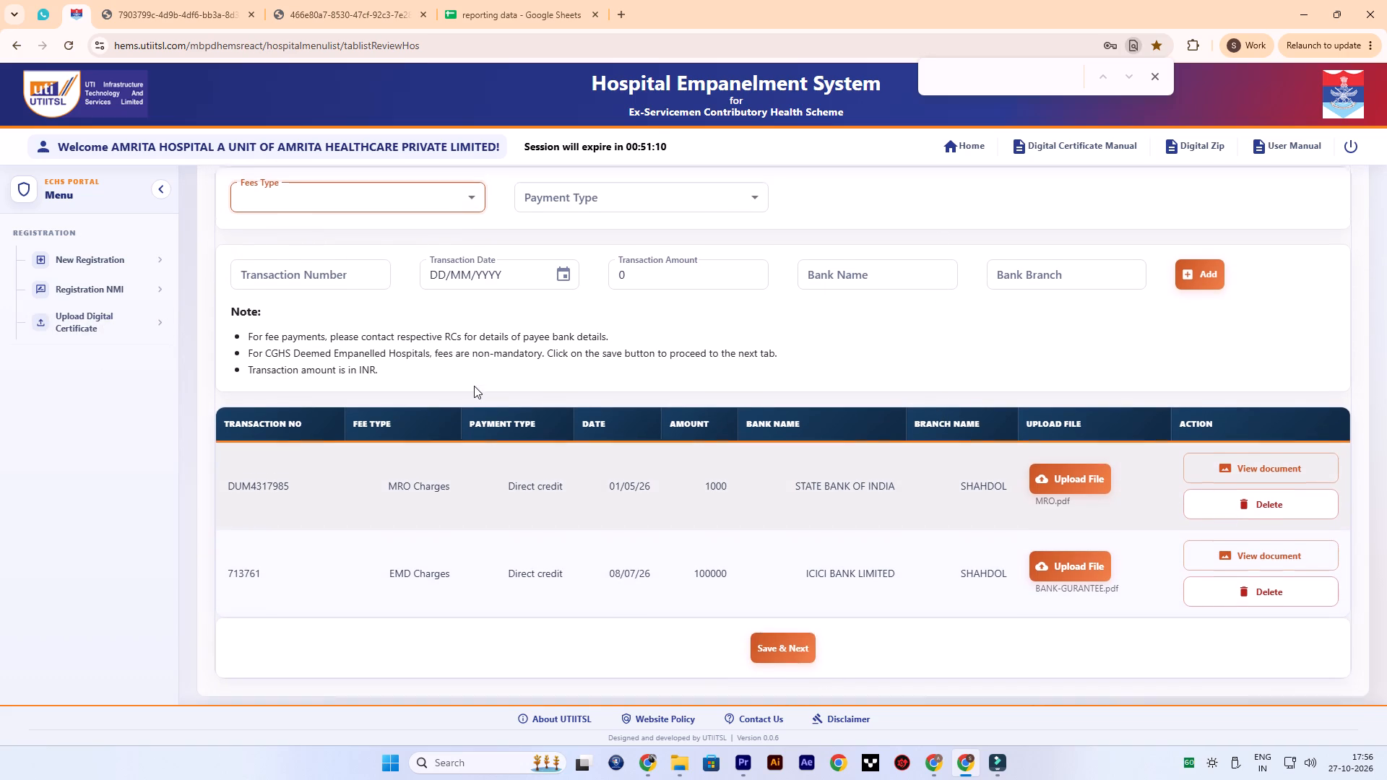
{"action": "scroll", "coordinate": [474, 386], "scroll_direction": "up", "scroll_amount": 2}
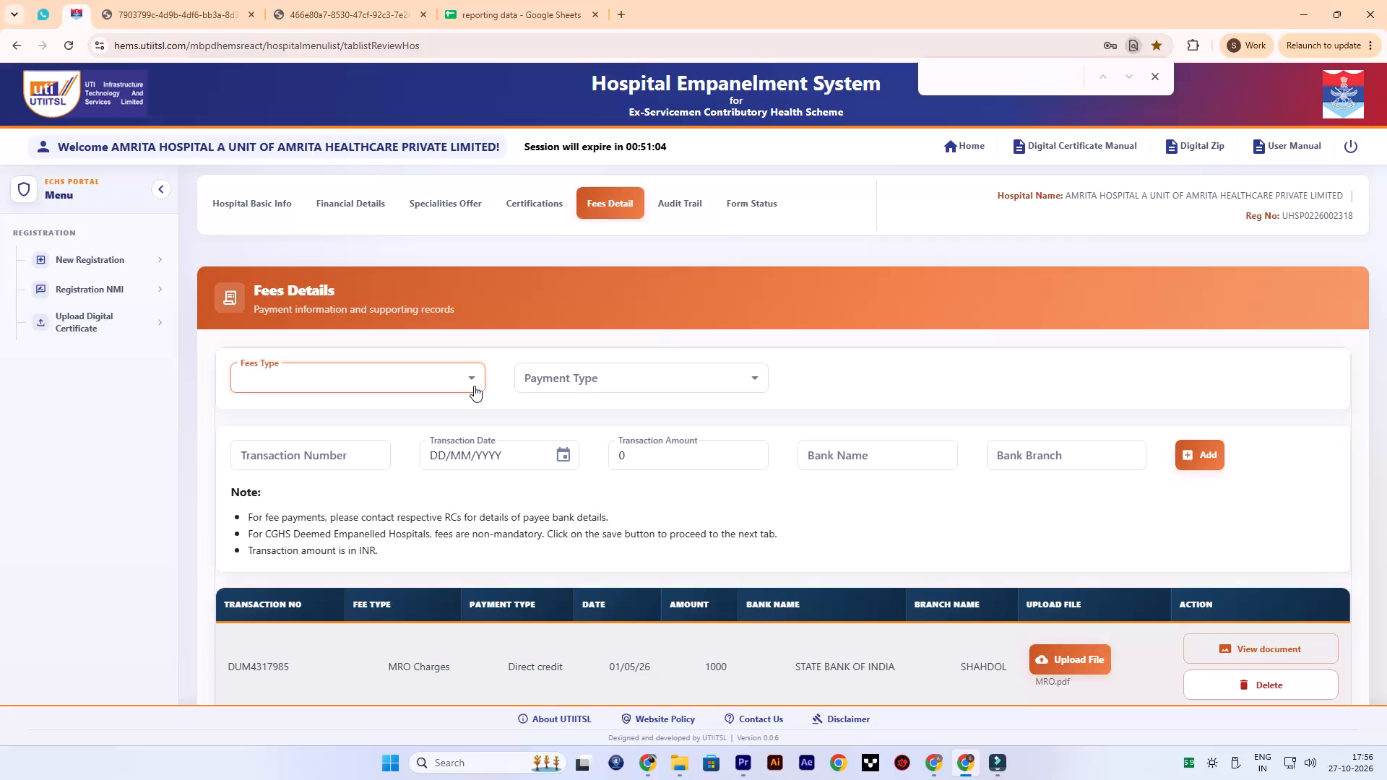
{"action": "scroll", "coordinate": [642, 420], "scroll_direction": "down", "scroll_amount": 4}
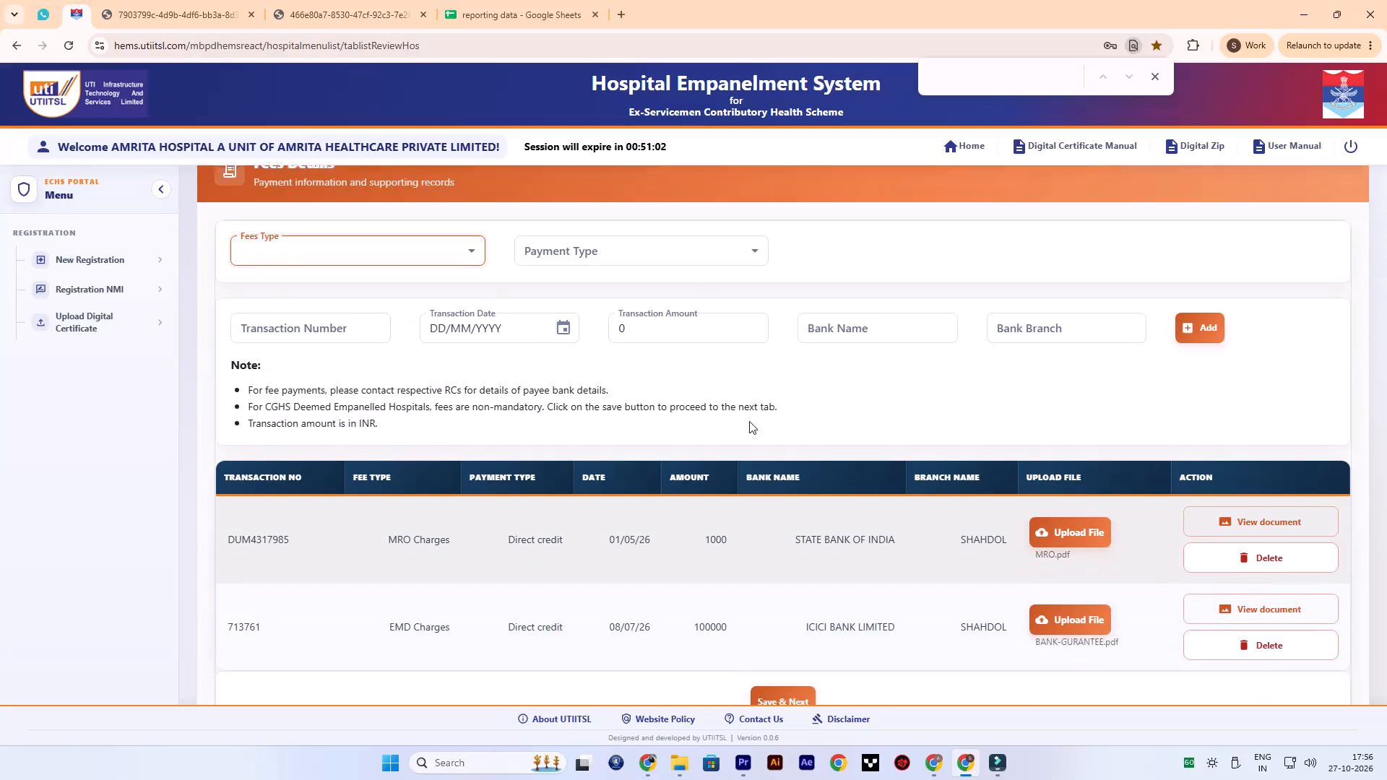
Save the Fees Details section and continue to the Audit Trail page.
{"action": "left_click", "coordinate": [799, 646]}
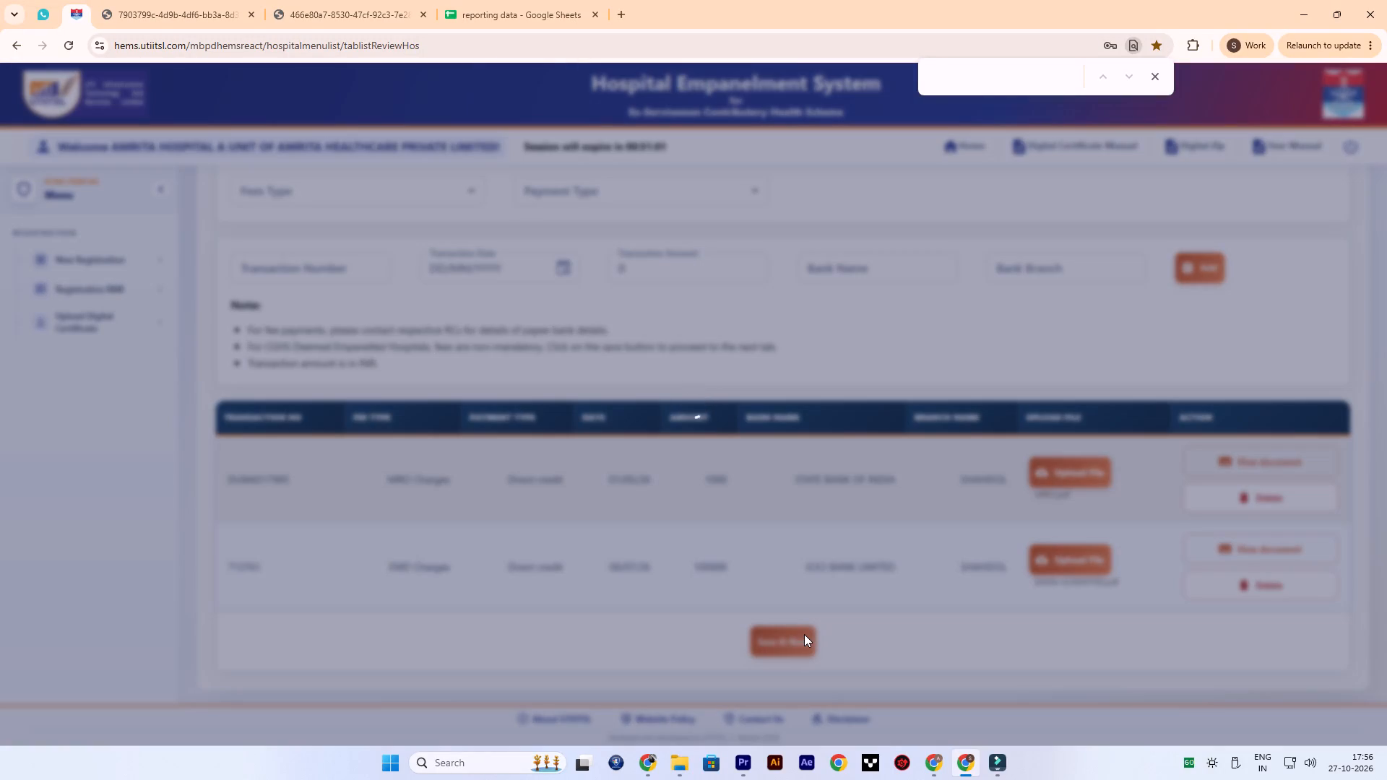
{"action": "left_click", "coordinate": [1155, 76]}
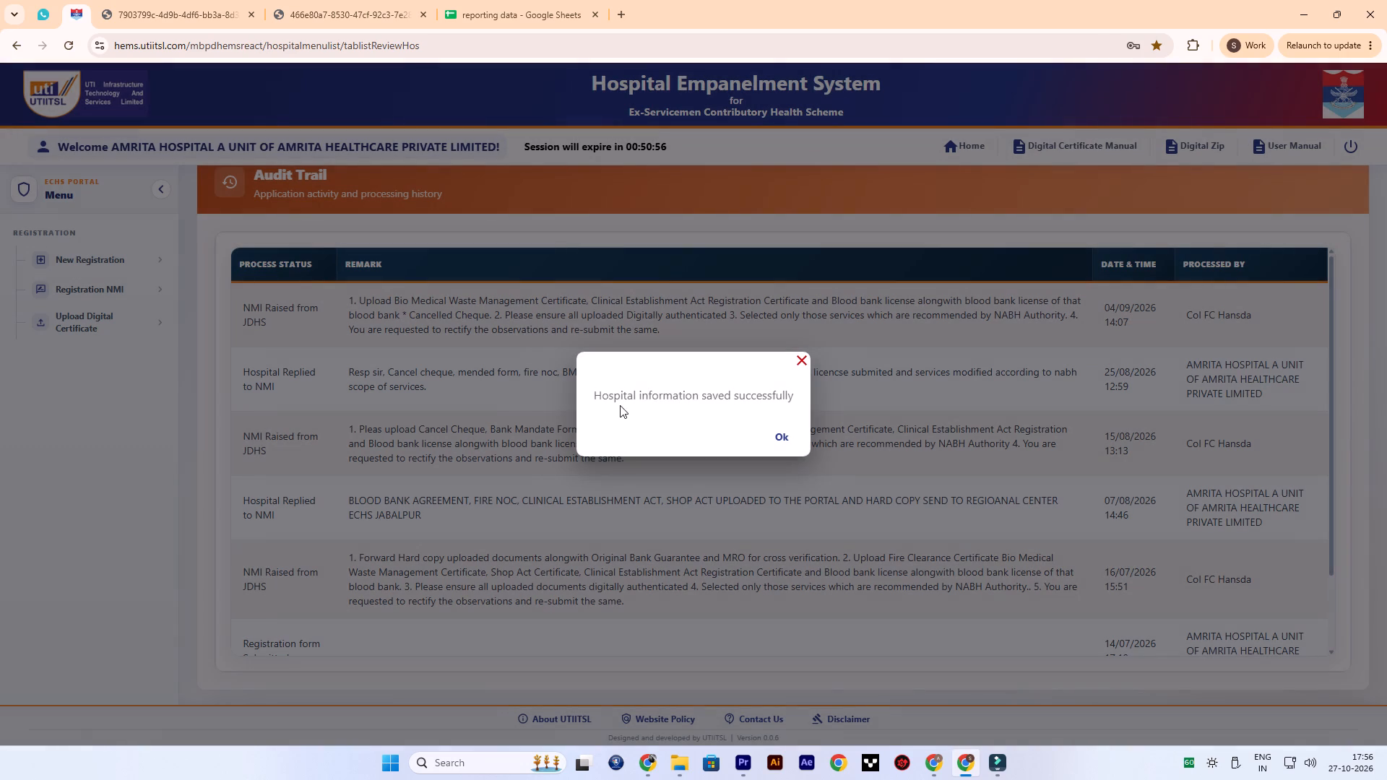
{"action": "left_click", "coordinate": [784, 433]}
Examine the full Audit Trail history, including the NMI remarks from JDHS, the hospital's replies and the registration form submissions.
{"action": "scroll", "coordinate": [597, 473], "scroll_direction": "up", "scroll_amount": 7}
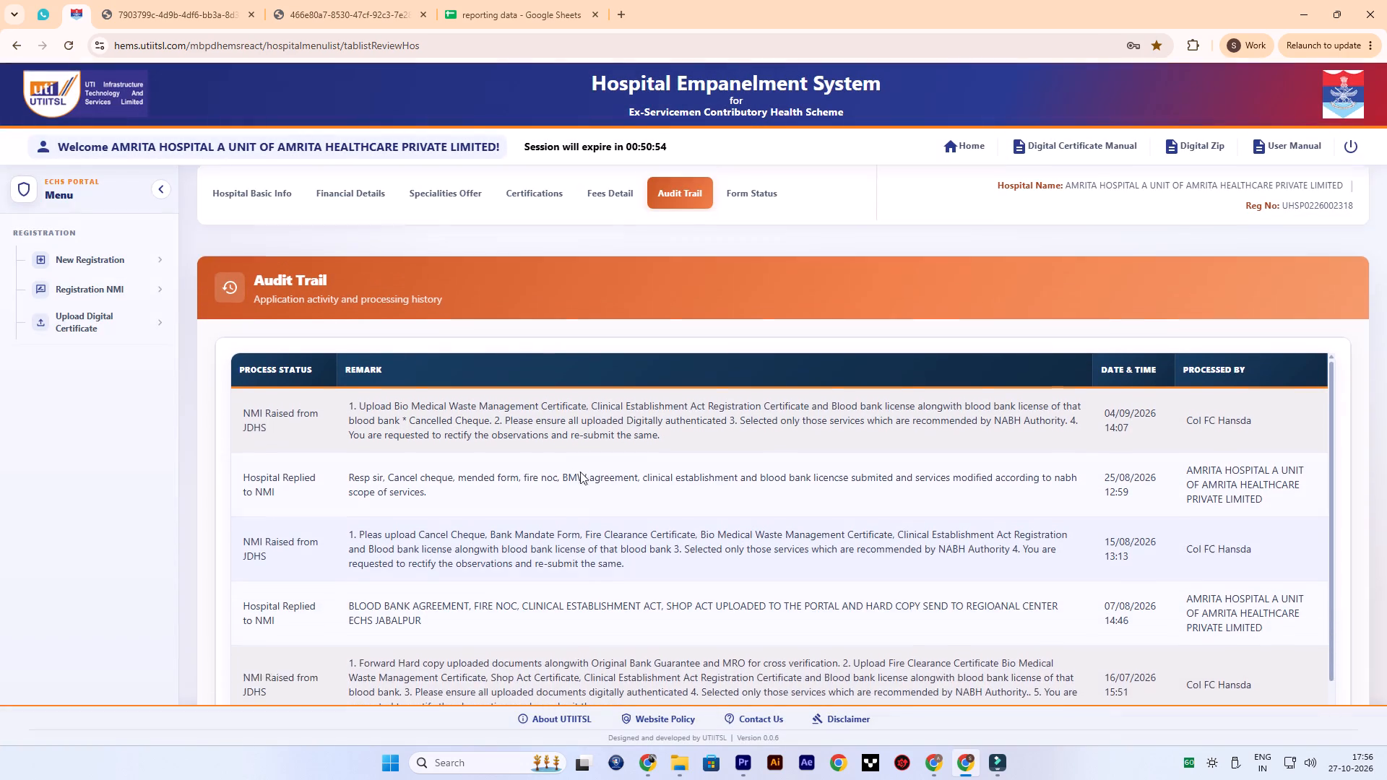
{"action": "scroll", "coordinate": [749, 443], "scroll_direction": "down", "scroll_amount": 11}
{"action": "scroll", "coordinate": [1336, 457], "scroll_direction": "down", "scroll_amount": 2}
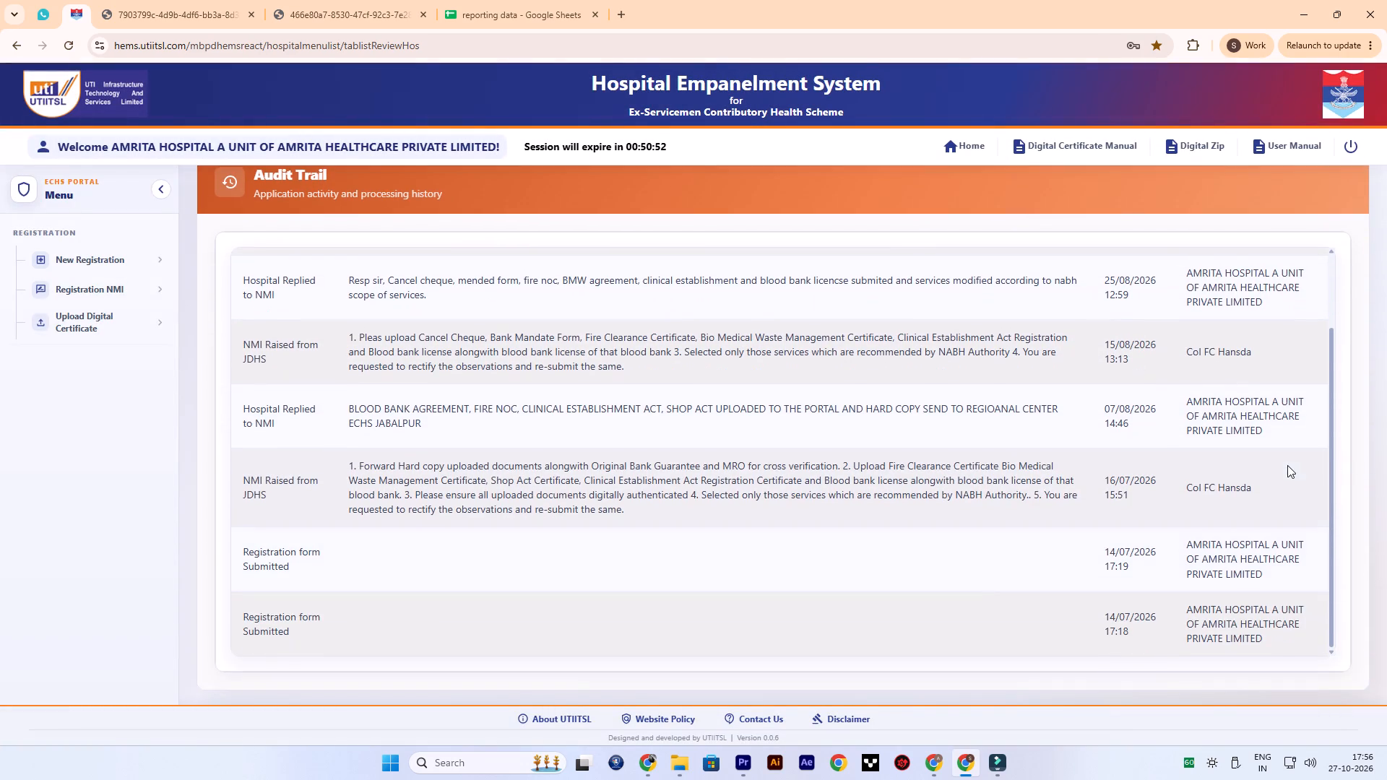
{"action": "scroll", "coordinate": [1287, 465], "scroll_direction": "down", "scroll_amount": 13}
{"action": "scroll", "coordinate": [1386, 493], "scroll_direction": "up", "scroll_amount": 11}
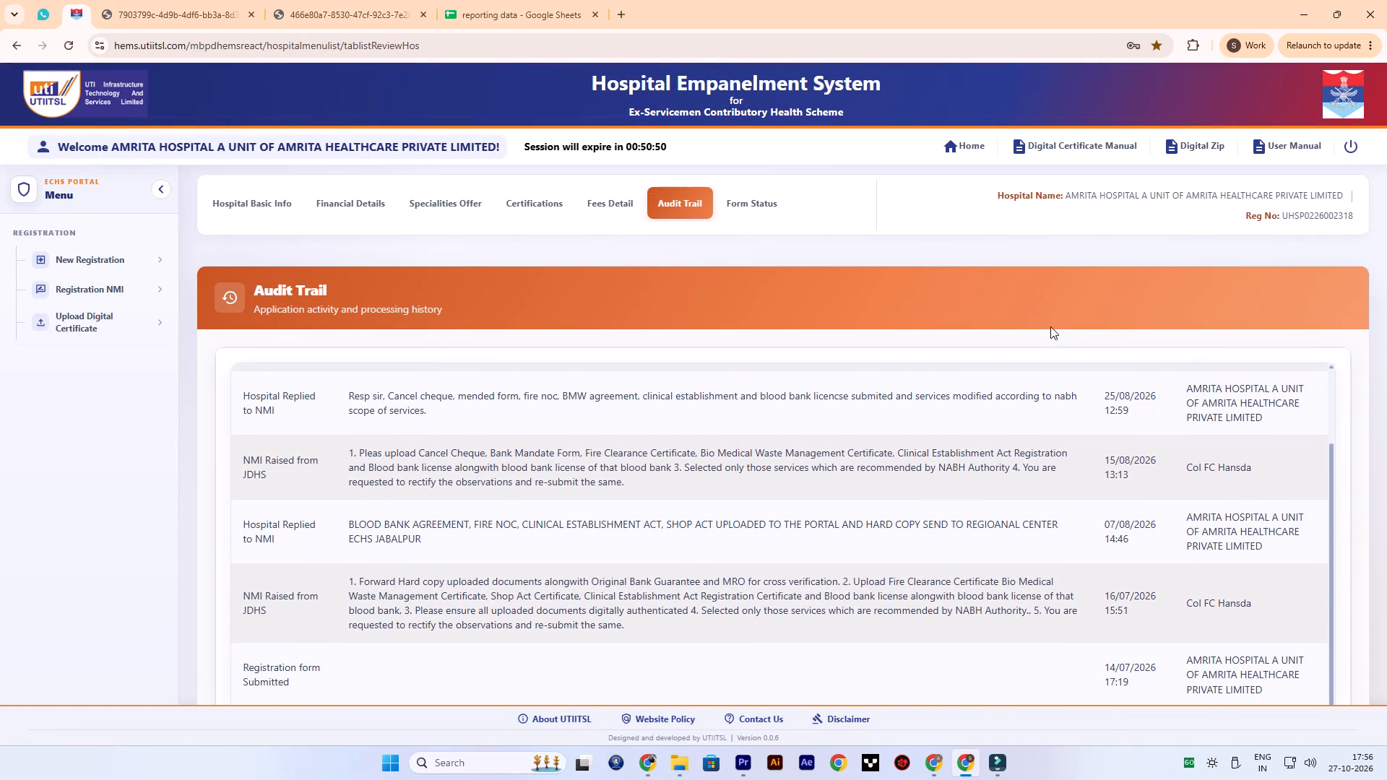
{"action": "scroll", "coordinate": [1240, 211], "scroll_direction": "down", "scroll_amount": 16}
{"action": "scroll", "coordinate": [1202, 293], "scroll_direction": "up", "scroll_amount": 9}
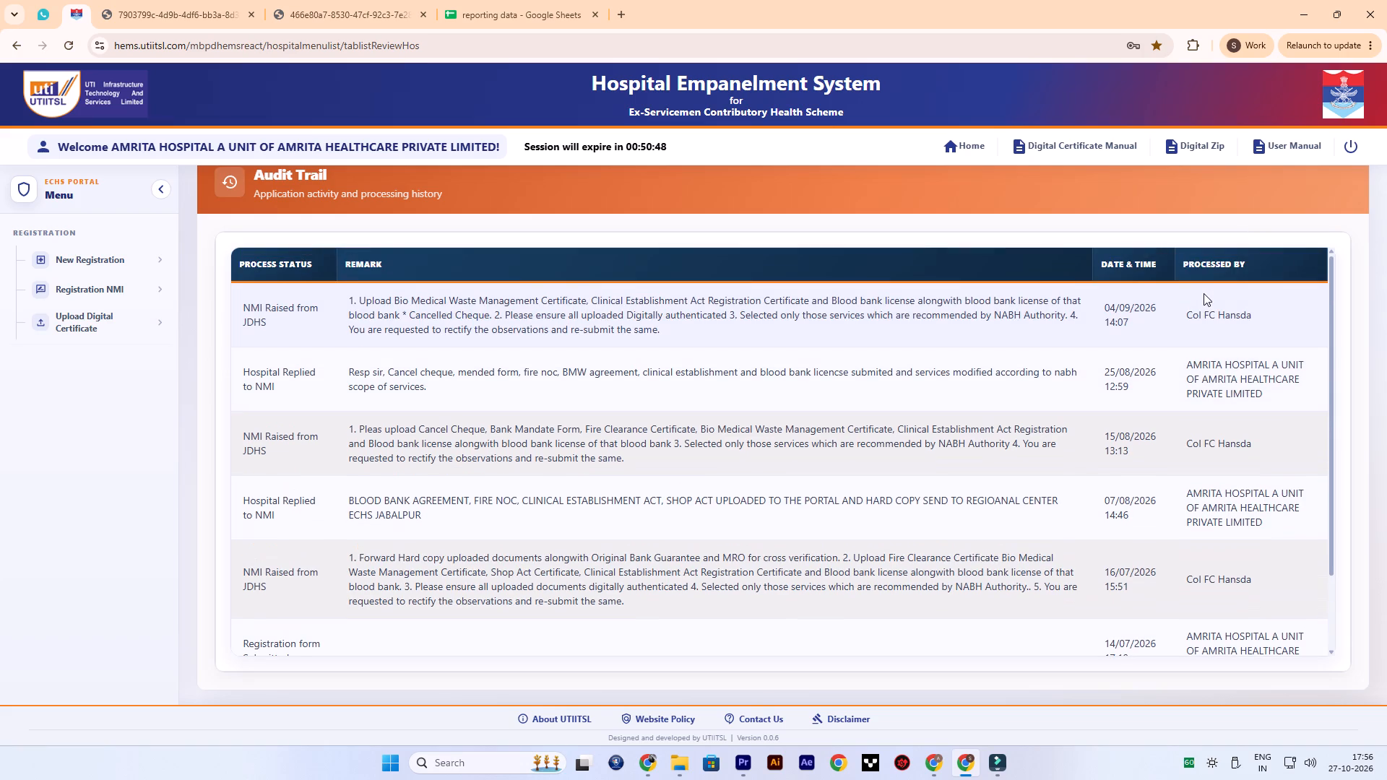
{"action": "scroll", "coordinate": [1204, 293], "scroll_direction": "up", "scroll_amount": 2}
{"action": "scroll", "coordinate": [867, 135], "scroll_direction": "up", "scroll_amount": 13}
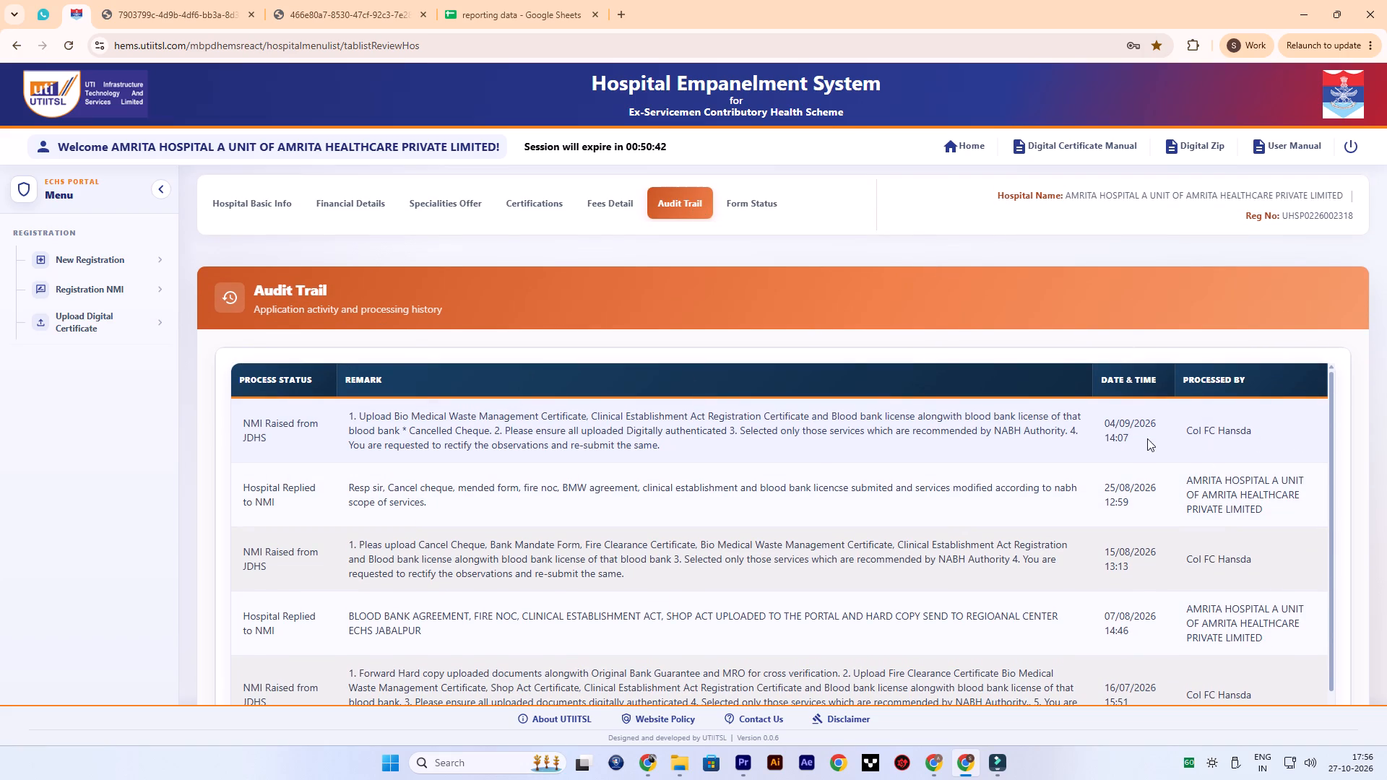
{"action": "scroll", "coordinate": [1187, 508], "scroll_direction": "down", "scroll_amount": 2}
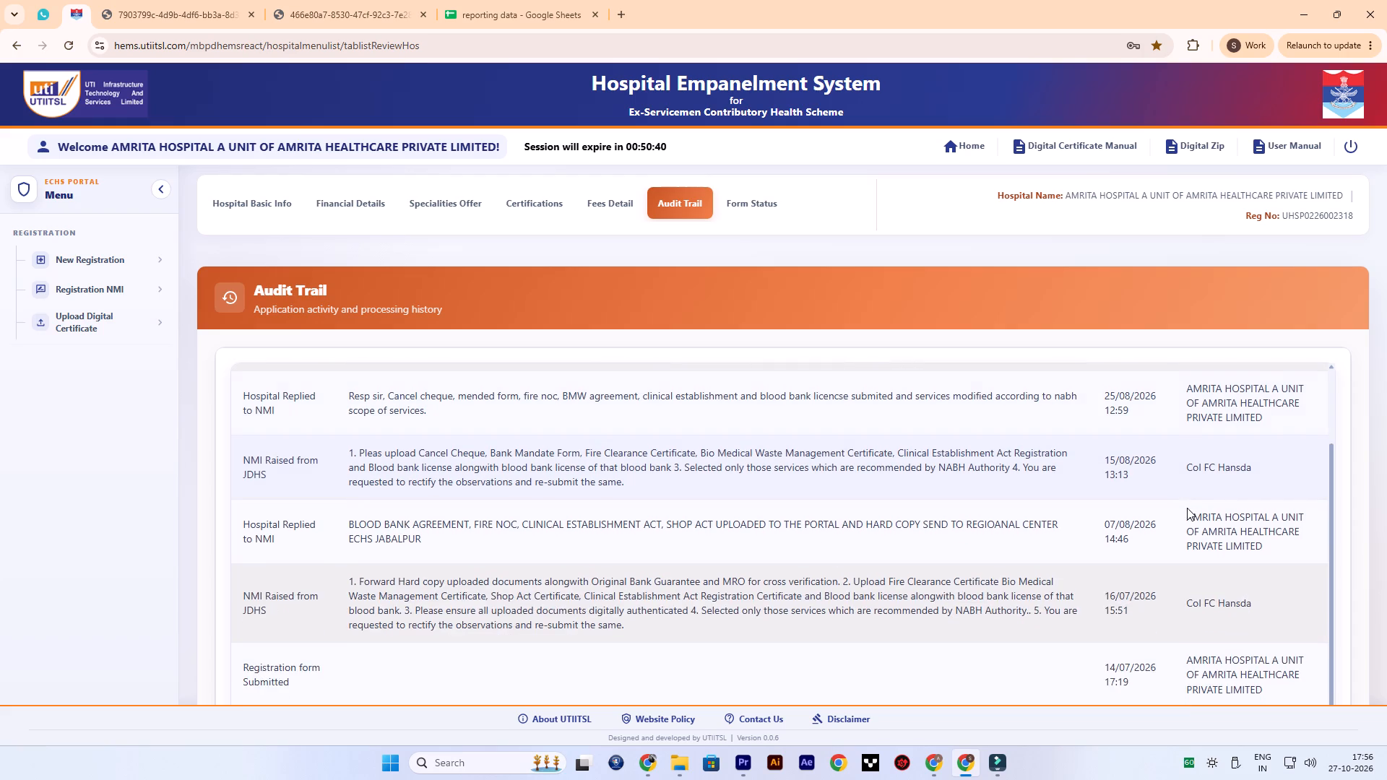
{"action": "scroll", "coordinate": [1169, 509], "scroll_direction": "up", "scroll_amount": 7}
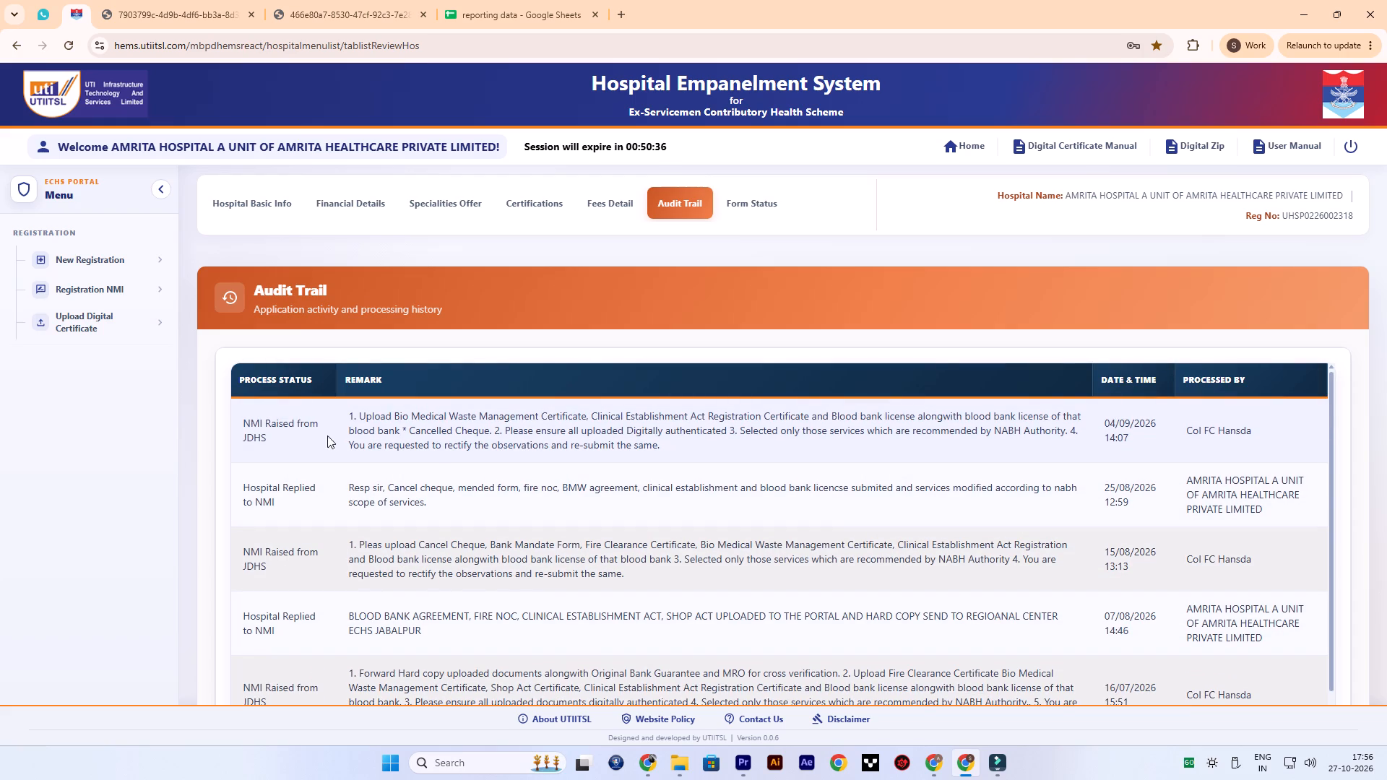
{"action": "scroll", "coordinate": [1172, 454], "scroll_direction": "down", "scroll_amount": 5}
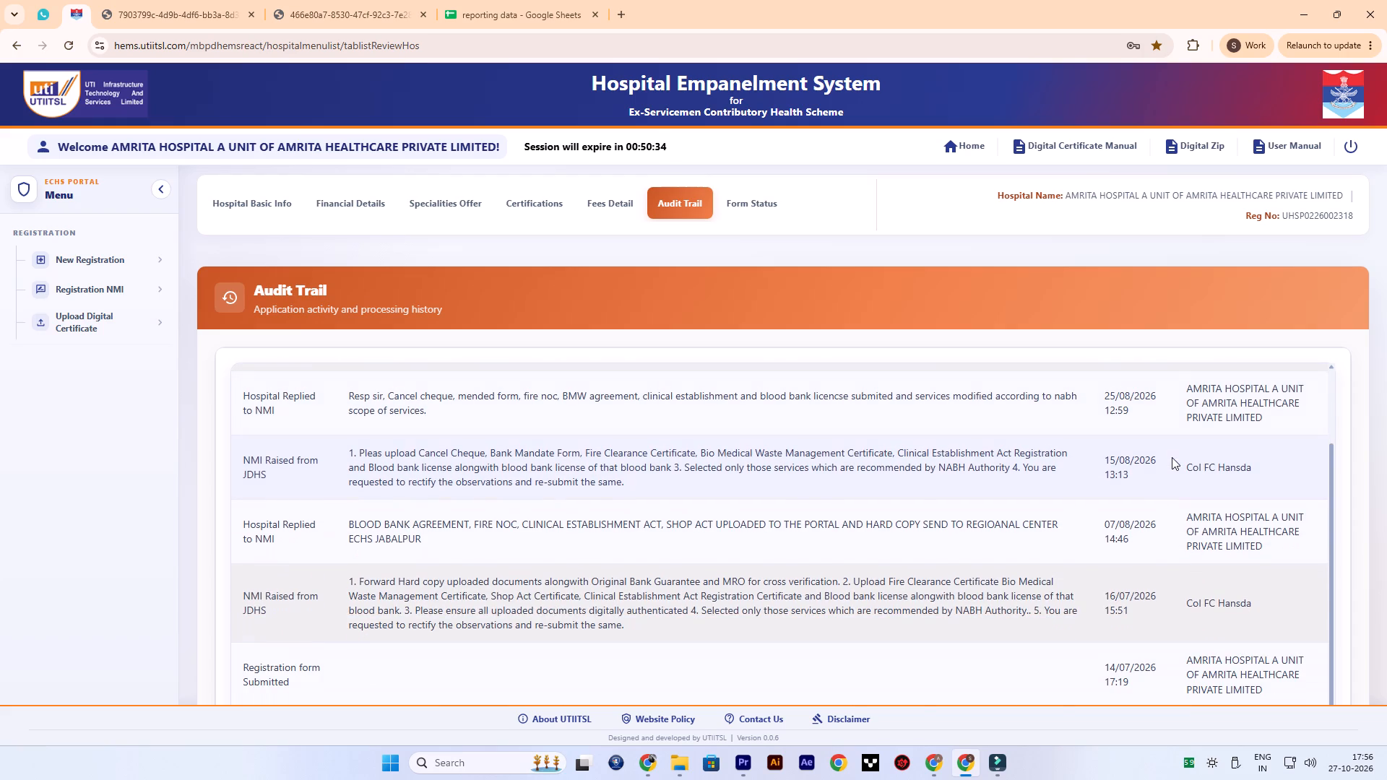
{"action": "scroll", "coordinate": [1172, 457], "scroll_direction": "down", "scroll_amount": 6}
{"action": "scroll", "coordinate": [855, 564], "scroll_direction": "down", "scroll_amount": 3}
{"action": "scroll", "coordinate": [1347, 316], "scroll_direction": "down", "scroll_amount": 4}
{"action": "scroll", "coordinate": [1362, 194], "scroll_direction": "up", "scroll_amount": 2}
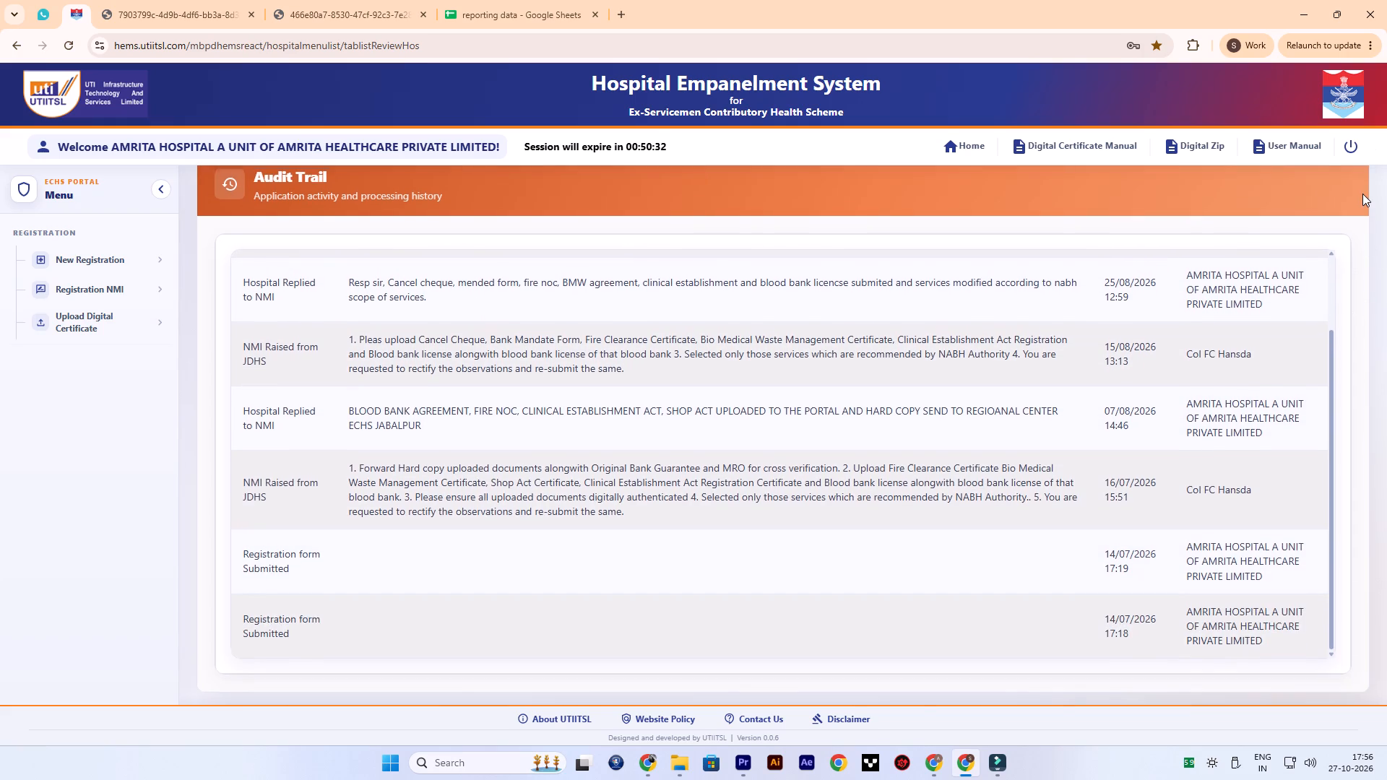
{"action": "scroll", "coordinate": [1362, 194], "scroll_direction": "up", "scroll_amount": 13}
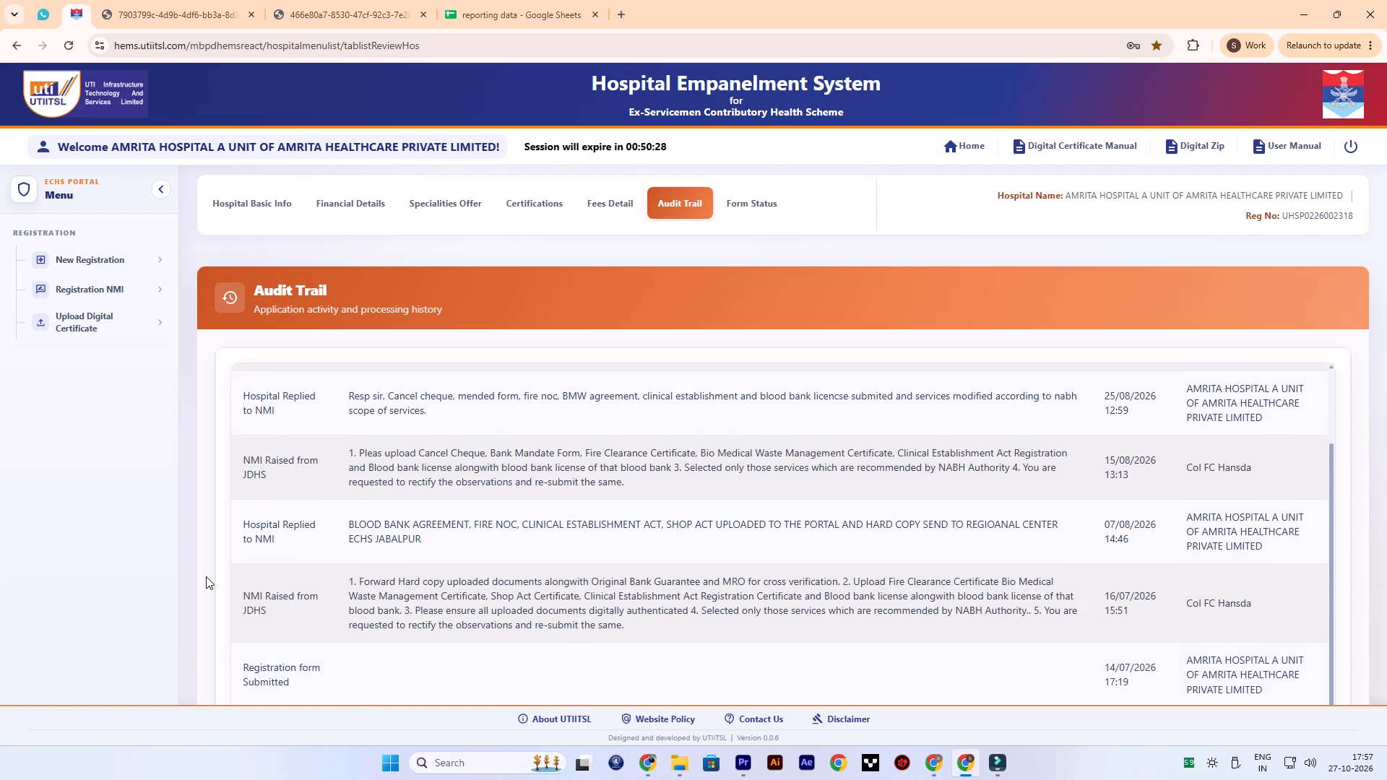
{"action": "scroll", "coordinate": [1120, 381], "scroll_direction": "down", "scroll_amount": 2, "text": "ctrl"}
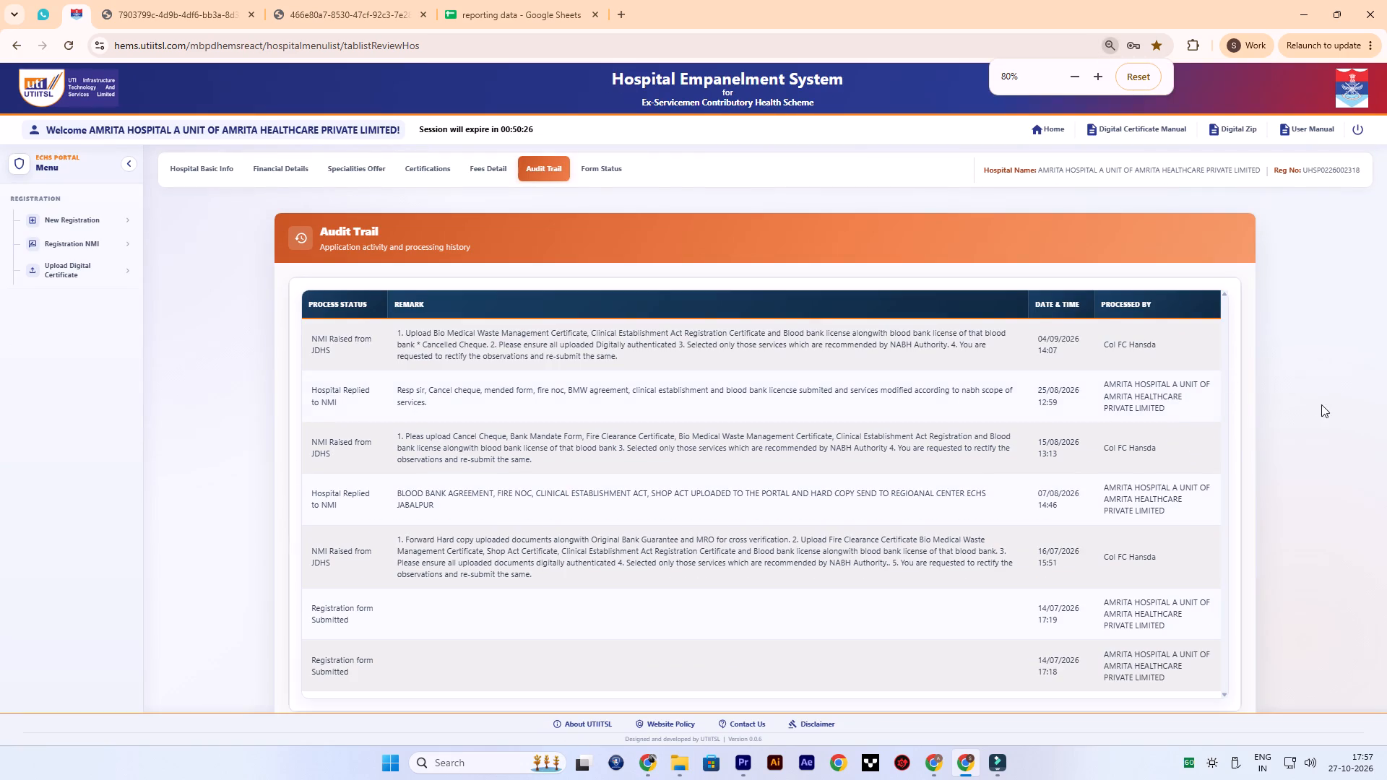
{"action": "scroll", "coordinate": [1213, 436], "scroll_direction": "down", "scroll_amount": 1}
{"action": "scroll", "coordinate": [1193, 466], "scroll_direction": "up", "scroll_amount": 1}
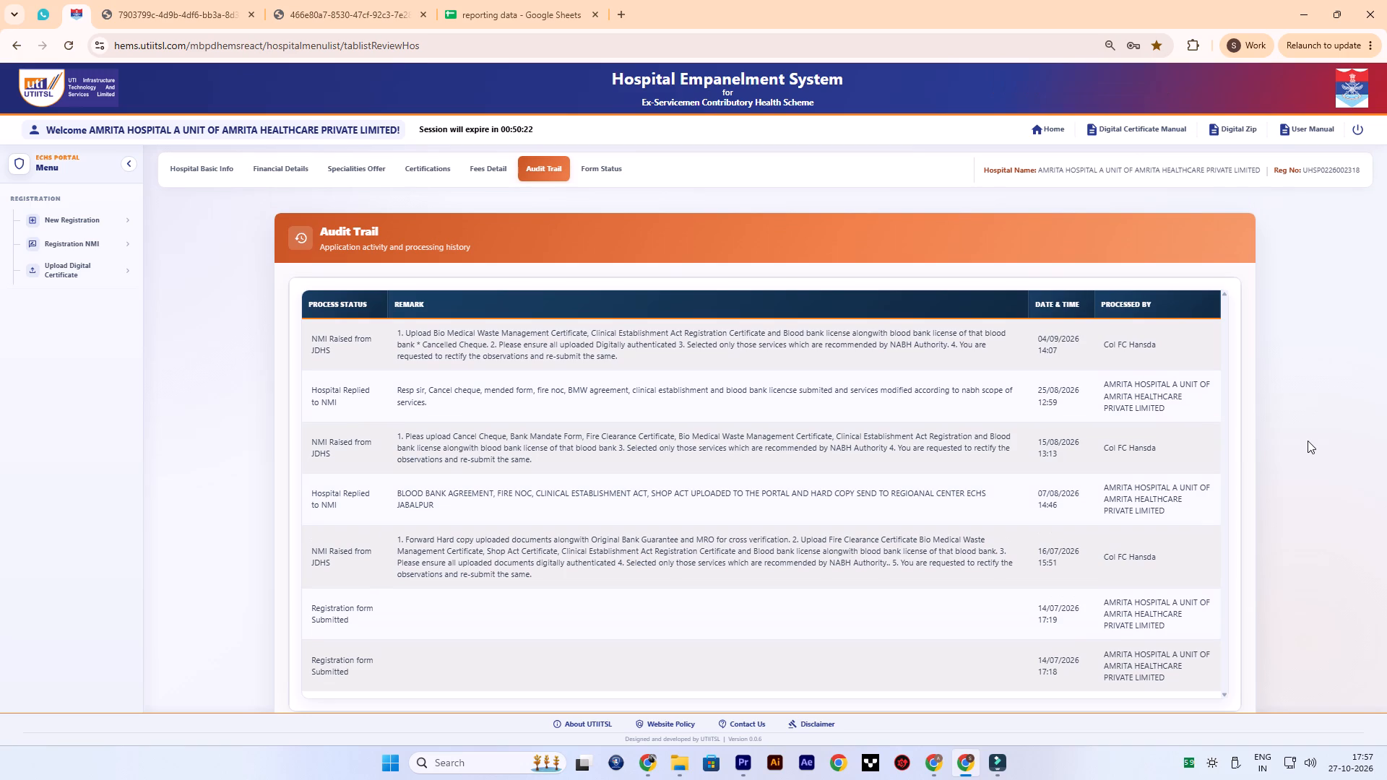
Switch to the other browser window, close the "not applicable document with sign.pdf" file, and return to the empanelment portal.
{"action": "left_click", "coordinate": [650, 760]}
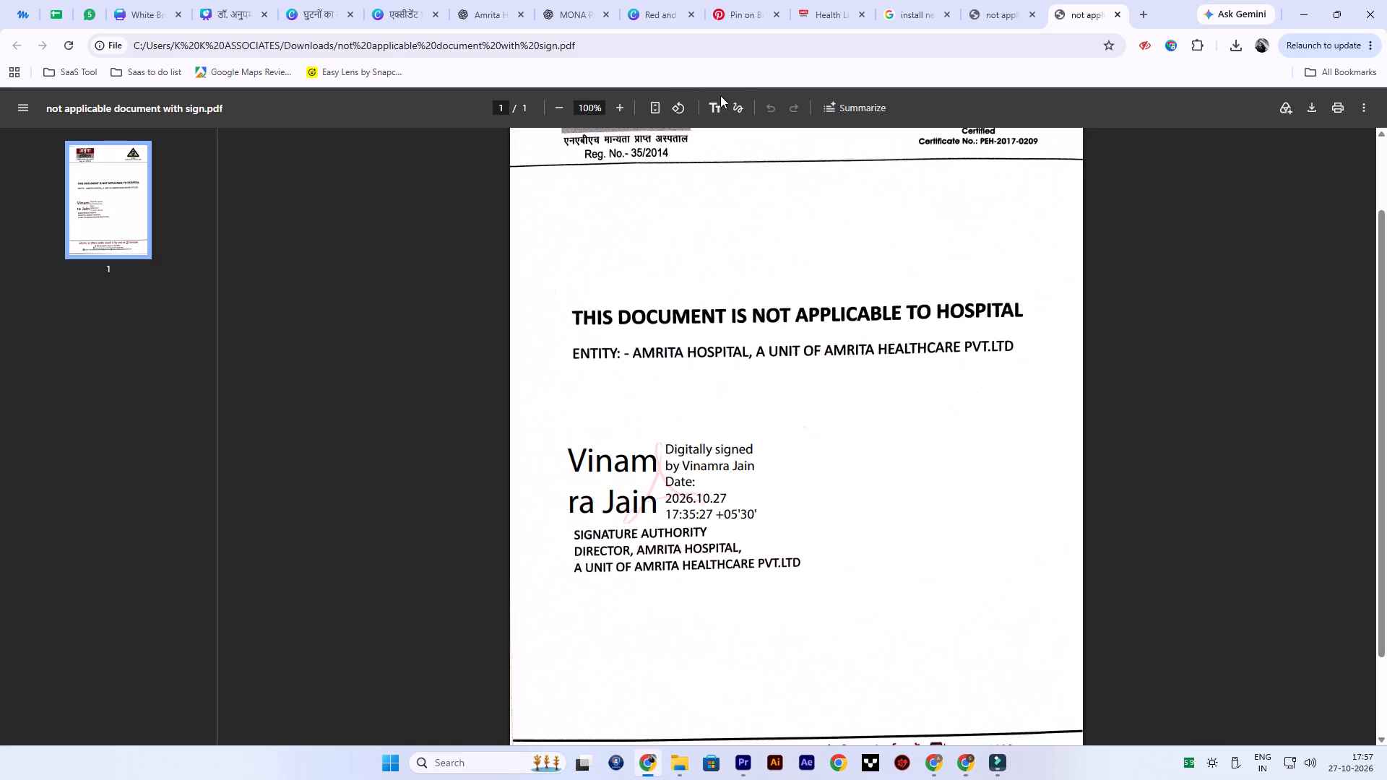
{"action": "left_click", "coordinate": [1120, 15]}
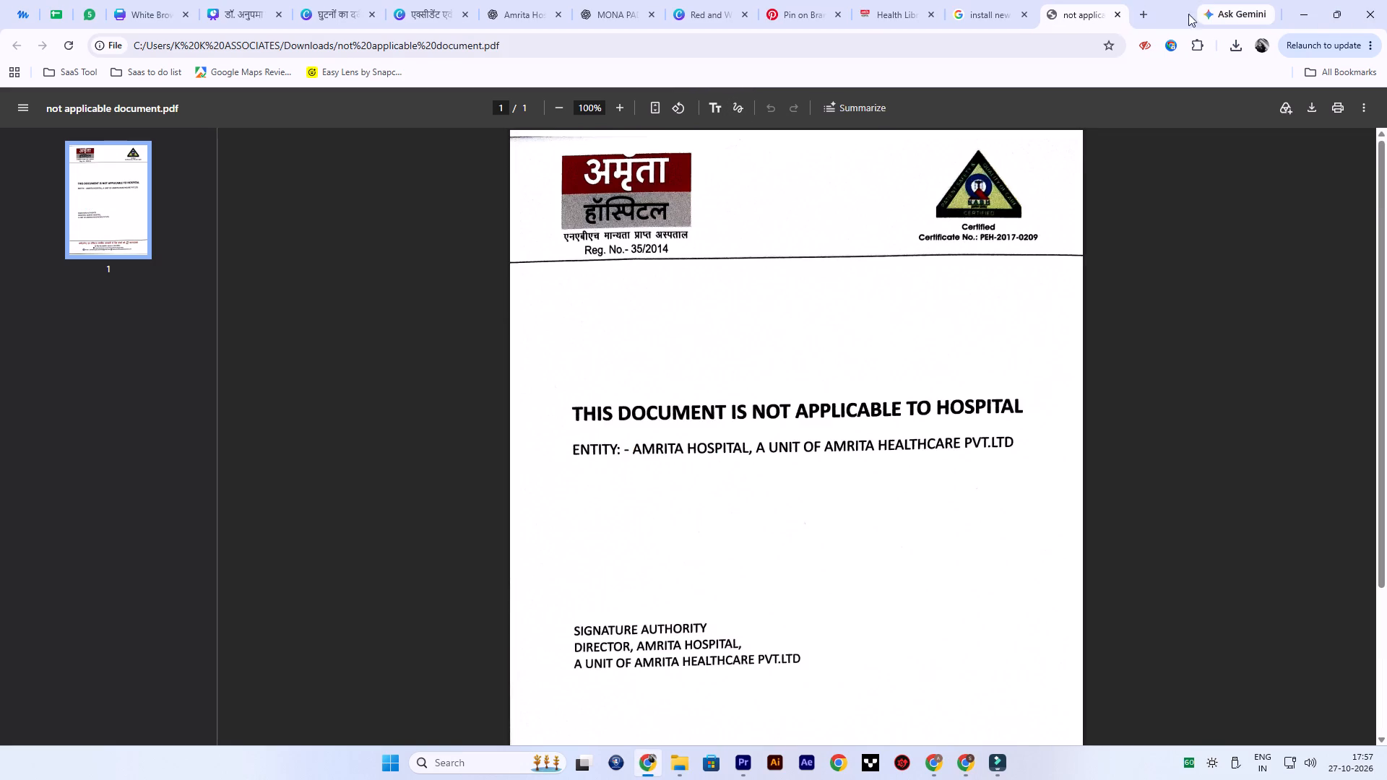
{"action": "left_click", "coordinate": [1318, 8]}
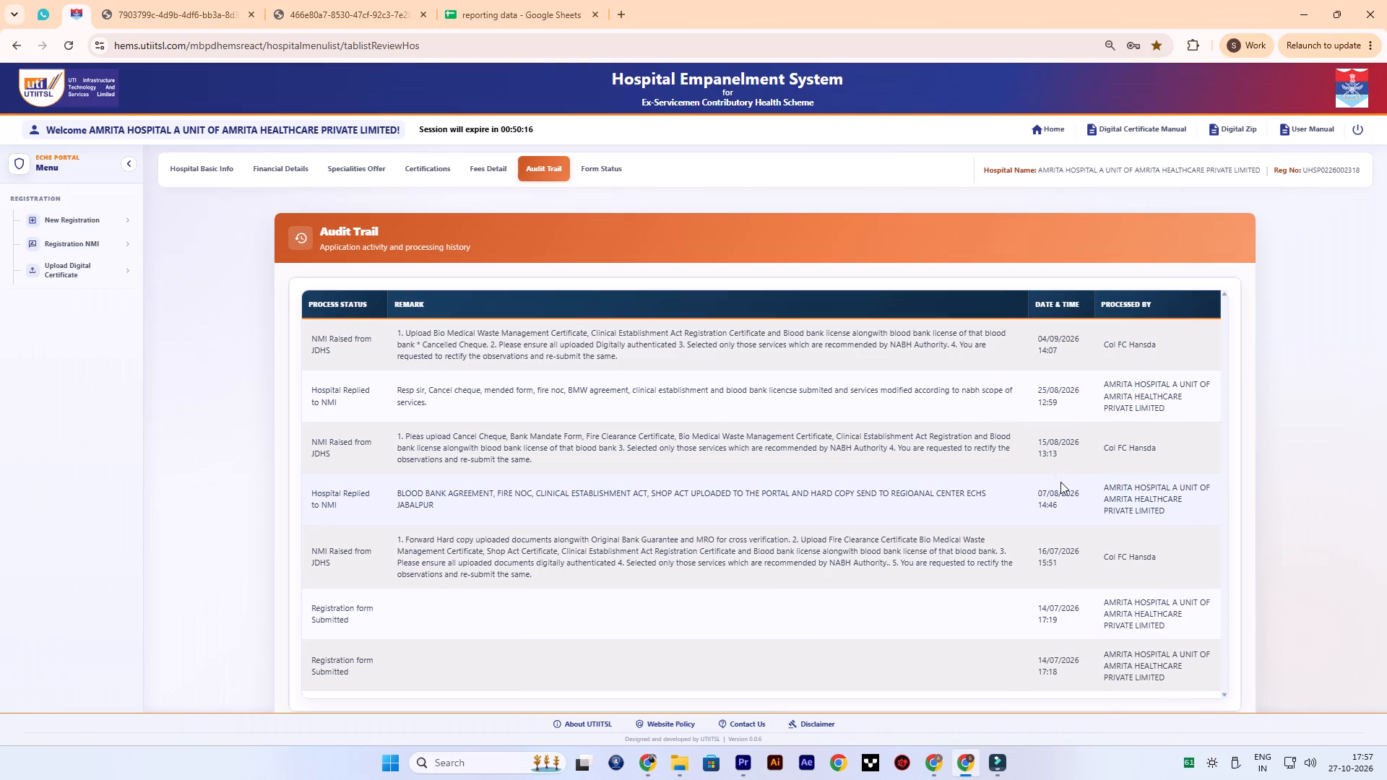
Recheck the Audit Trail entries and open the Form Status page to check the completion status of each form section.
{"action": "scroll", "coordinate": [1068, 425], "scroll_direction": "up", "scroll_amount": 4}
{"action": "scroll", "coordinate": [1076, 472], "scroll_direction": "down", "scroll_amount": 6}
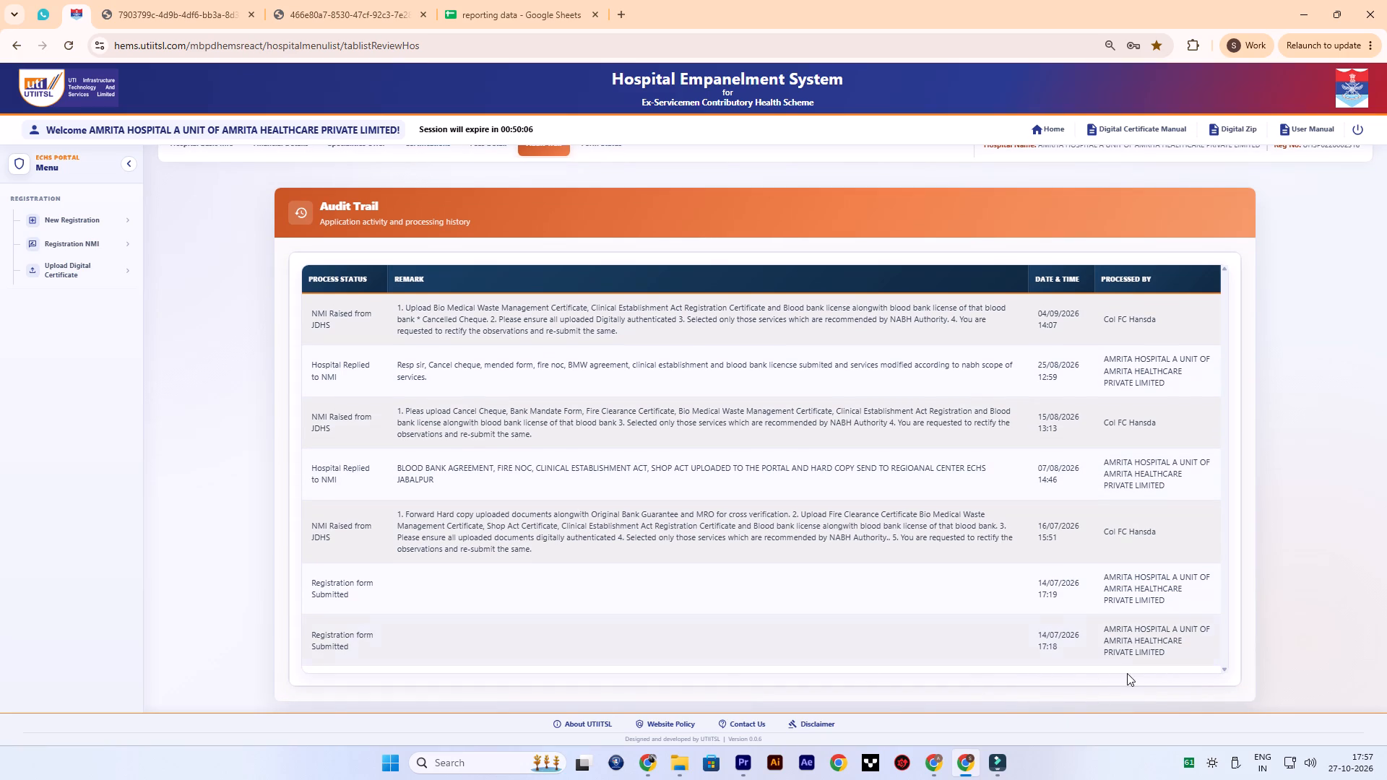
{"action": "scroll", "coordinate": [987, 388], "scroll_direction": "up", "scroll_amount": 2}
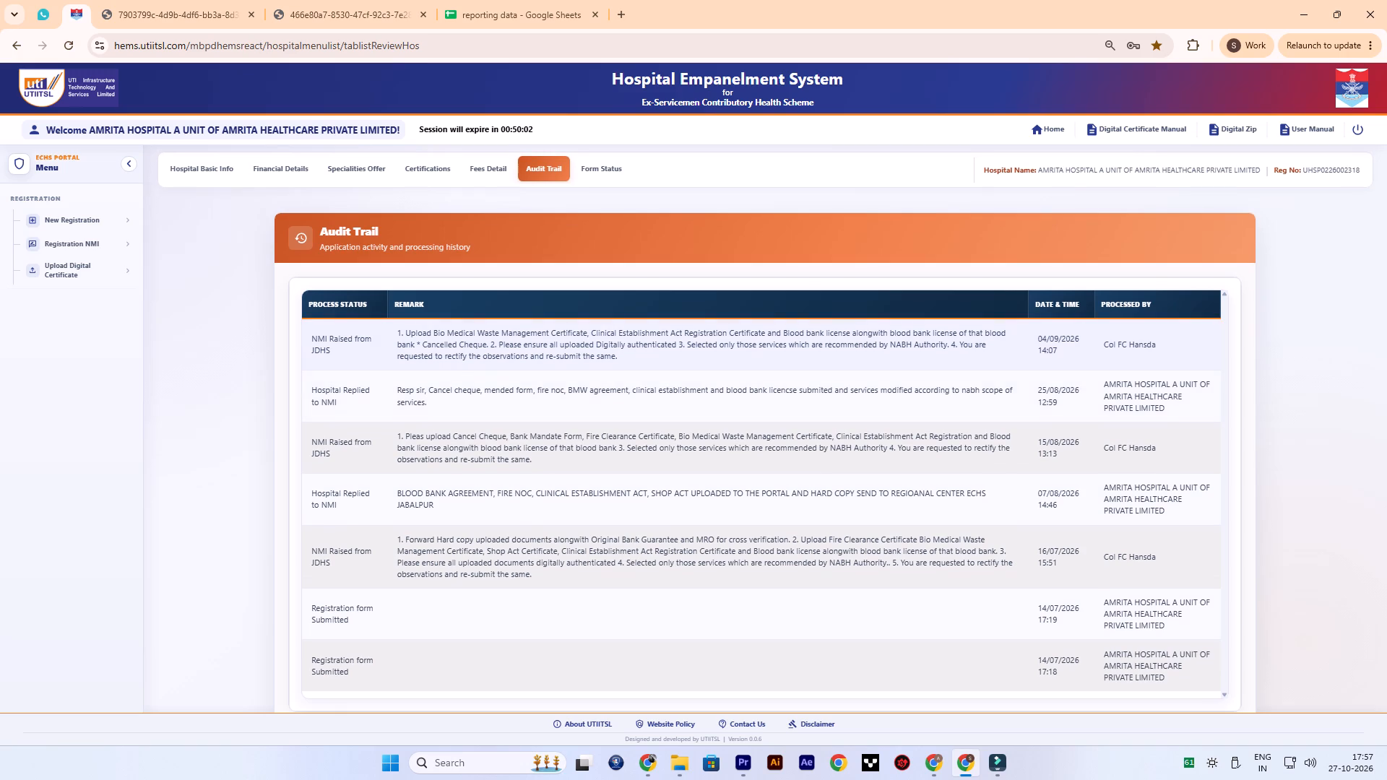
{"action": "left_click", "coordinate": [595, 167]}
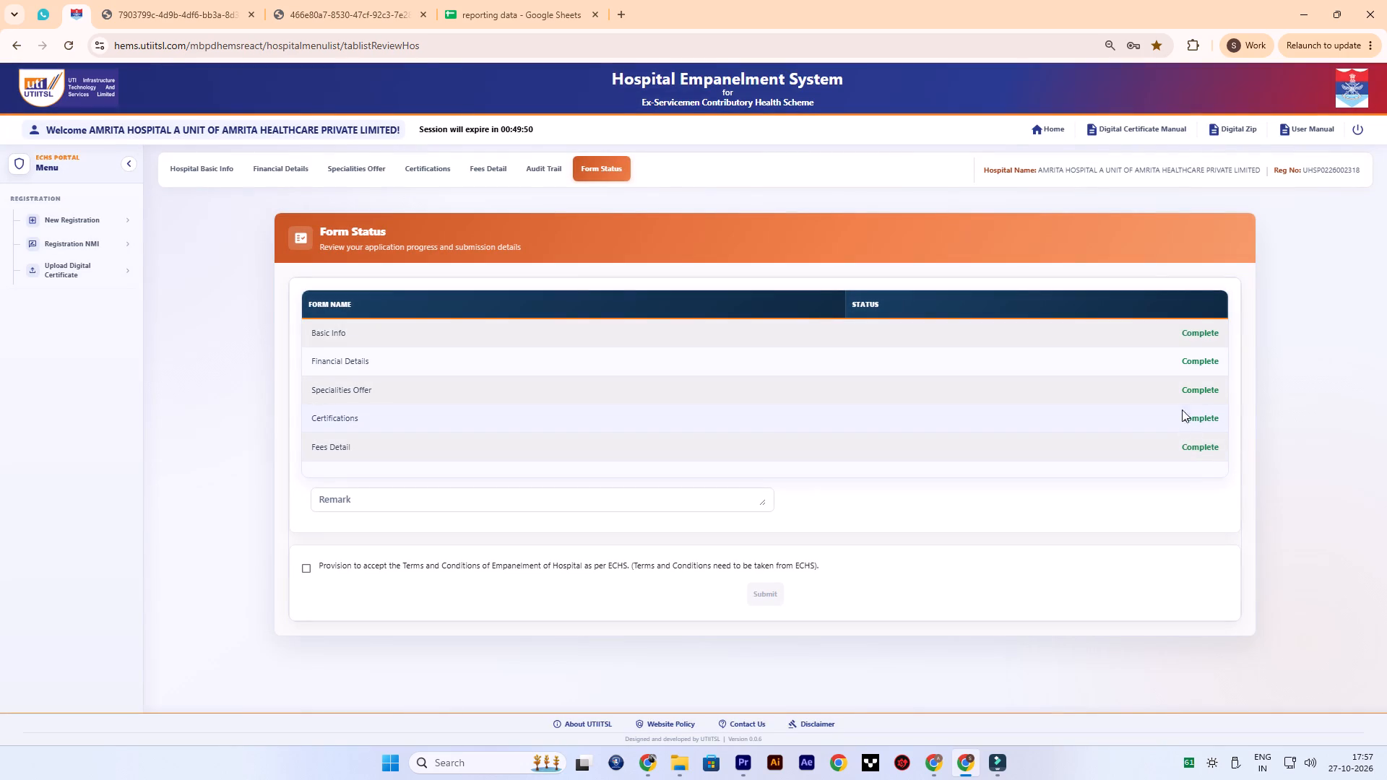
{"action": "scroll", "coordinate": [1182, 388], "scroll_direction": "down", "scroll_amount": 1}
Accept the ECHS empanelment Terms and Conditions and submit the application with the Remark left empty.
{"action": "left_click", "coordinate": [369, 497]}
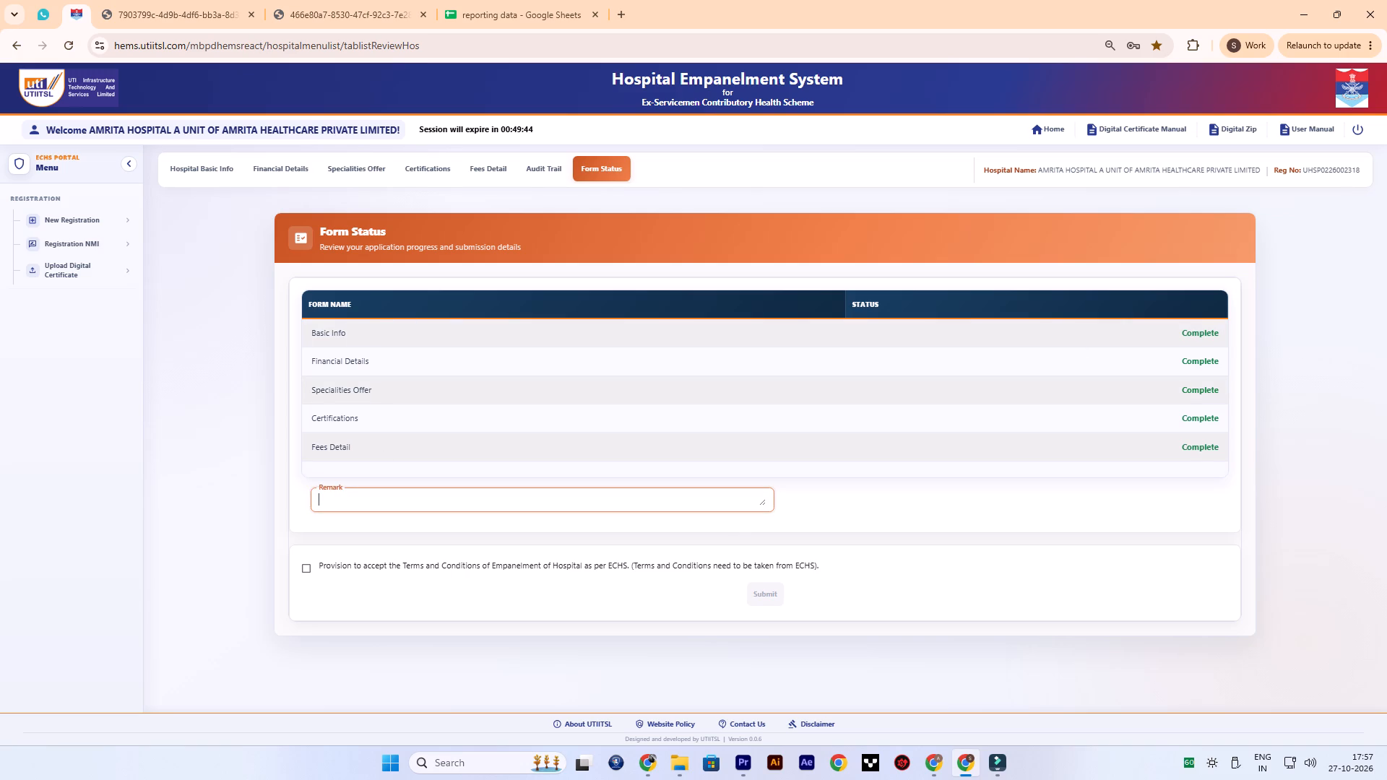
{"action": "left_click", "coordinate": [308, 569]}
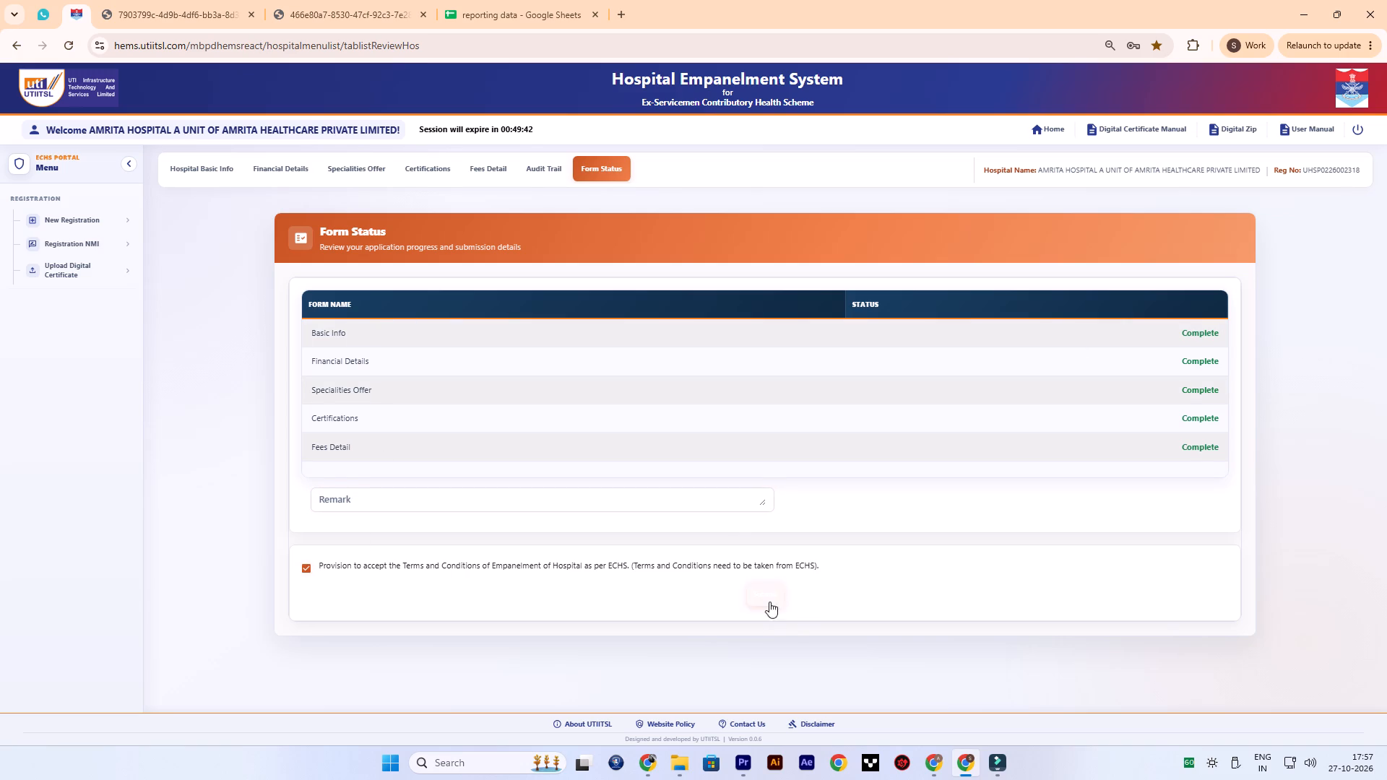
{"action": "left_click", "coordinate": [766, 598]}
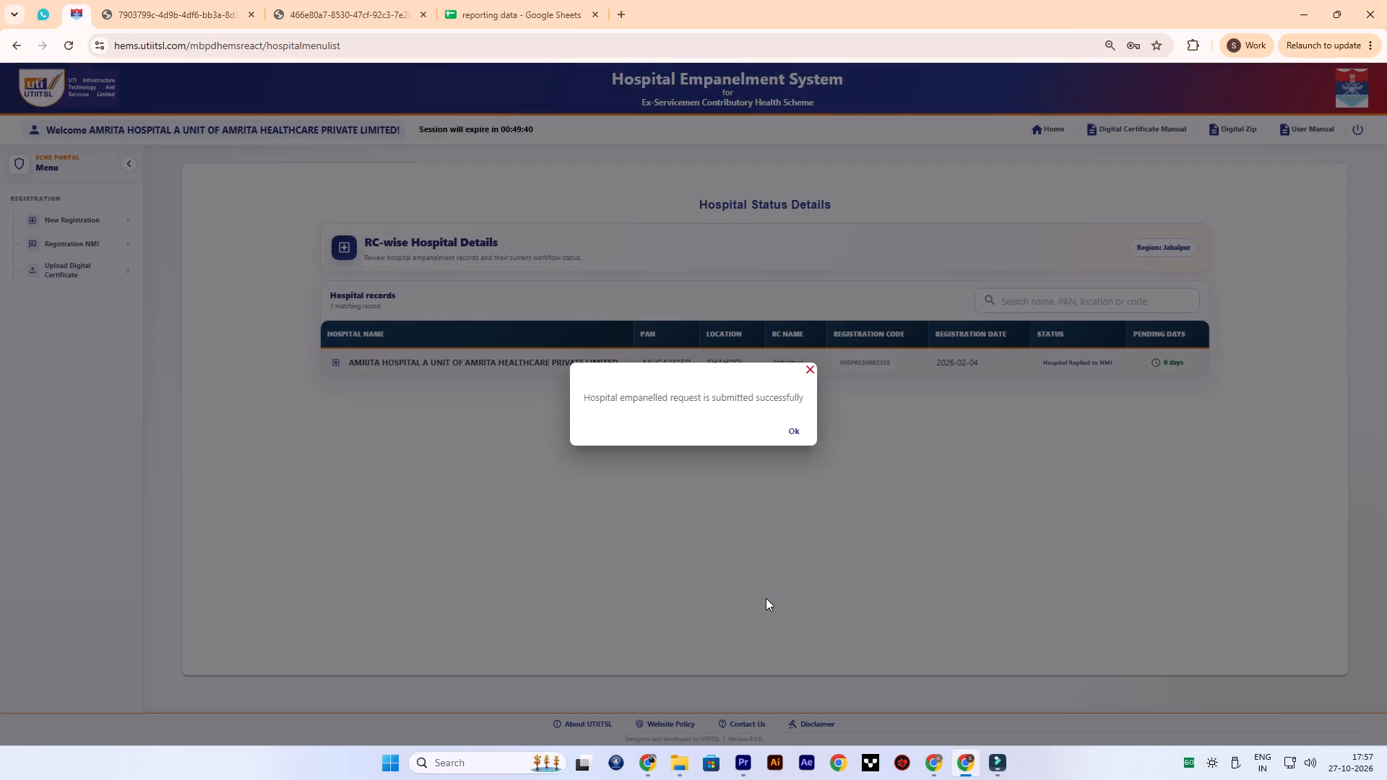
{"action": "left_click", "coordinate": [796, 432]}
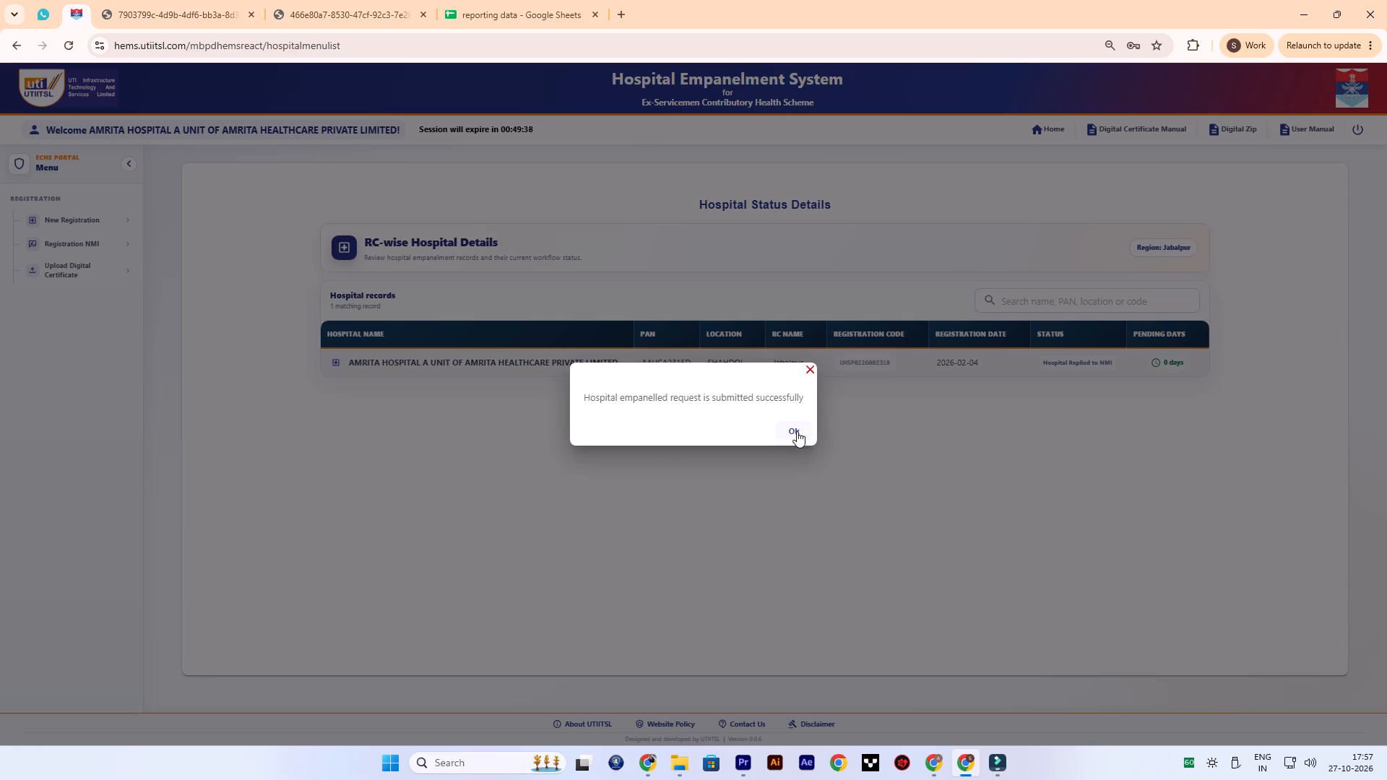
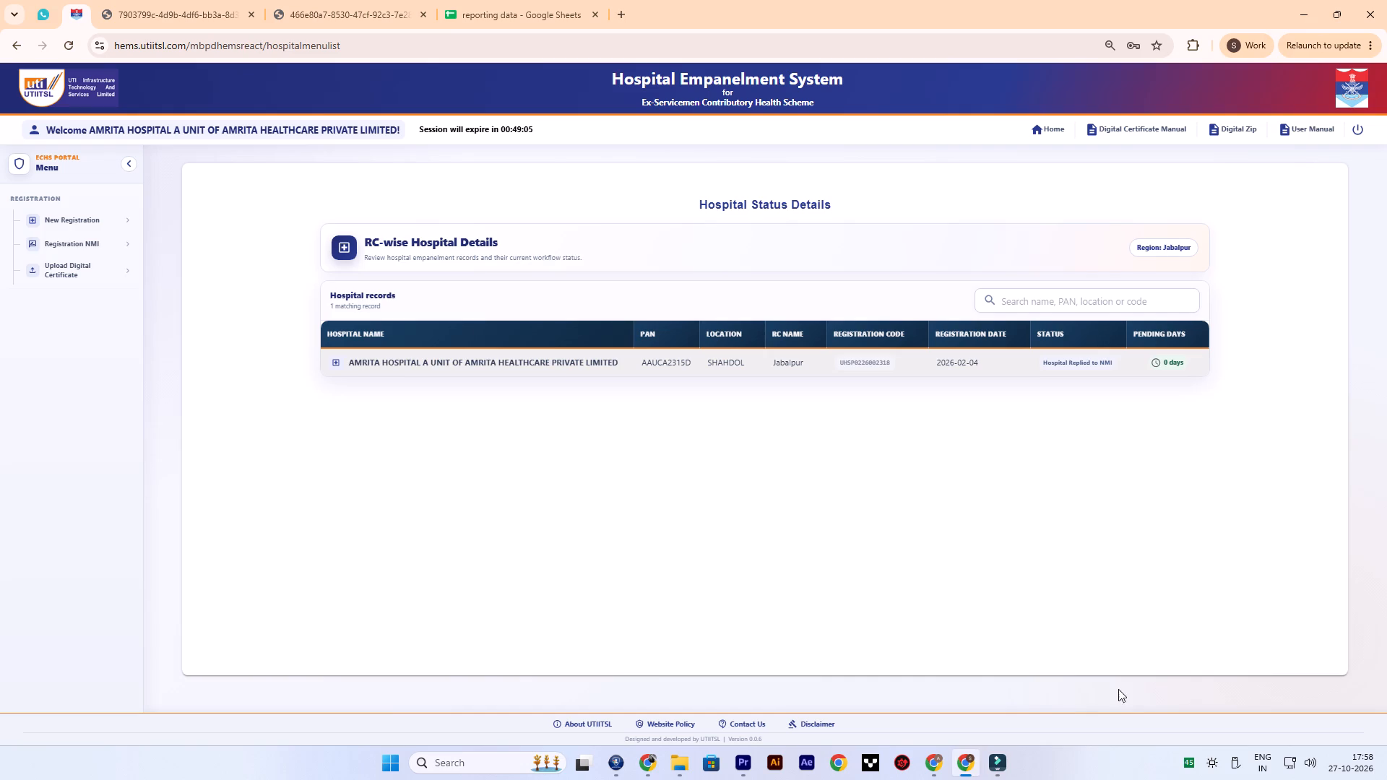
Close the running application whose icon is last on the taskbar, after the browser windows.
{"action": "right_click", "coordinate": [995, 755]}
{"action": "left_click", "coordinate": [988, 702]}
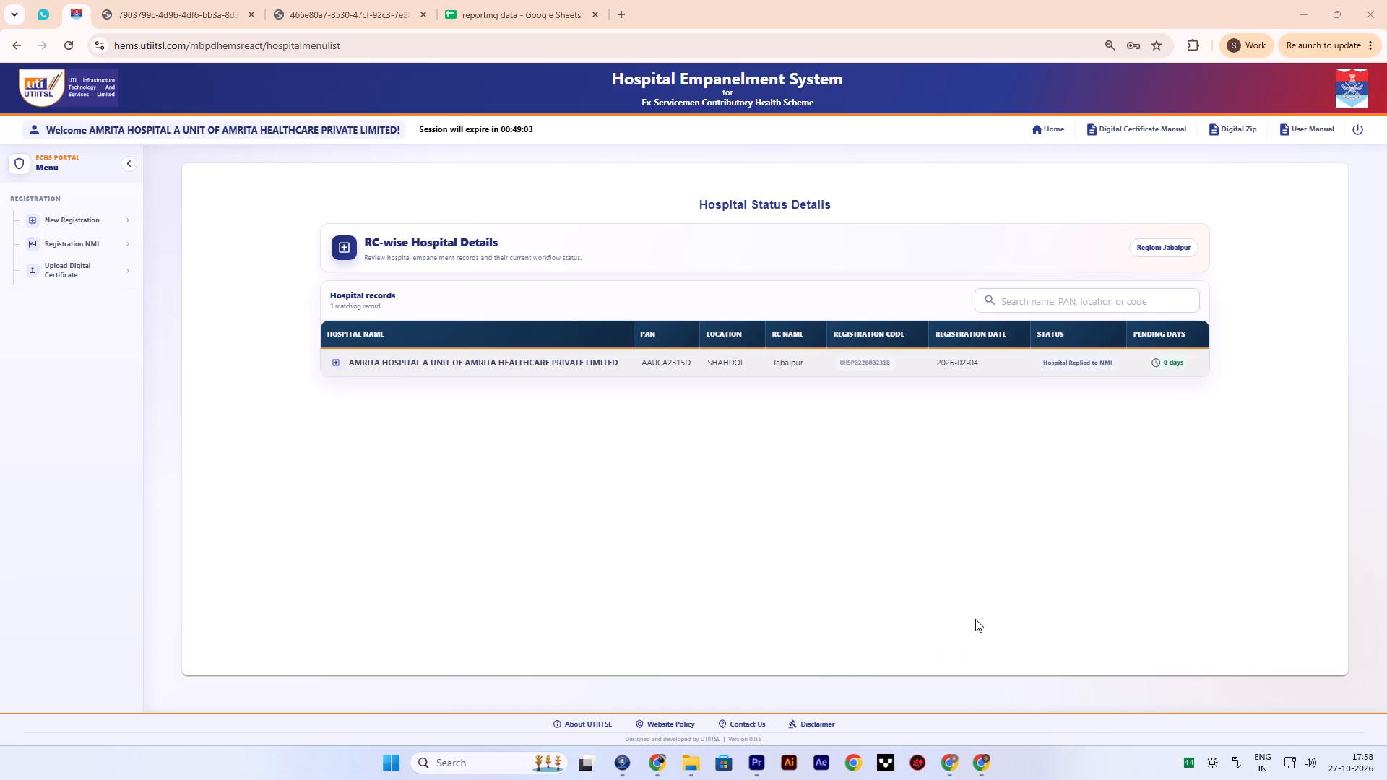